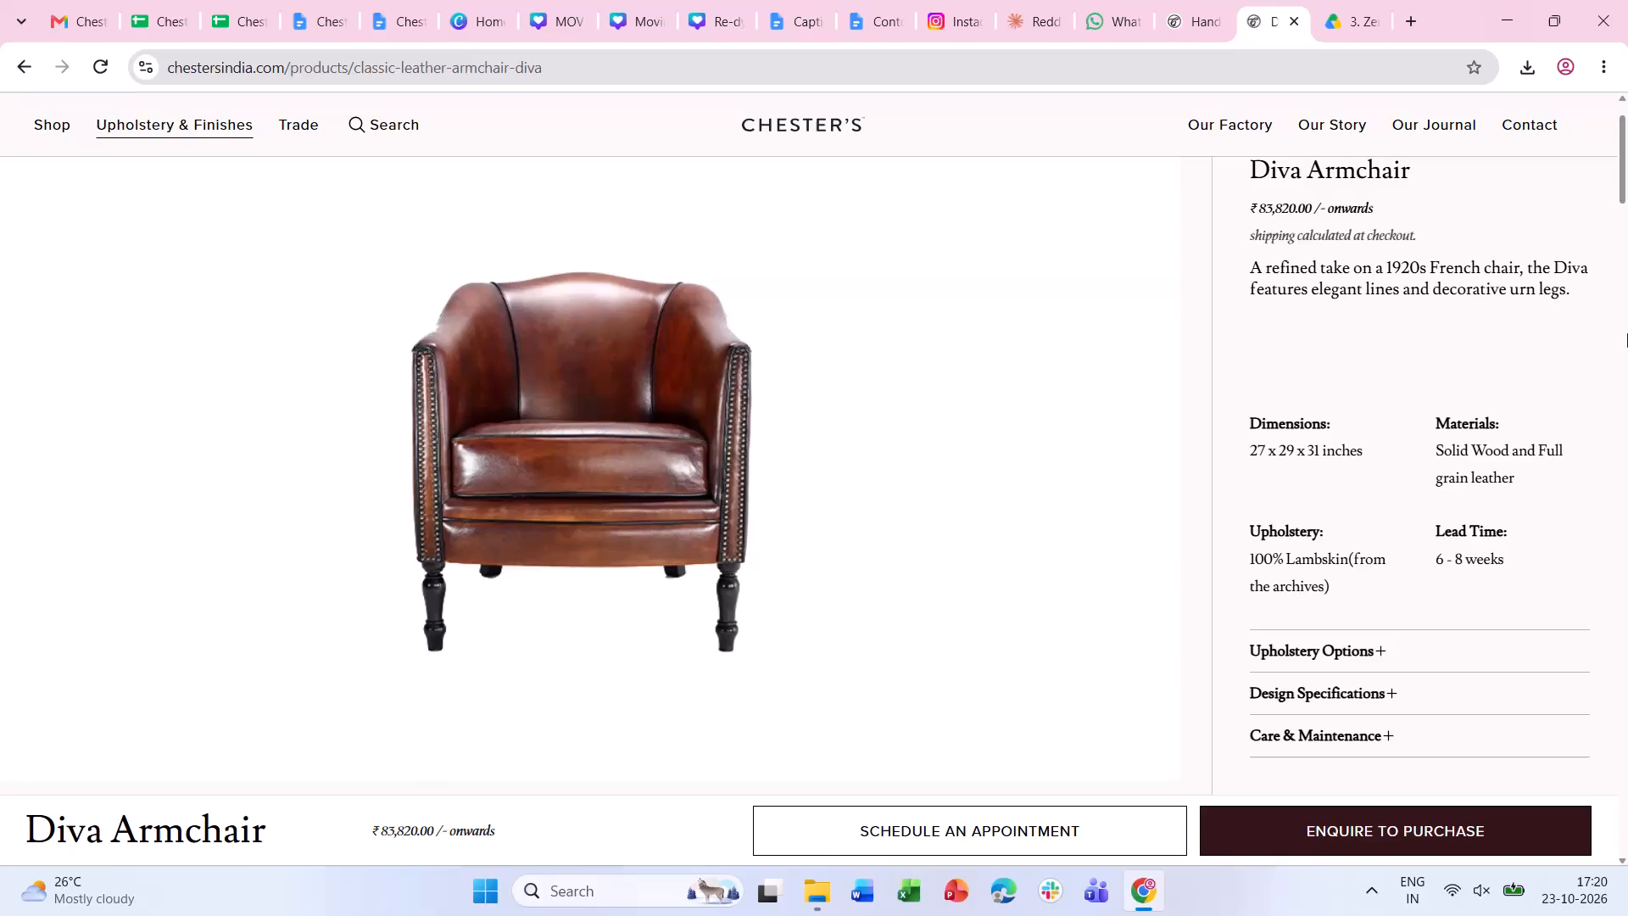
Close the Diva Armchair product page.
click(1292, 17)
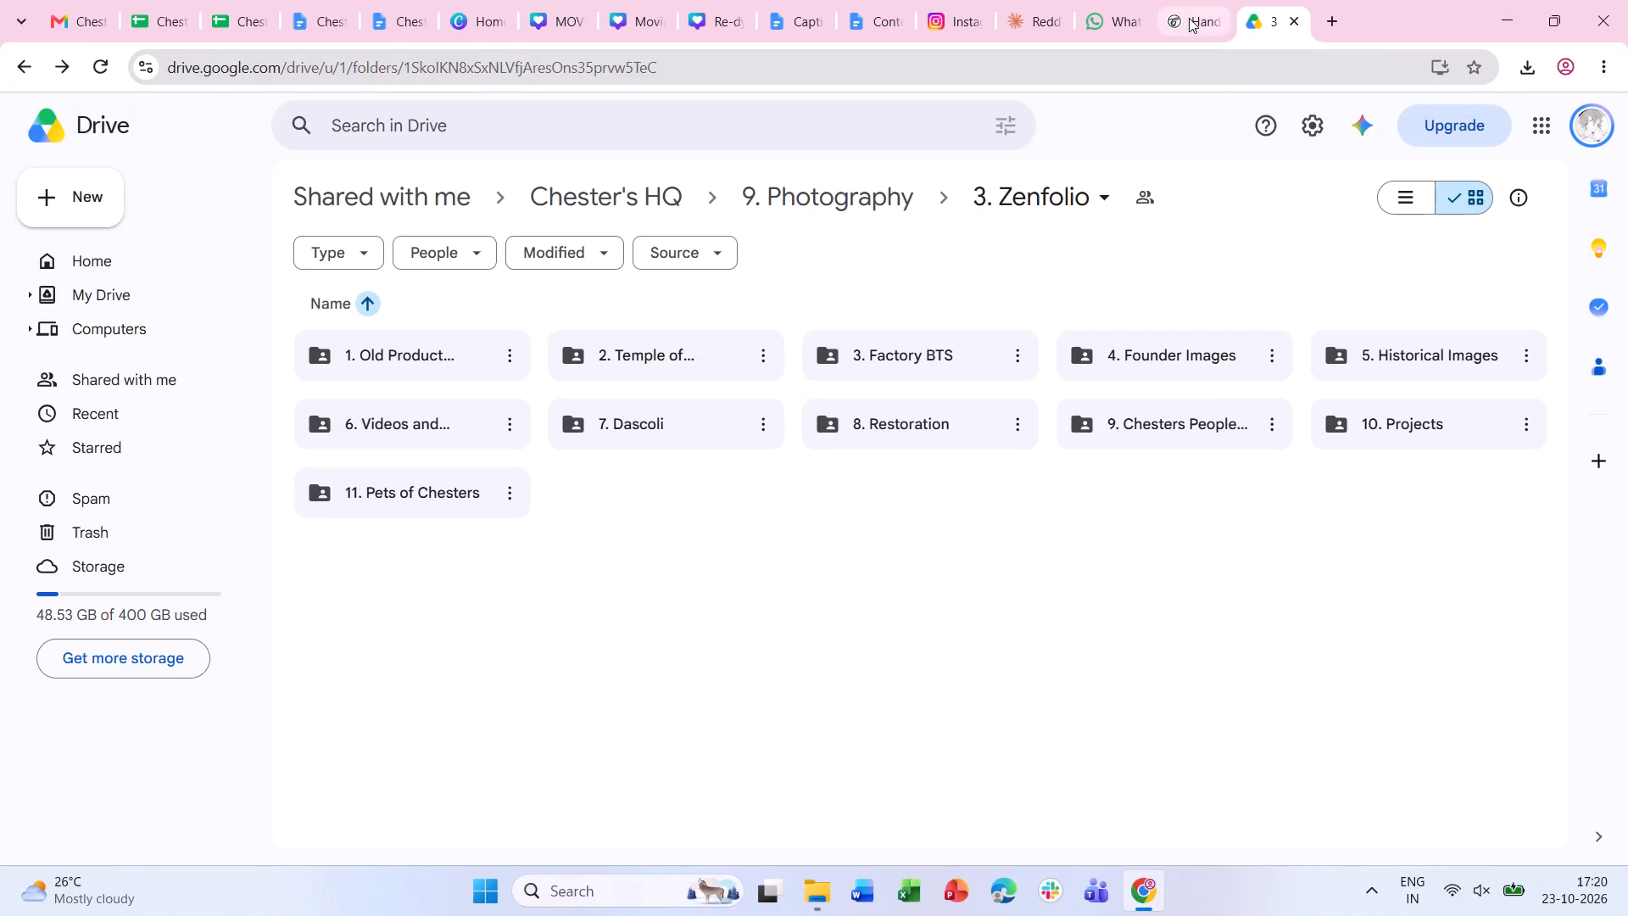
Open the Quora Threads Output document and read answers 10 to 12 with their review comments.
click(412, 0)
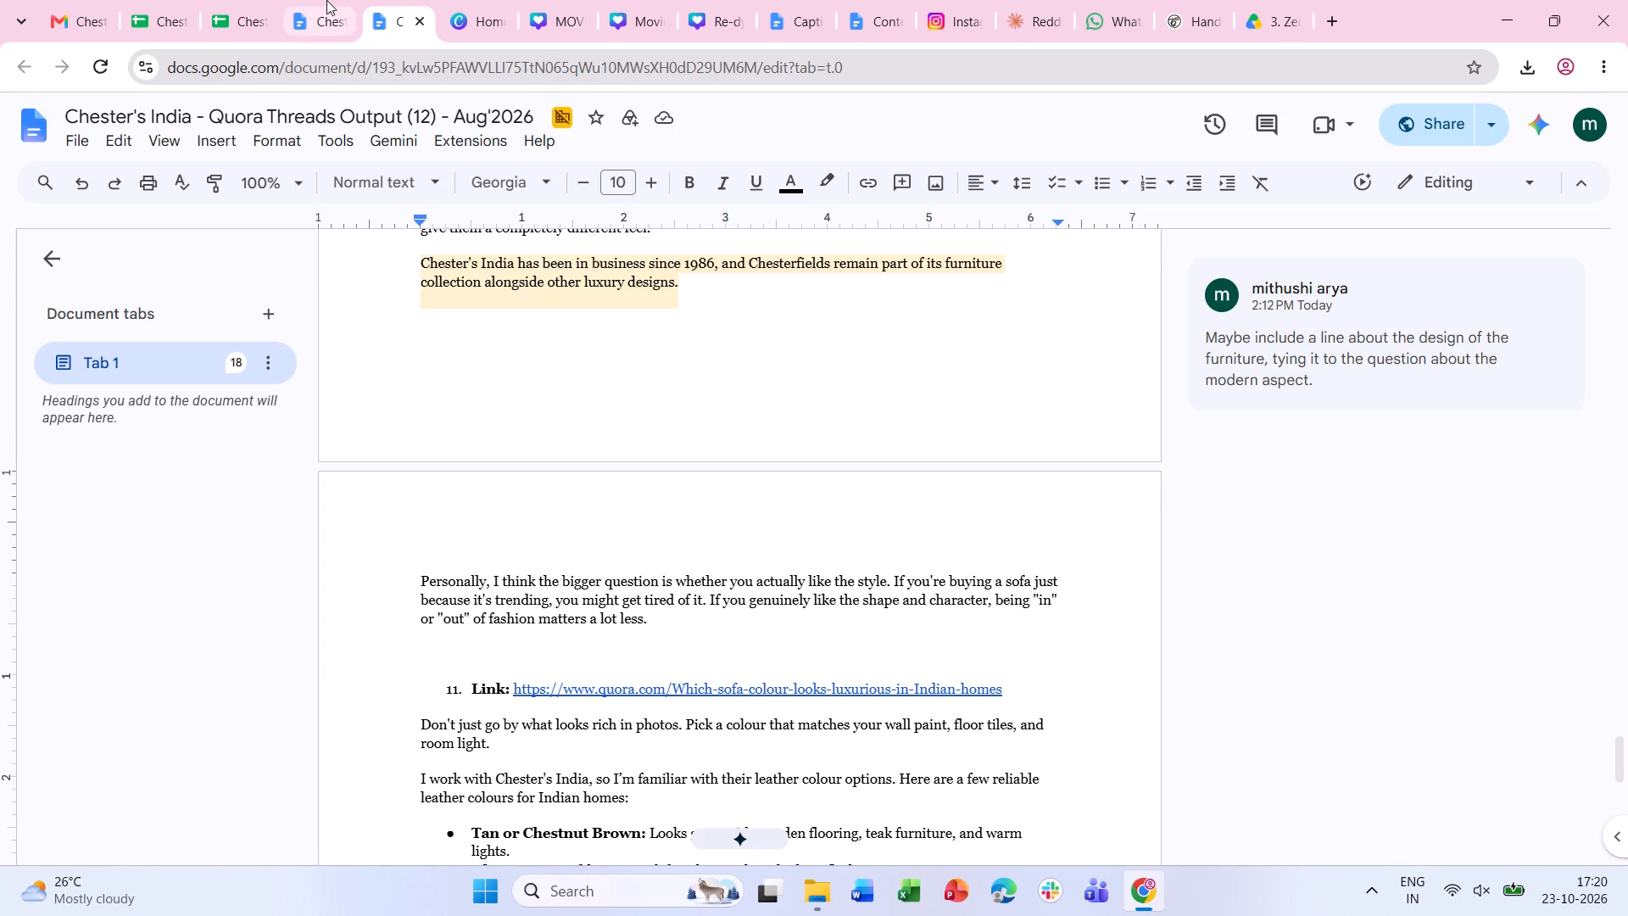
scroll(1200, 606, down, 5)
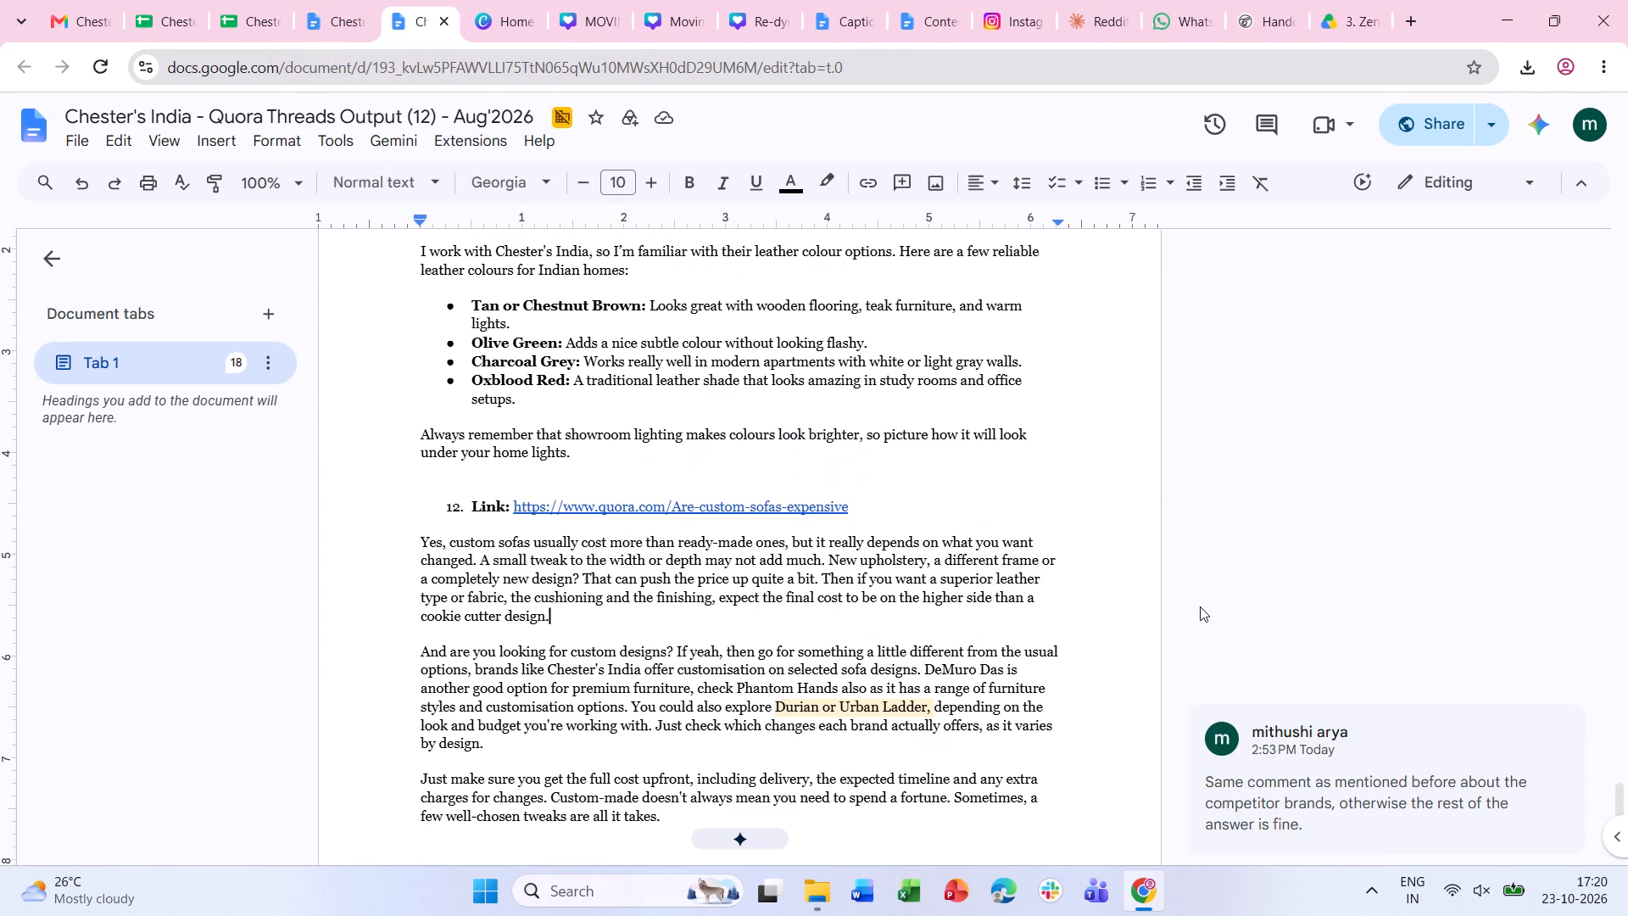
scroll(1200, 606, up, 5)
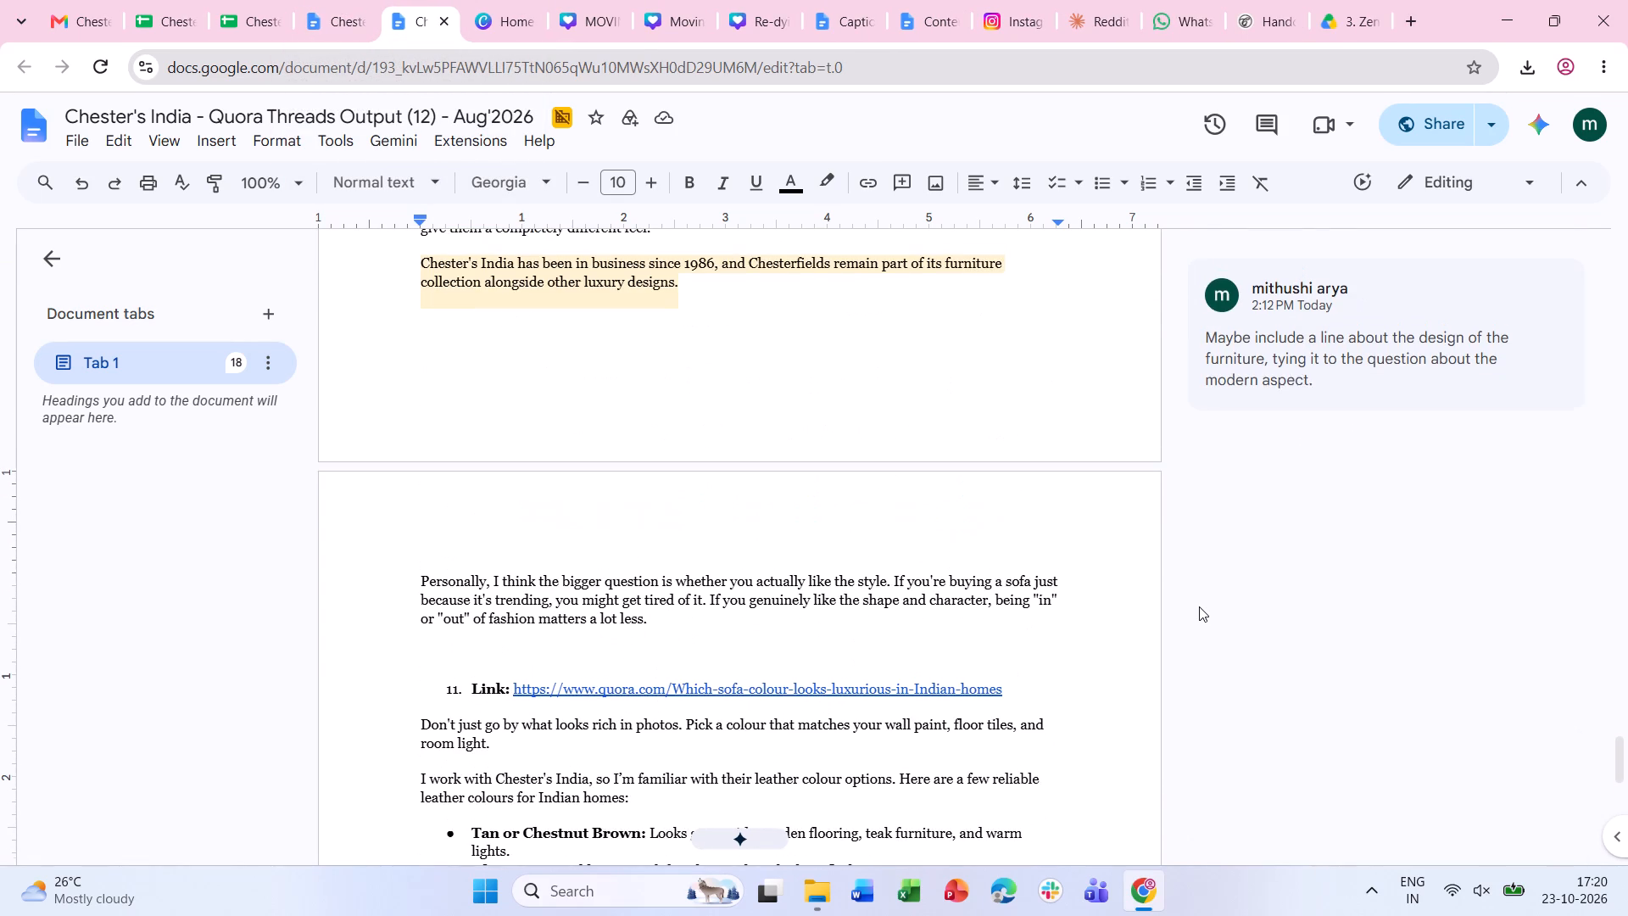
scroll(1199, 606, up, 2)
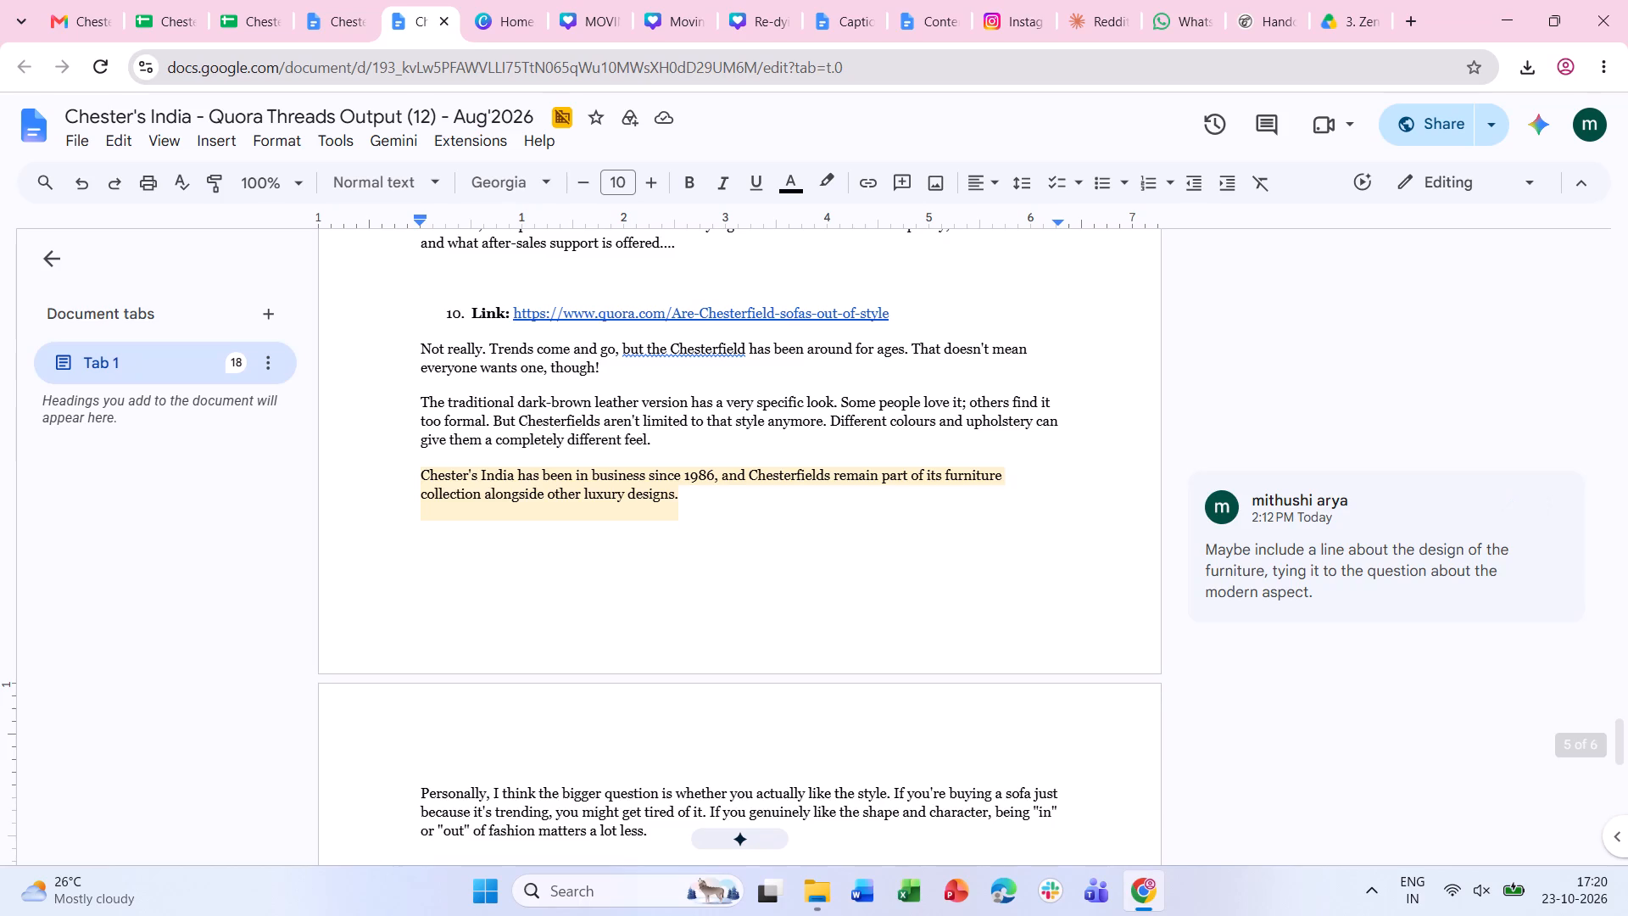
scroll(1009, 585, down, 3)
scroll(1135, 582, down, 1)
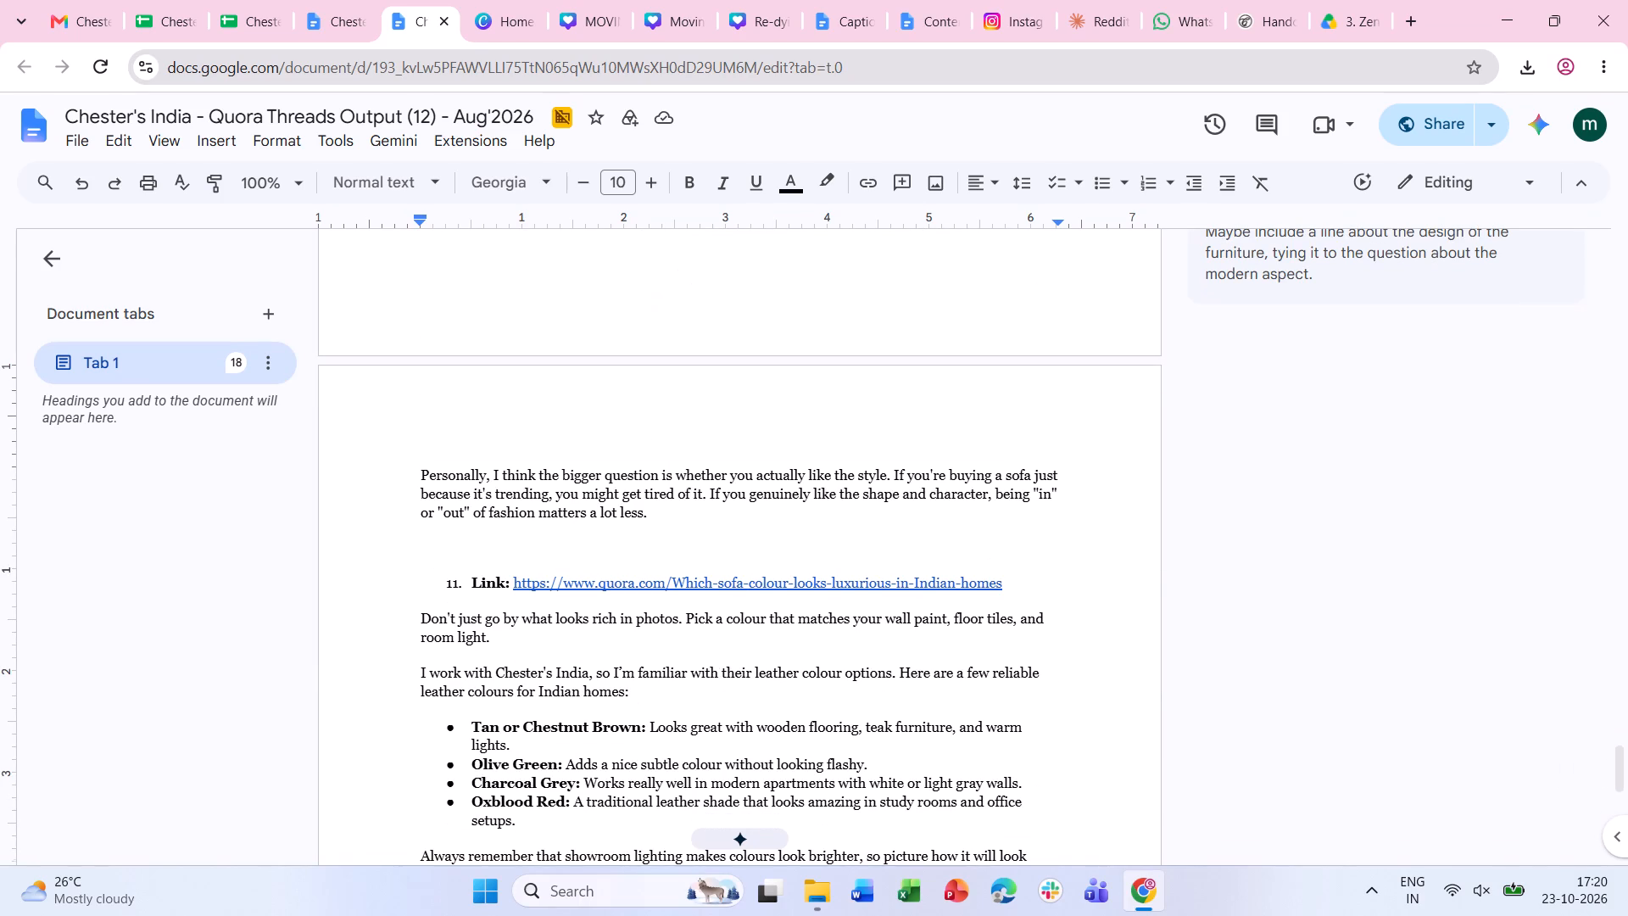
scroll(1134, 582, down, 1)
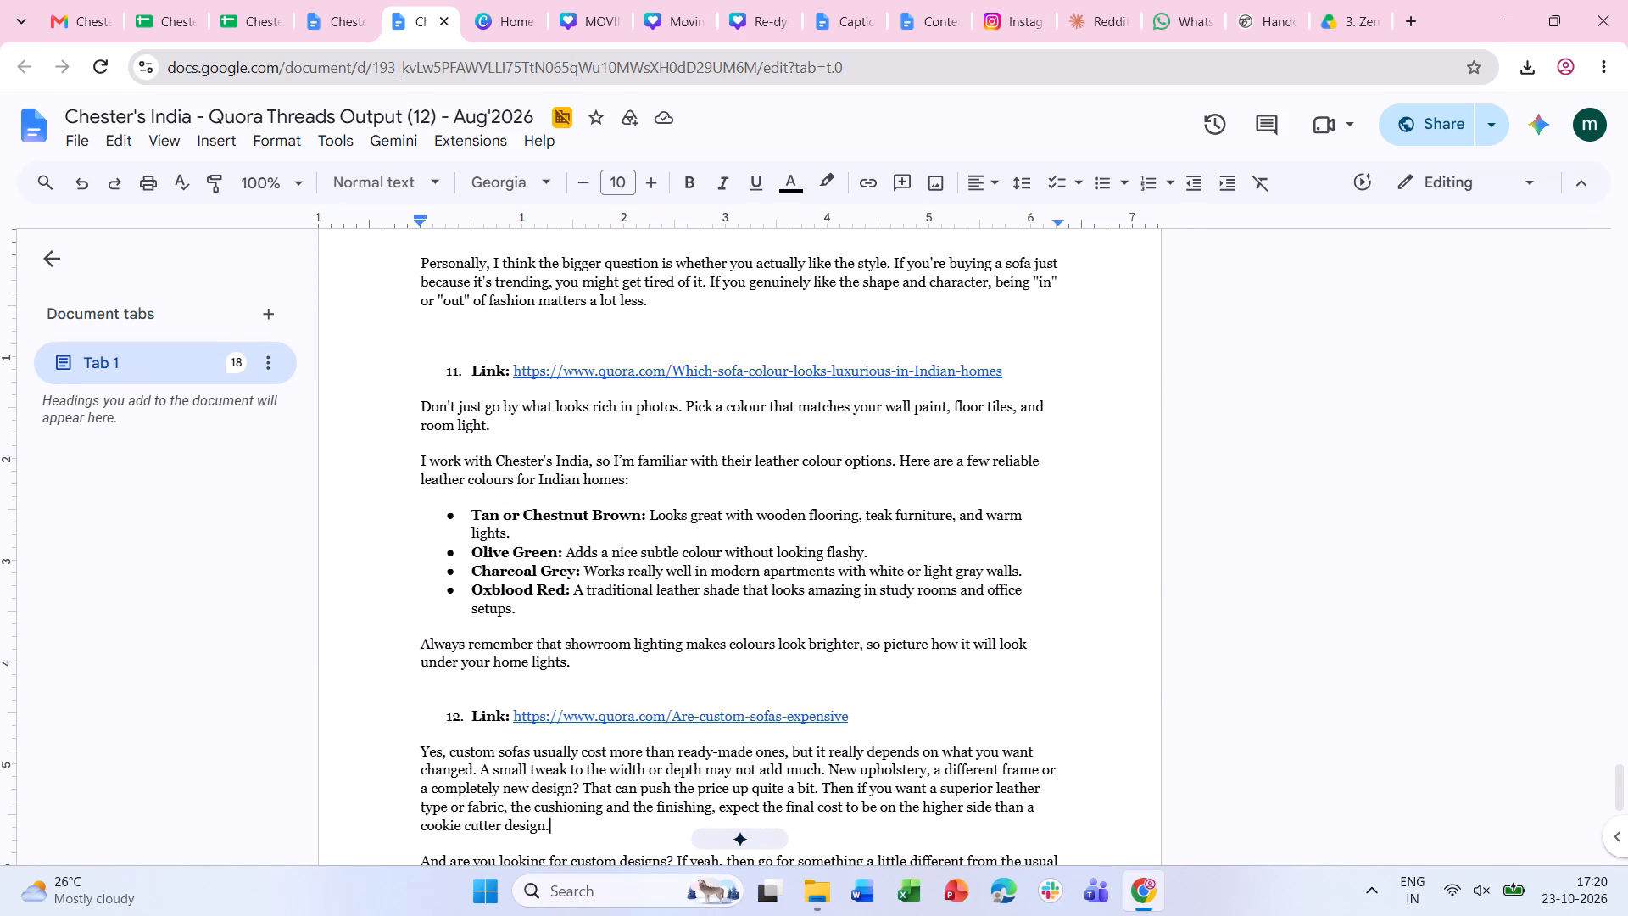
Open the Upholstery & Finishes page on the Chester's website and examine the leather colour options and their names.
click(1245, 0)
click(152, 122)
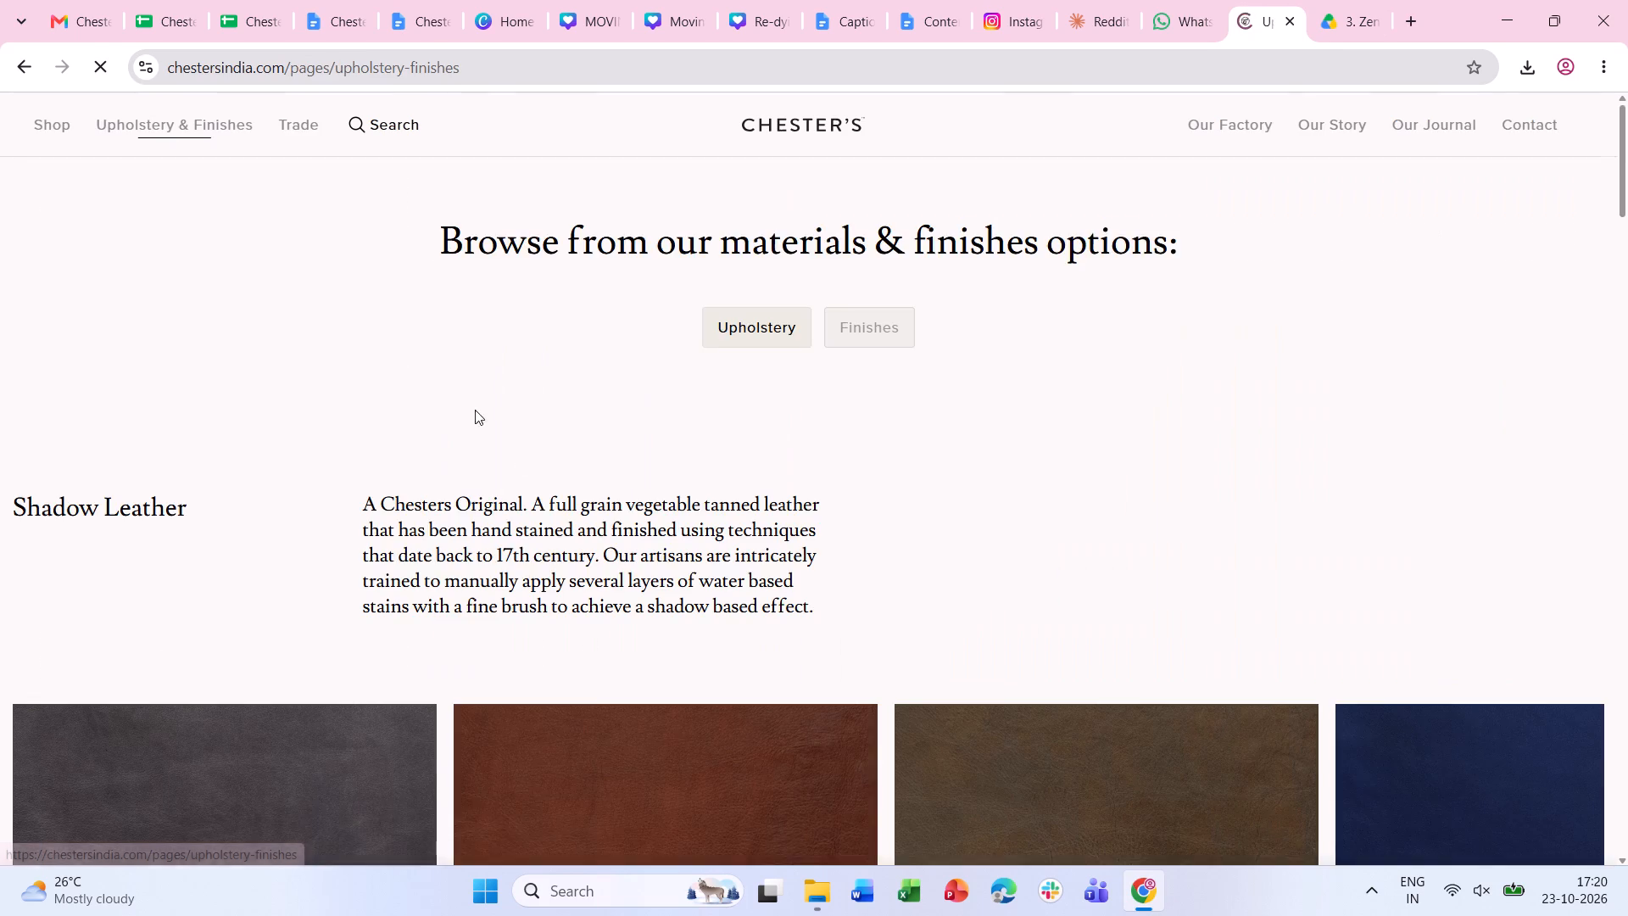
scroll(542, 530, down, 4)
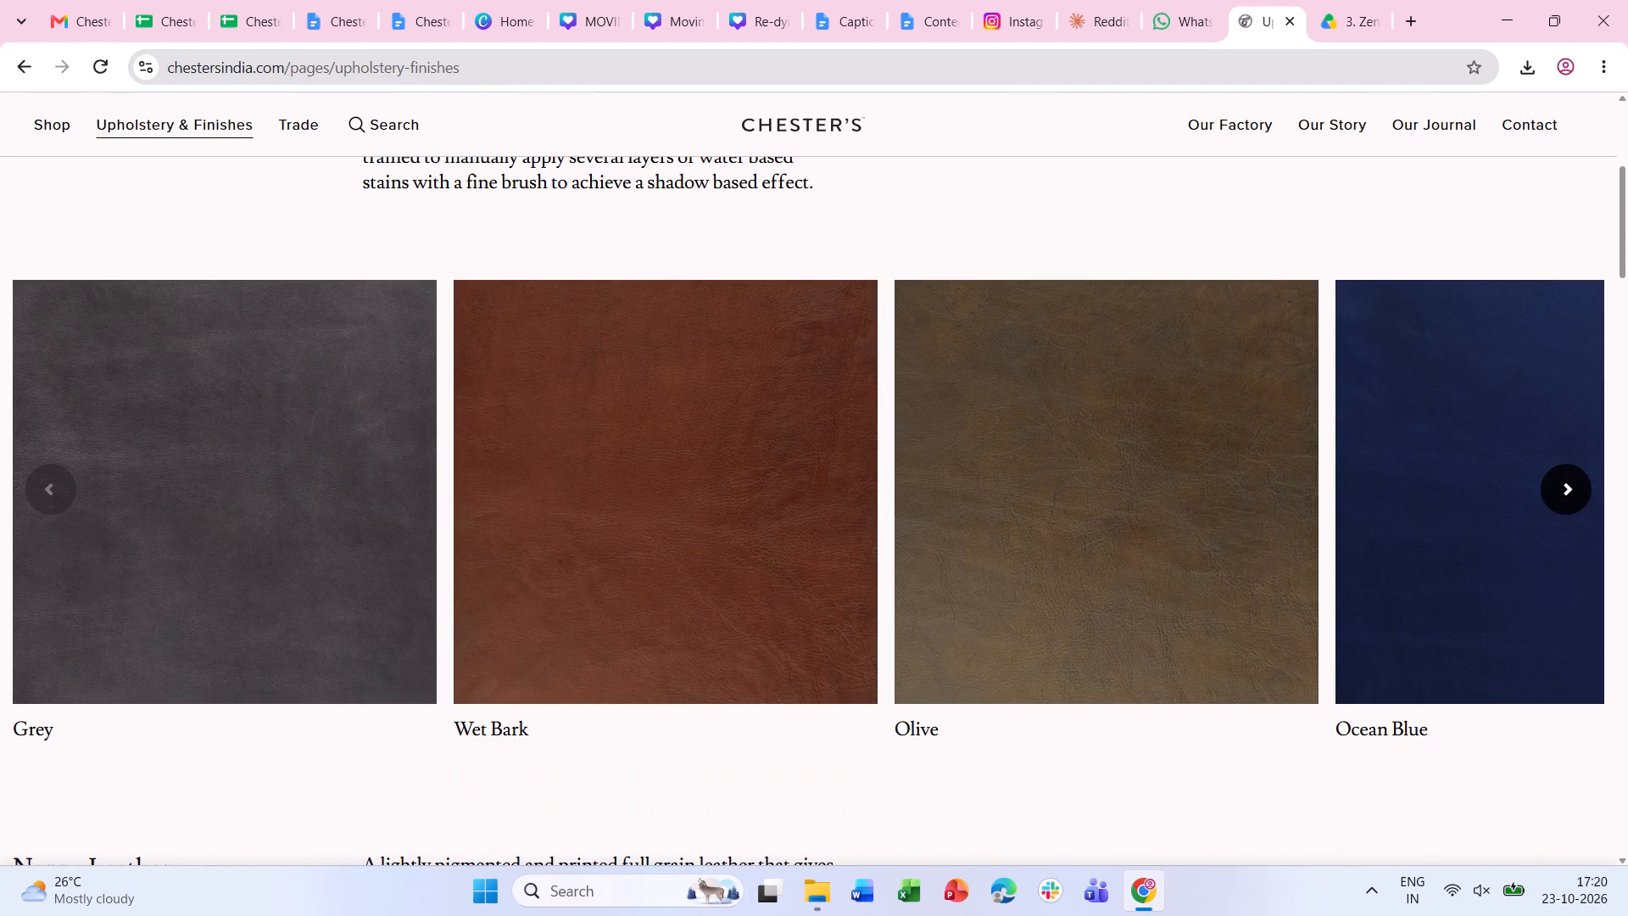
scroll(990, 496, down, 16)
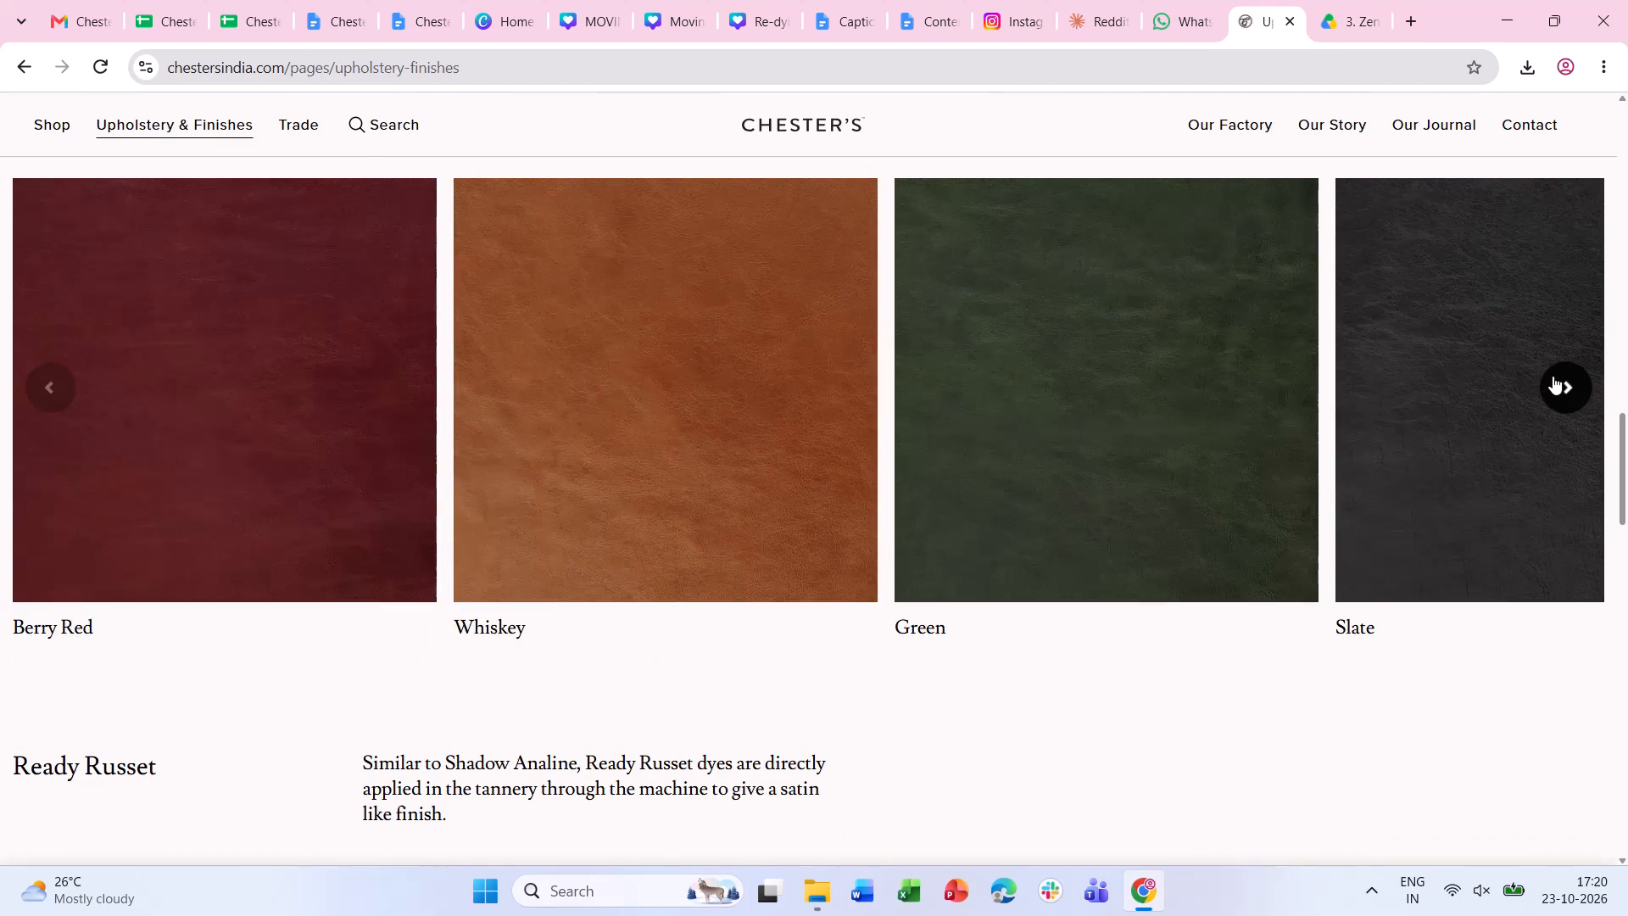
click(1553, 375)
scroll(750, 490, up, 9)
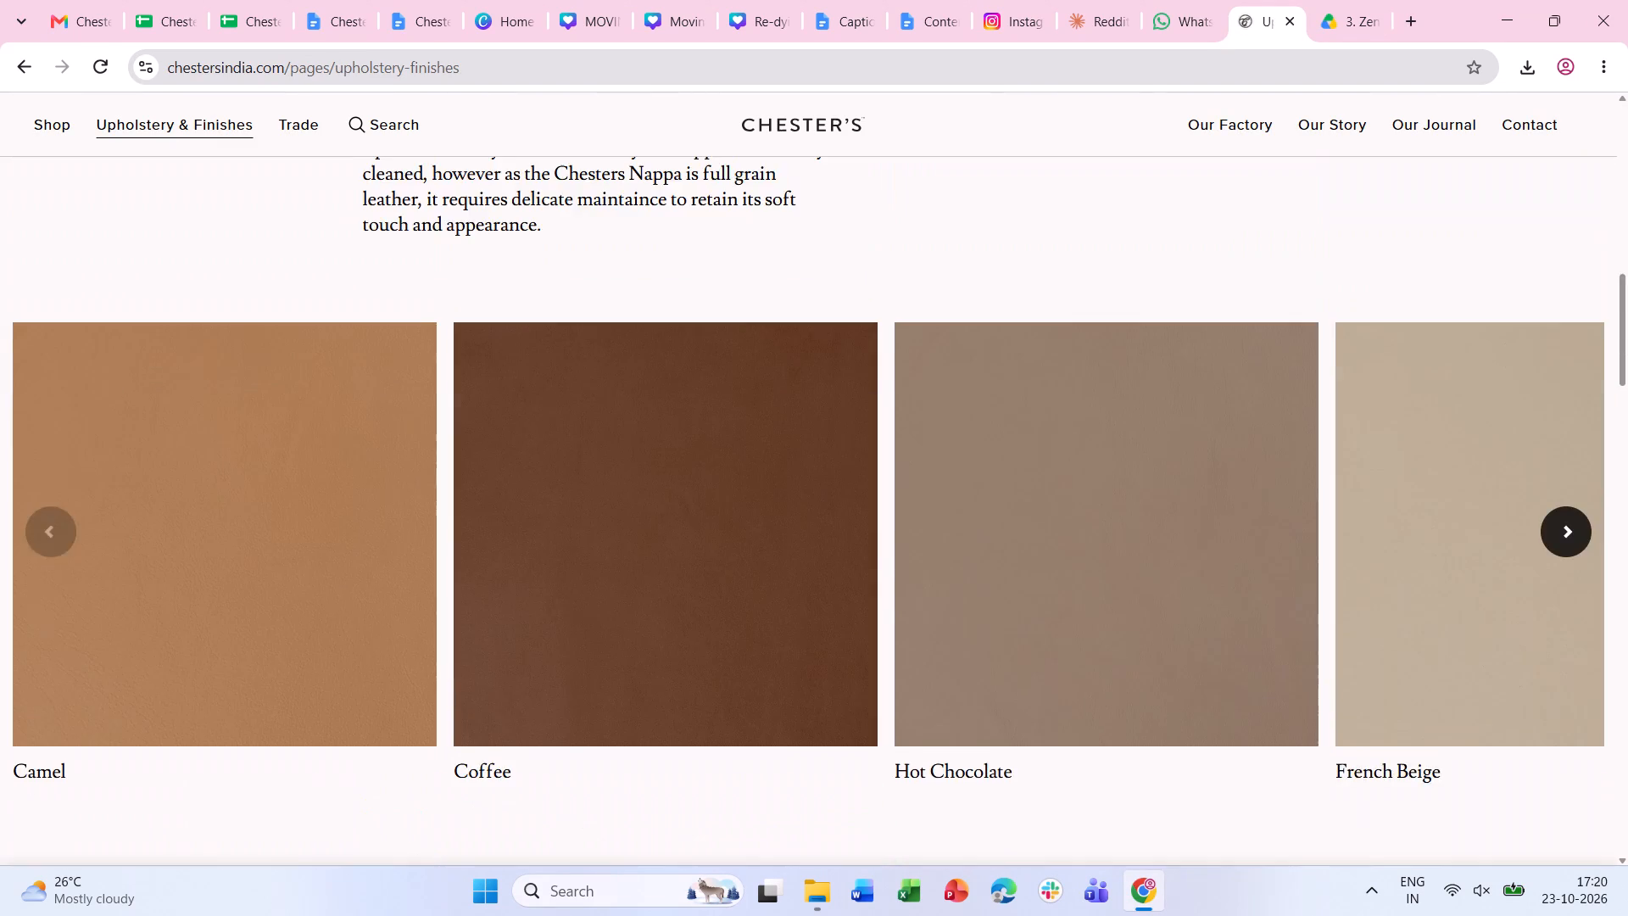
scroll(750, 490, up, 7)
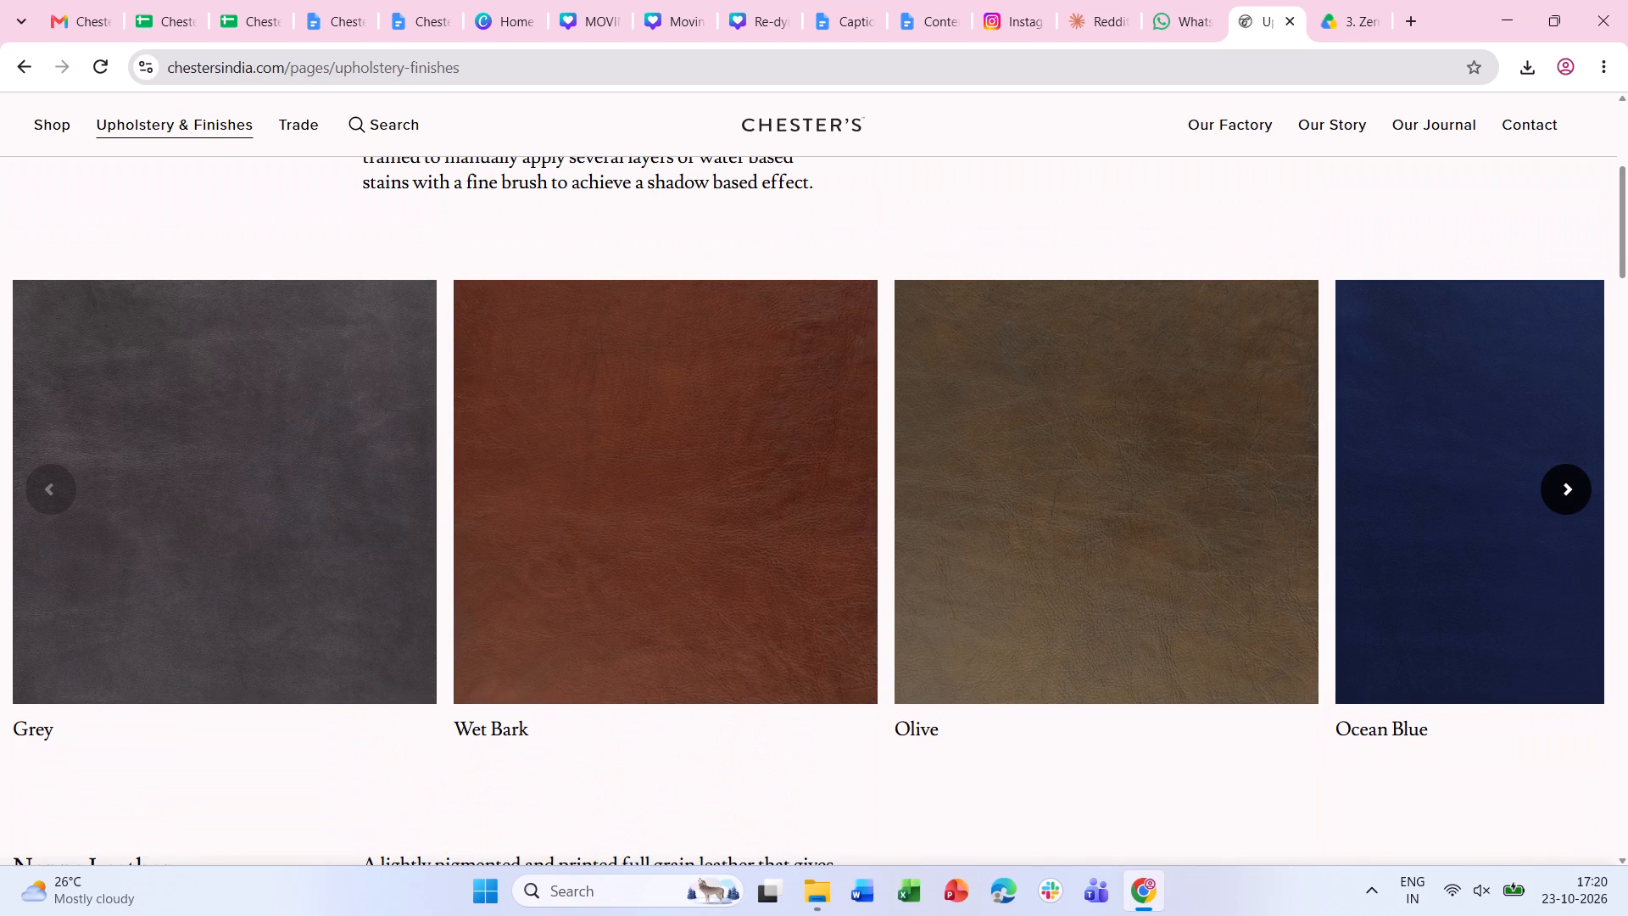
Return to the Quora Threads Output document and reread answers 12 back to 8 with their review comments.
click(407, 0)
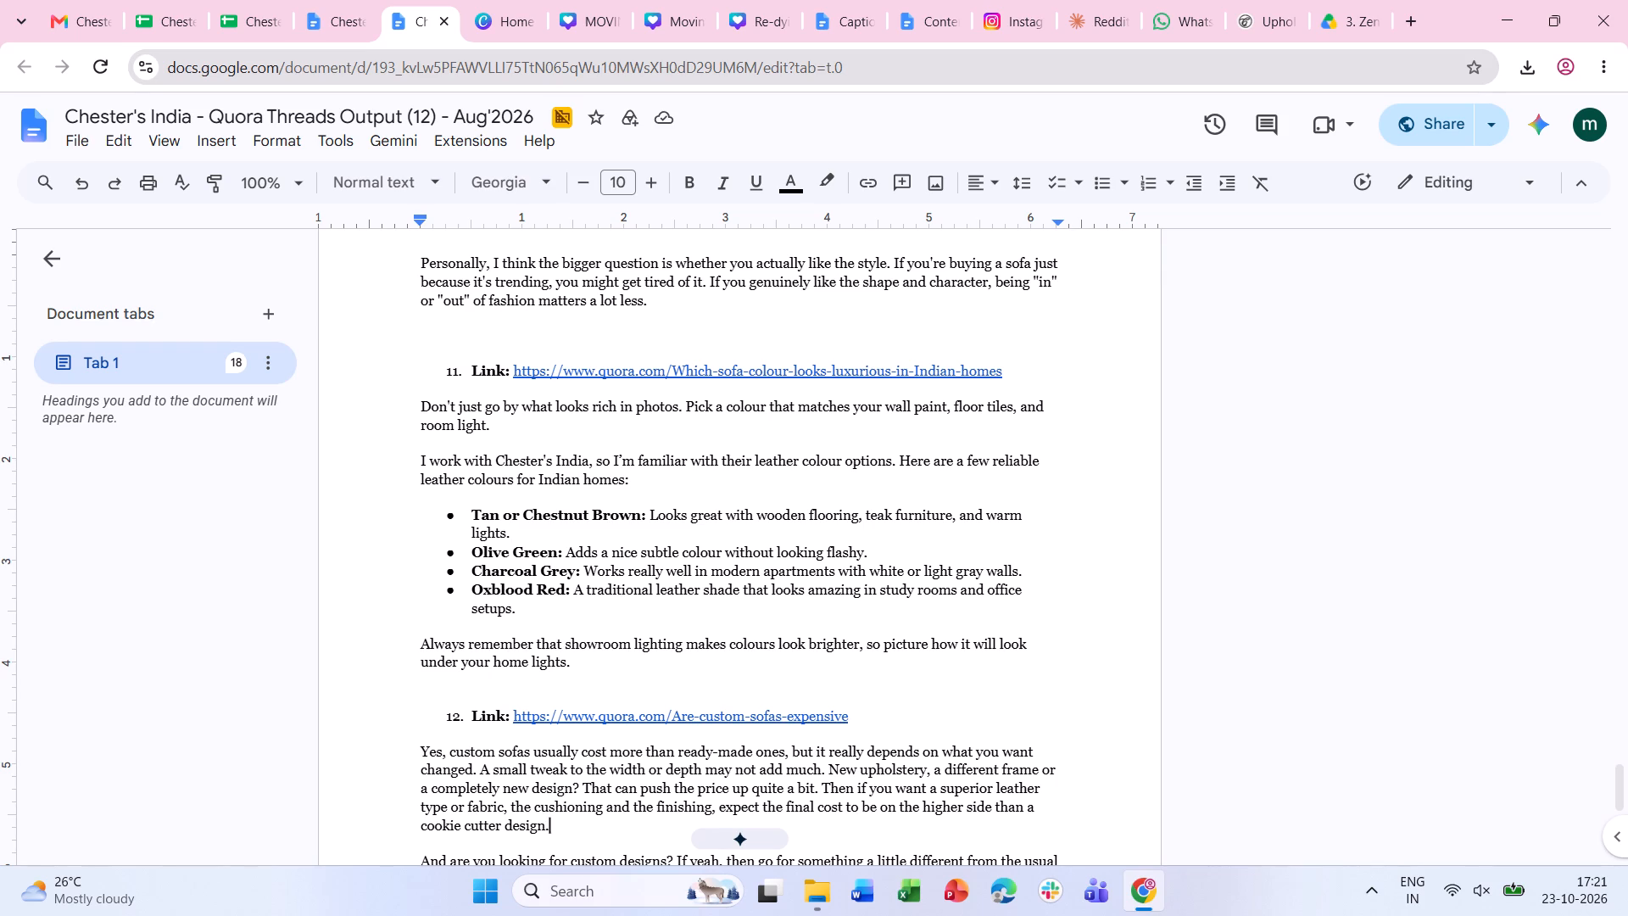
scroll(1111, 637, down, 3)
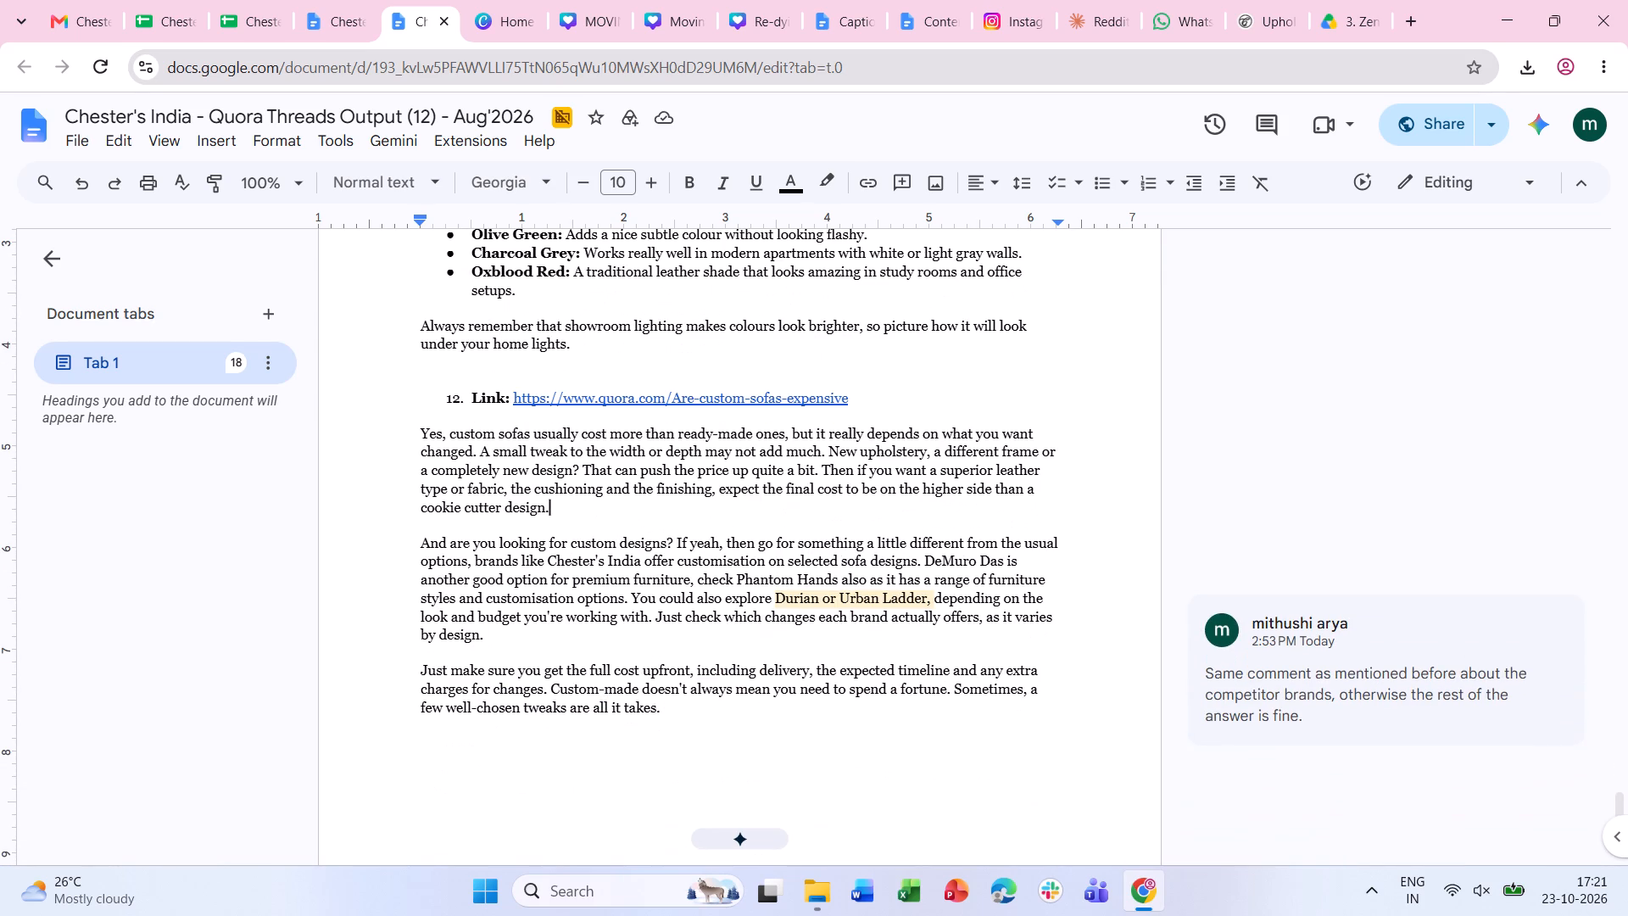
scroll(1111, 637, down, 8)
scroll(1097, 628, up, 11)
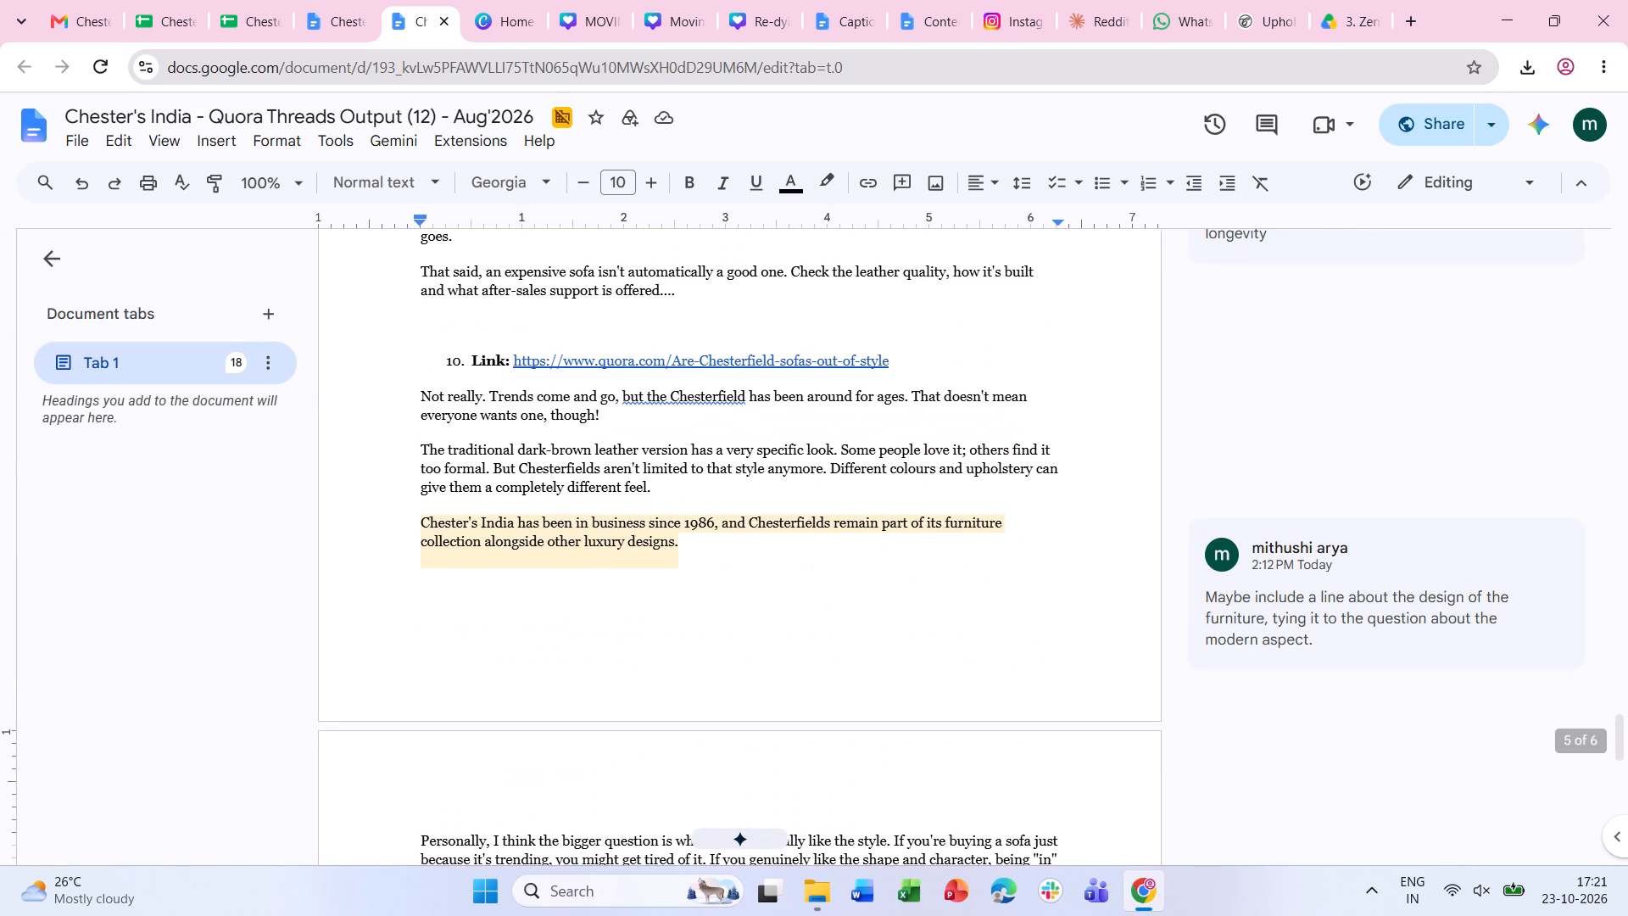
scroll(1097, 628, up, 4)
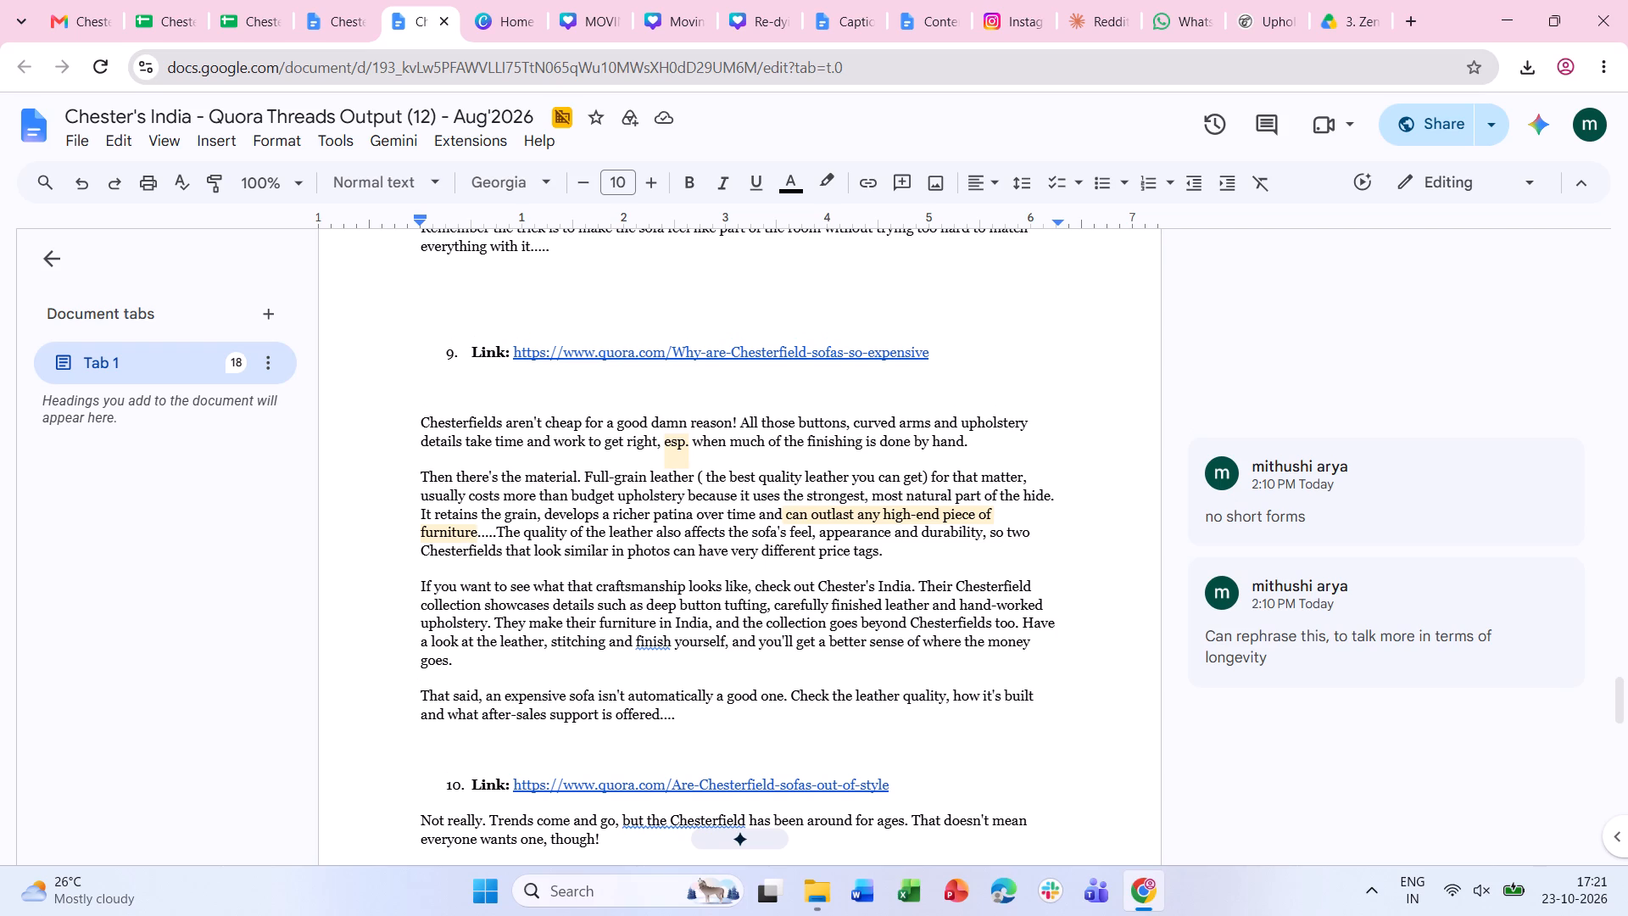
scroll(1097, 628, down, 1)
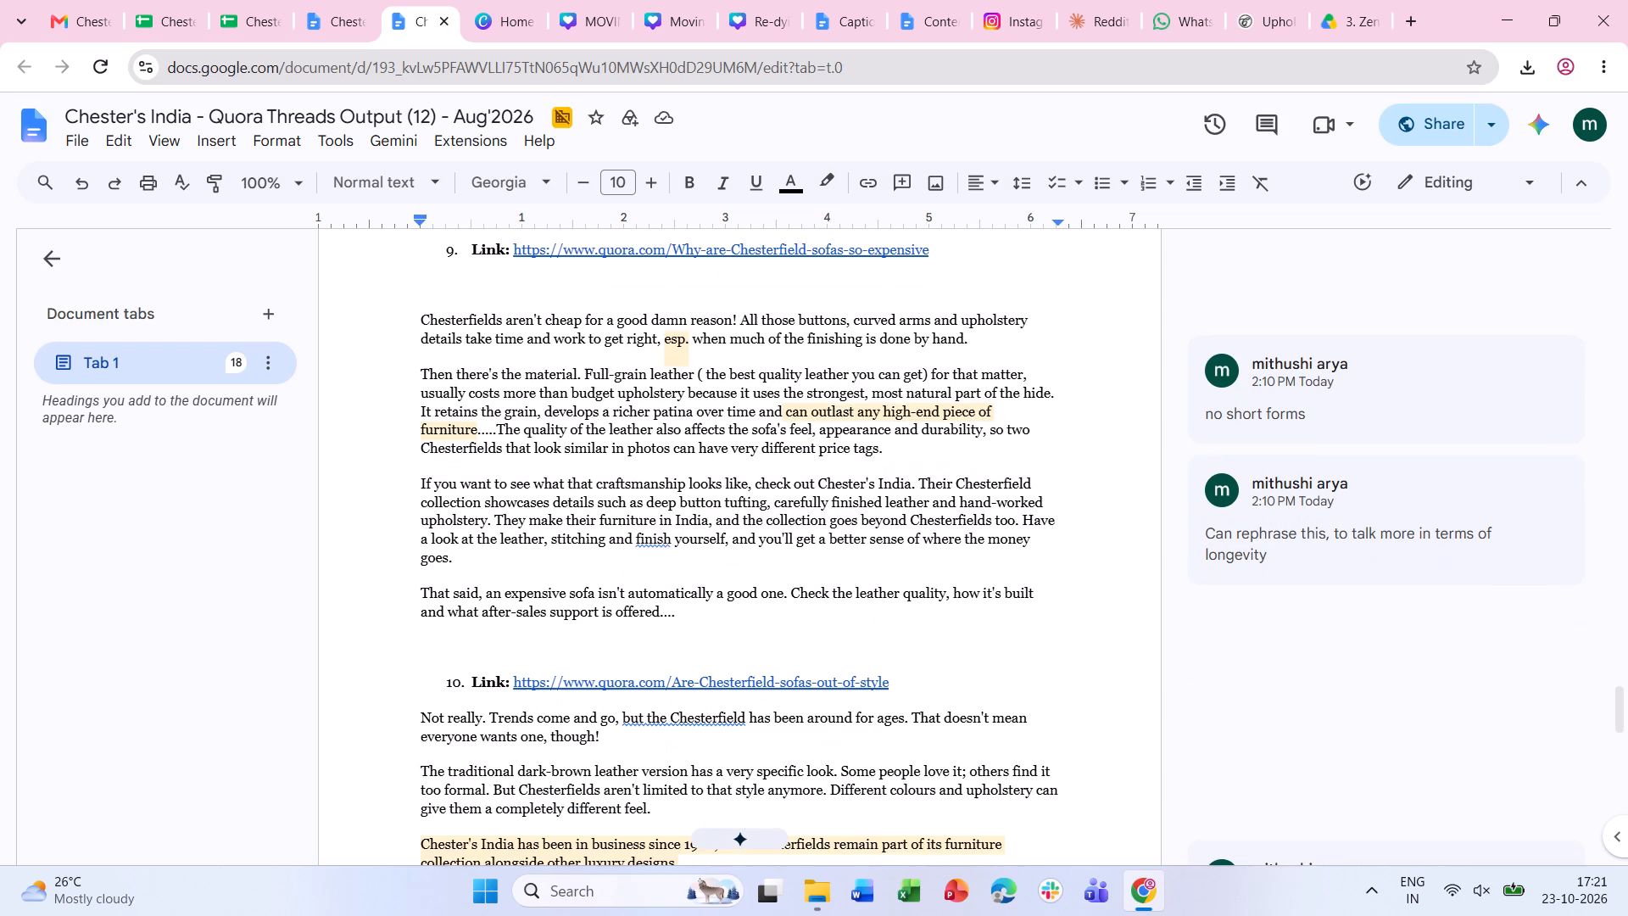
scroll(1097, 628, up, 3)
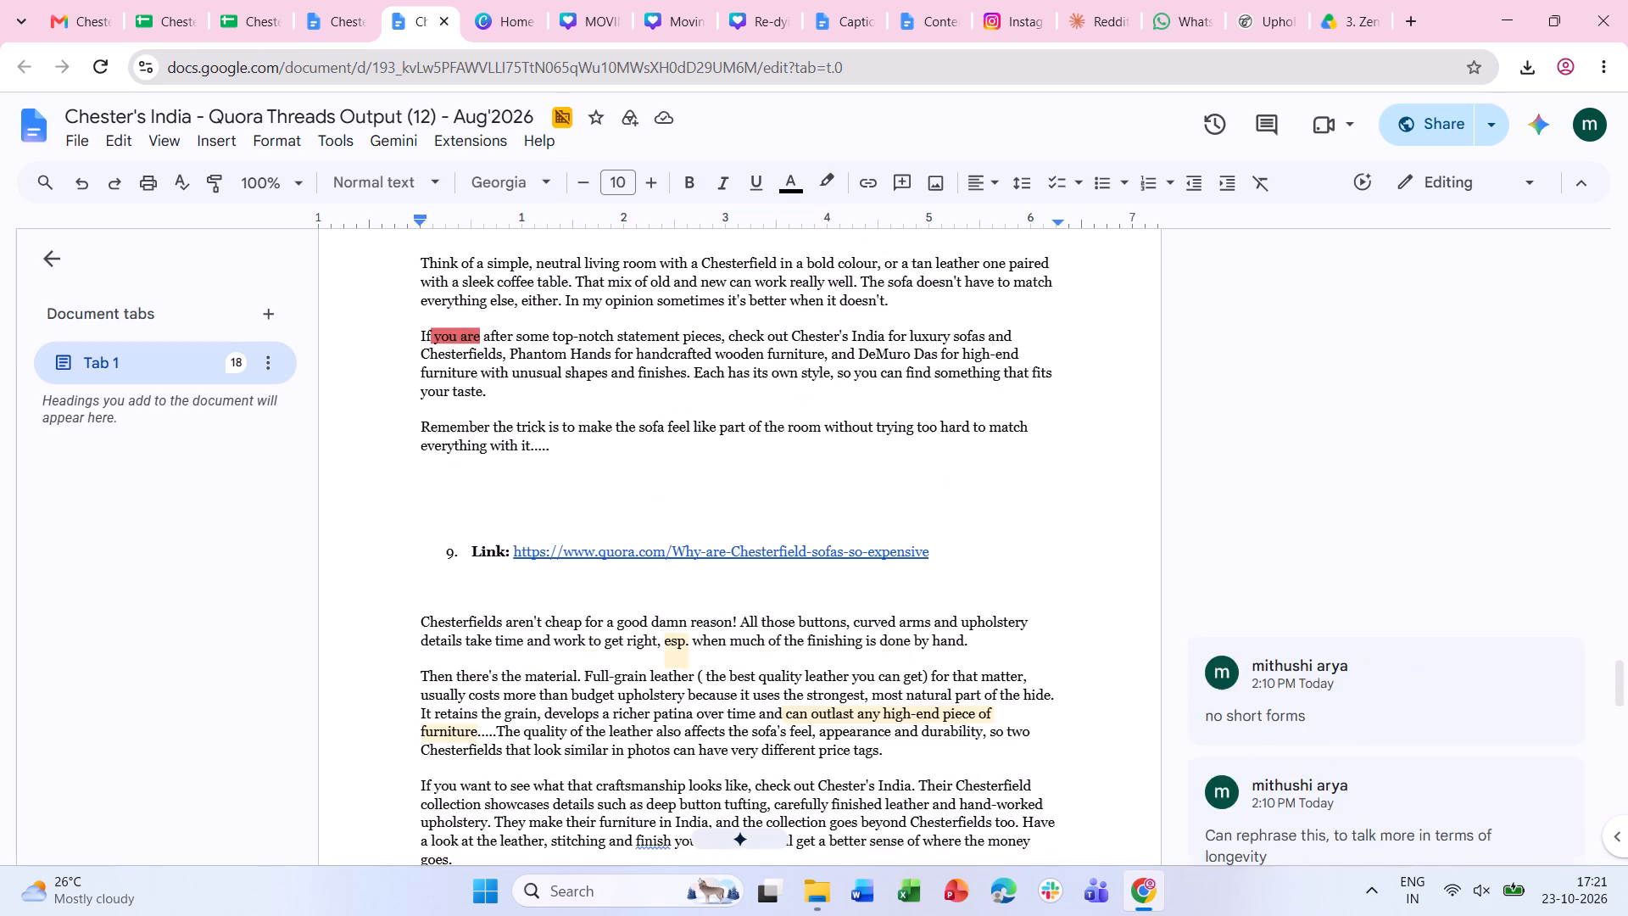
scroll(1097, 628, up, 3)
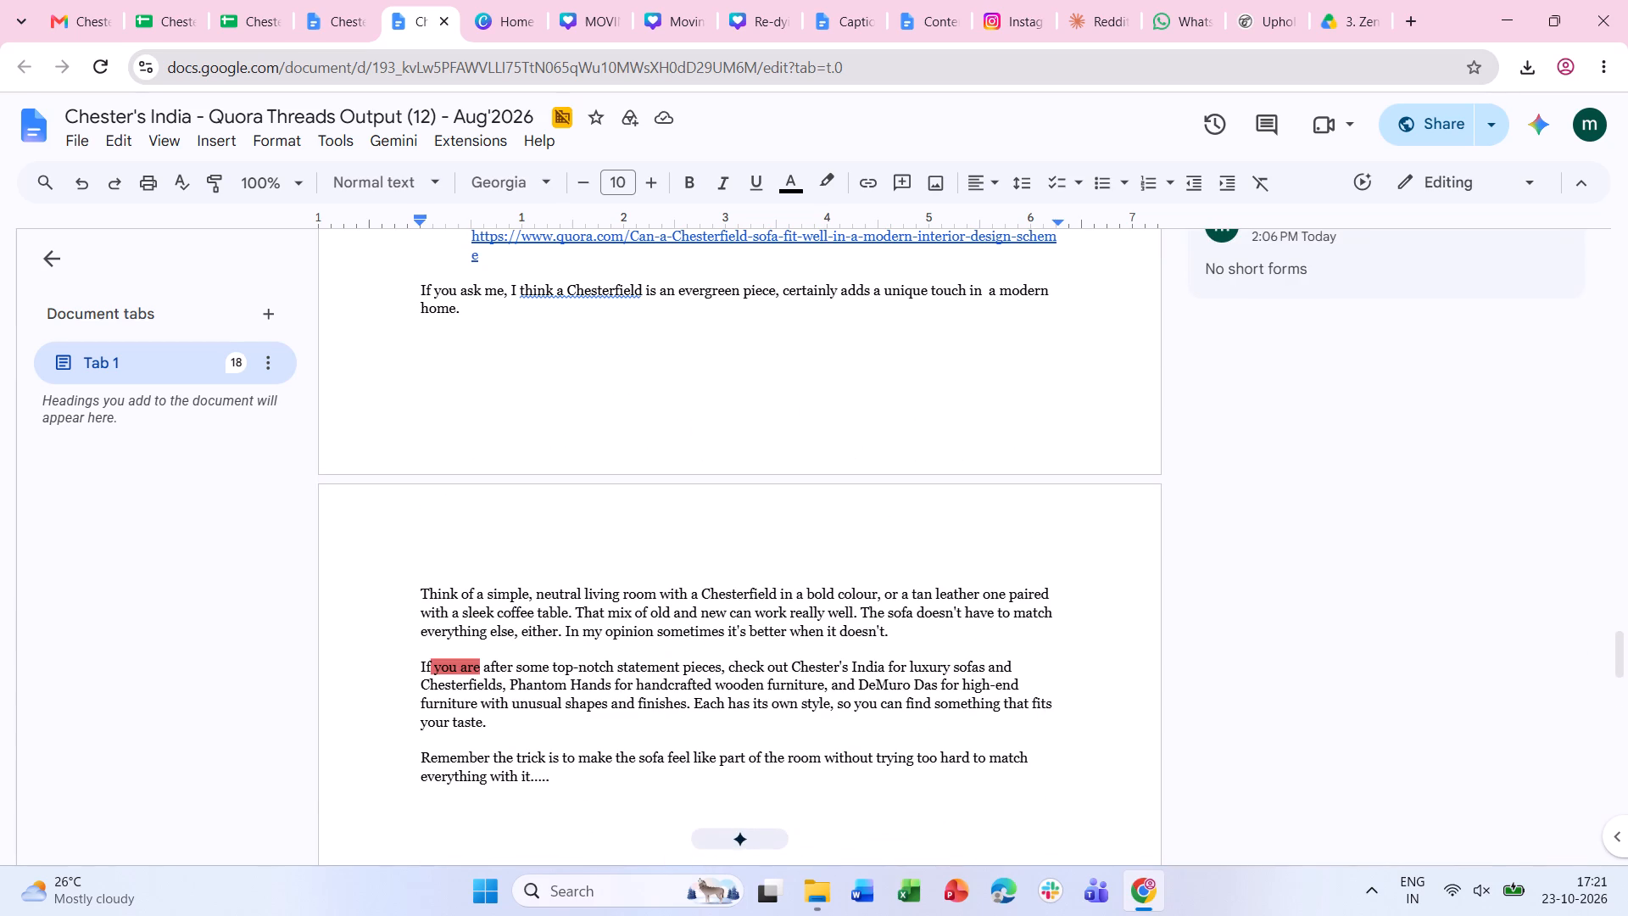
scroll(854, 679, up, 3)
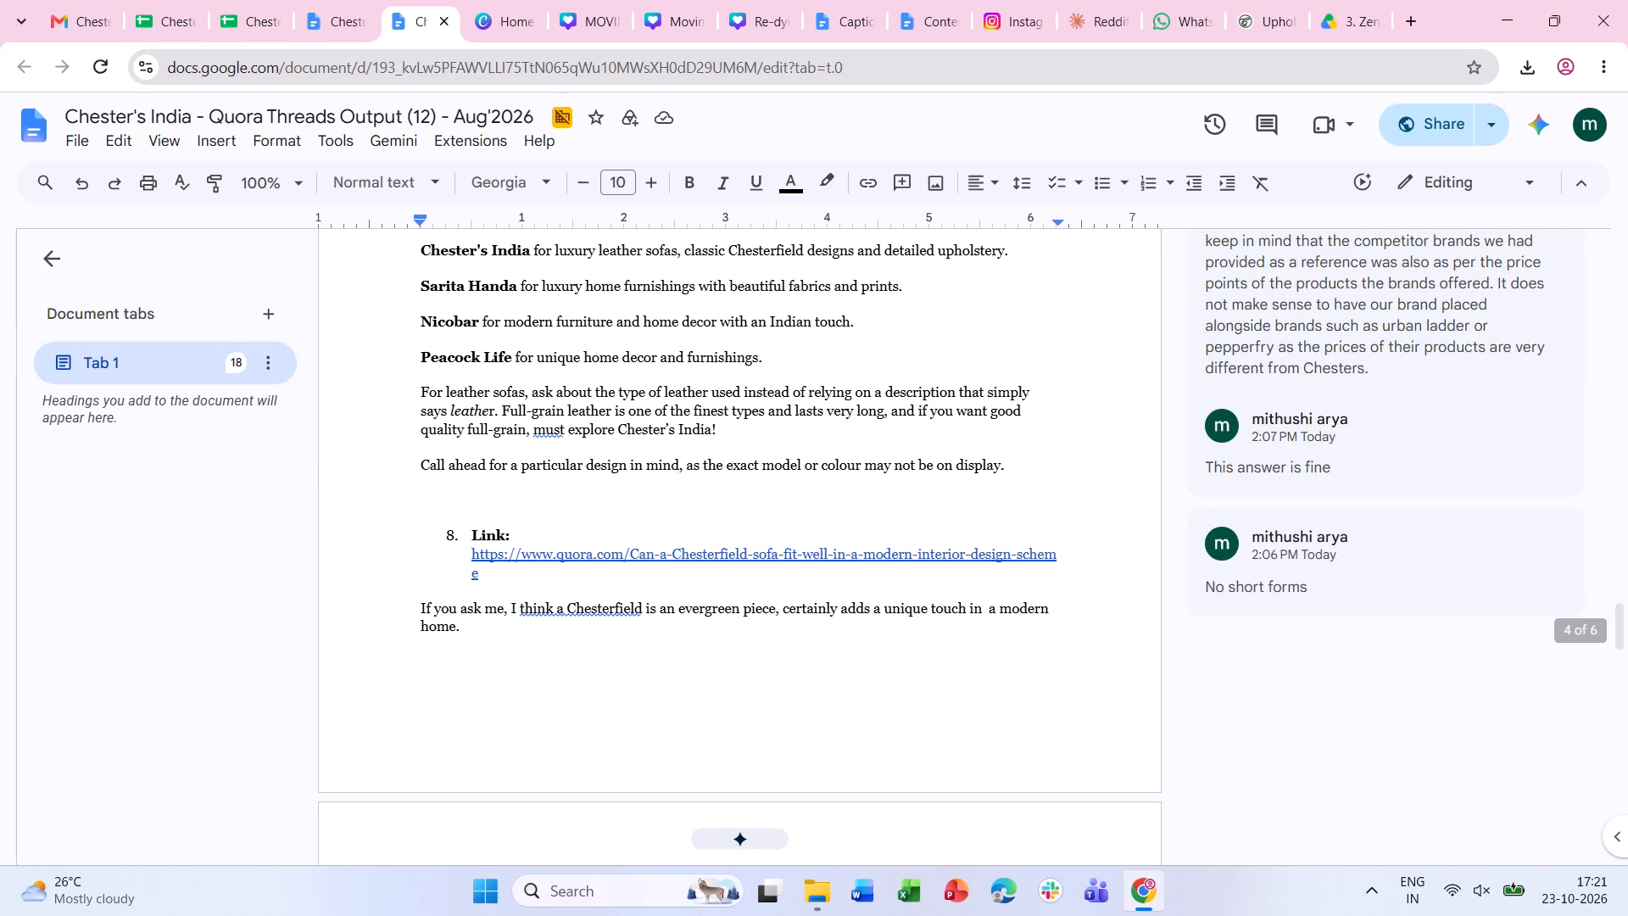
Examine the "No short forms" comment on answer 7 in its context, and reread answers 7 and 8.
click(1413, 550)
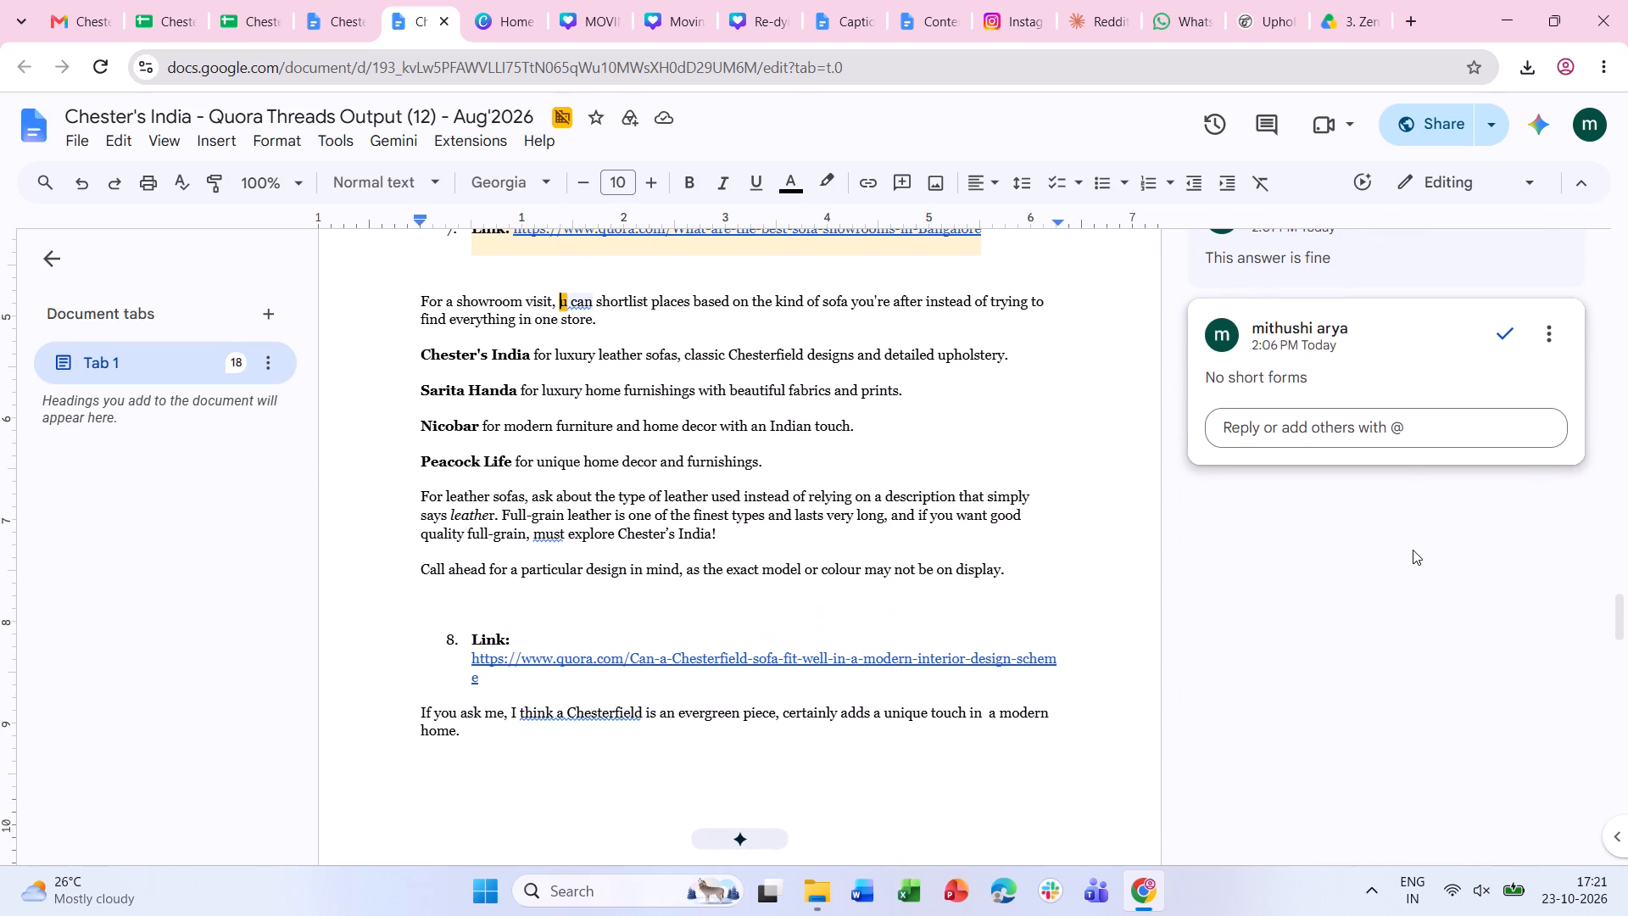
click(1203, 682)
scroll(1203, 682, up, 3)
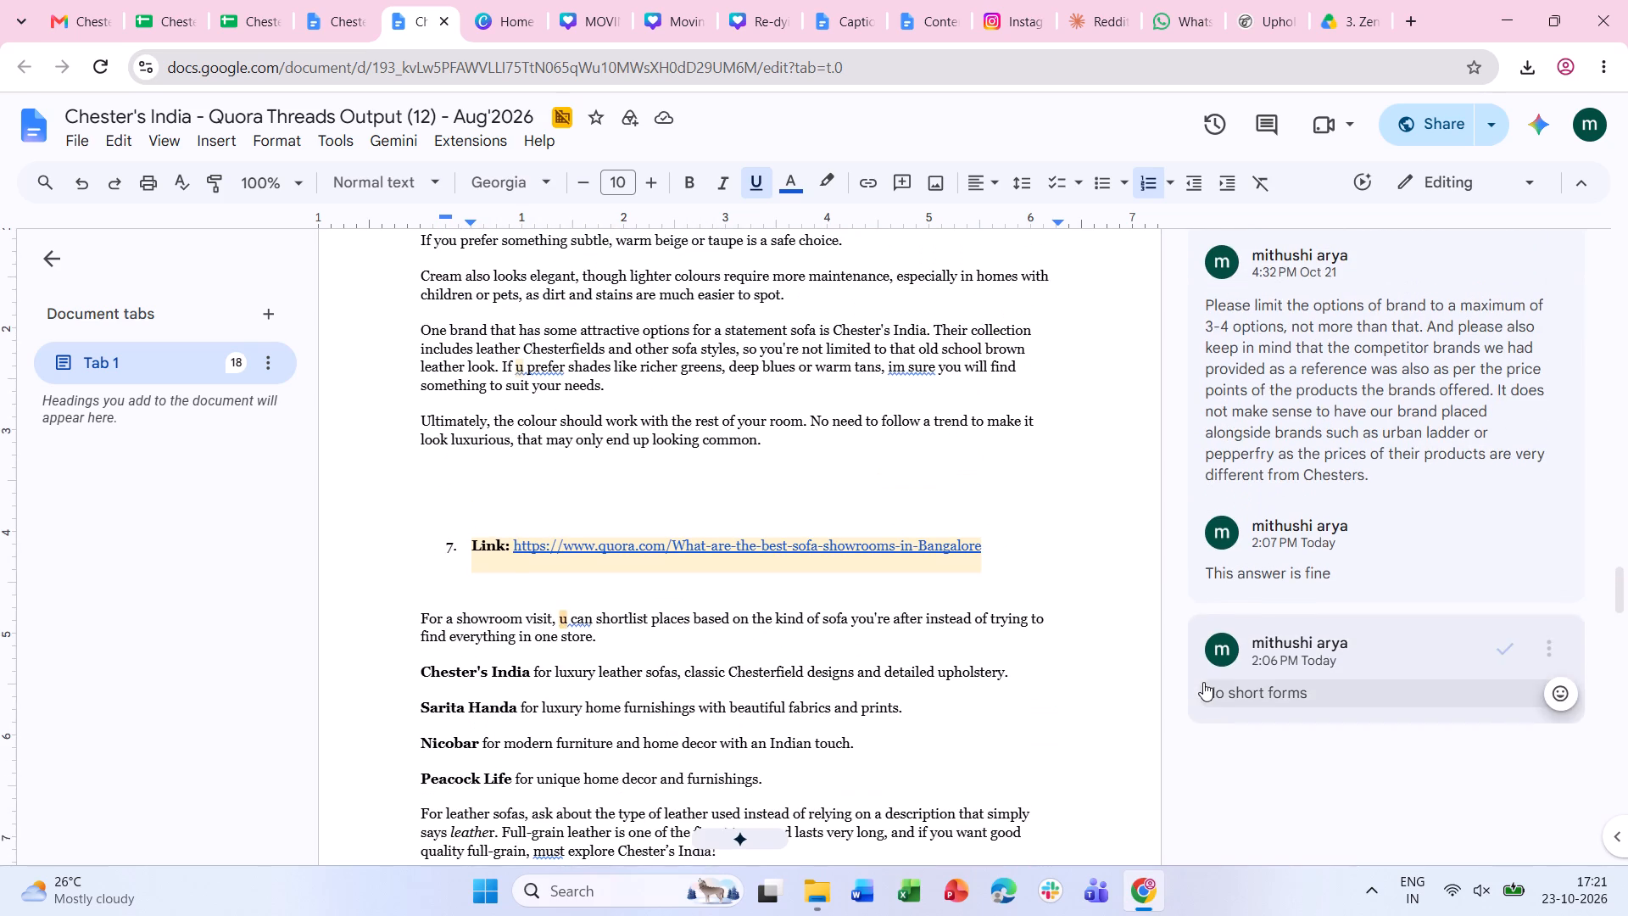
scroll(1123, 665, down, 2)
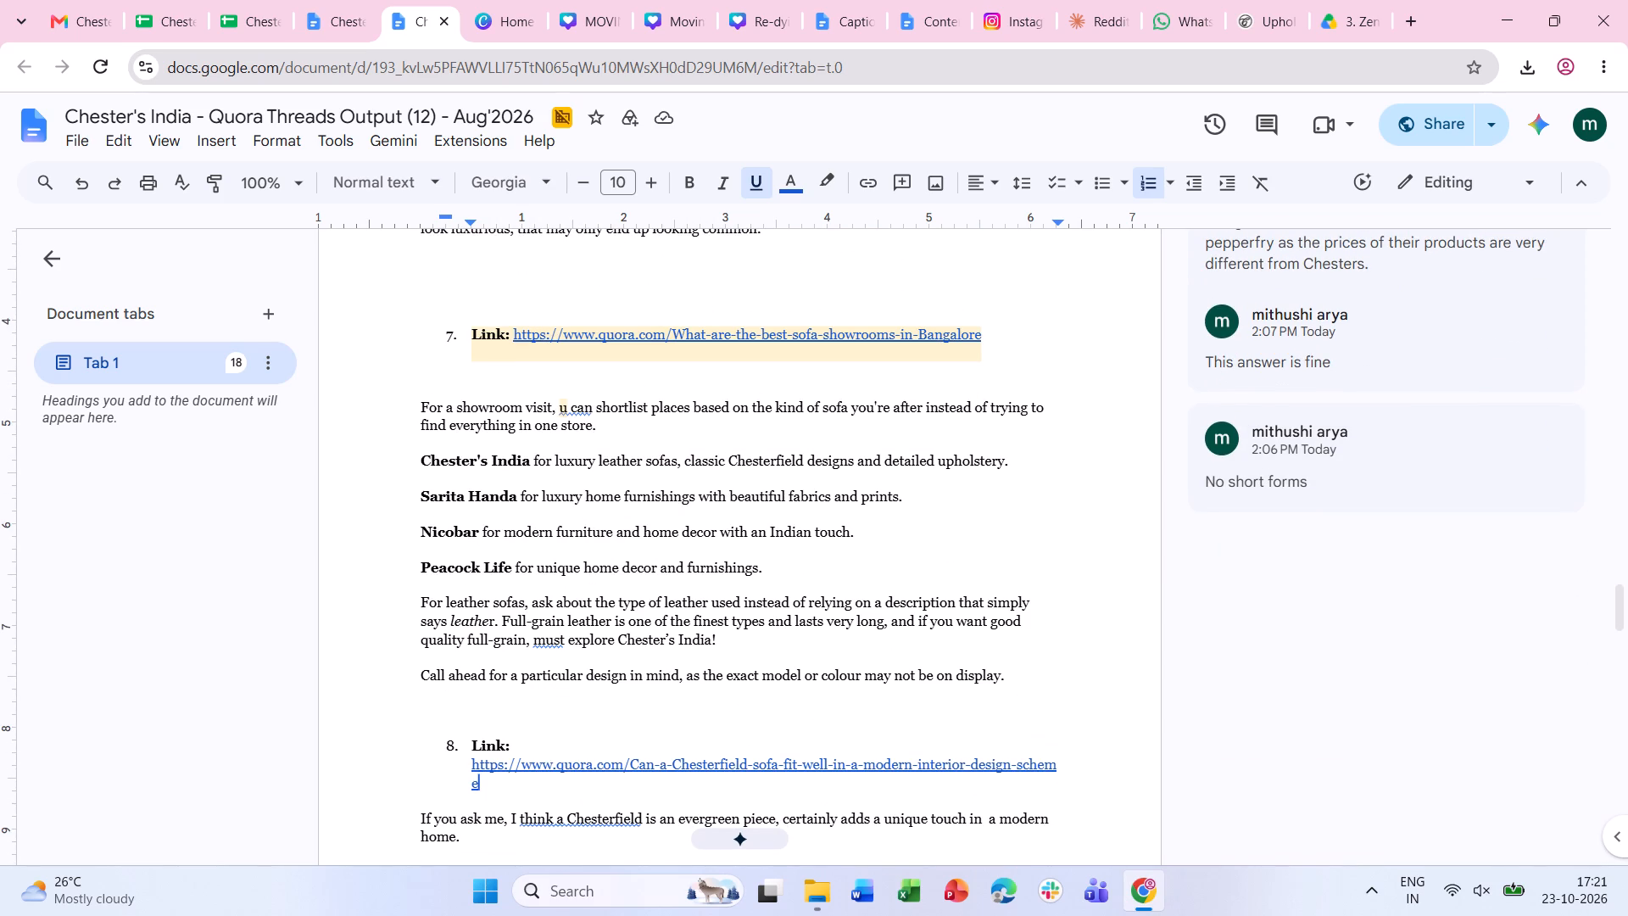
scroll(1114, 664, down, 5)
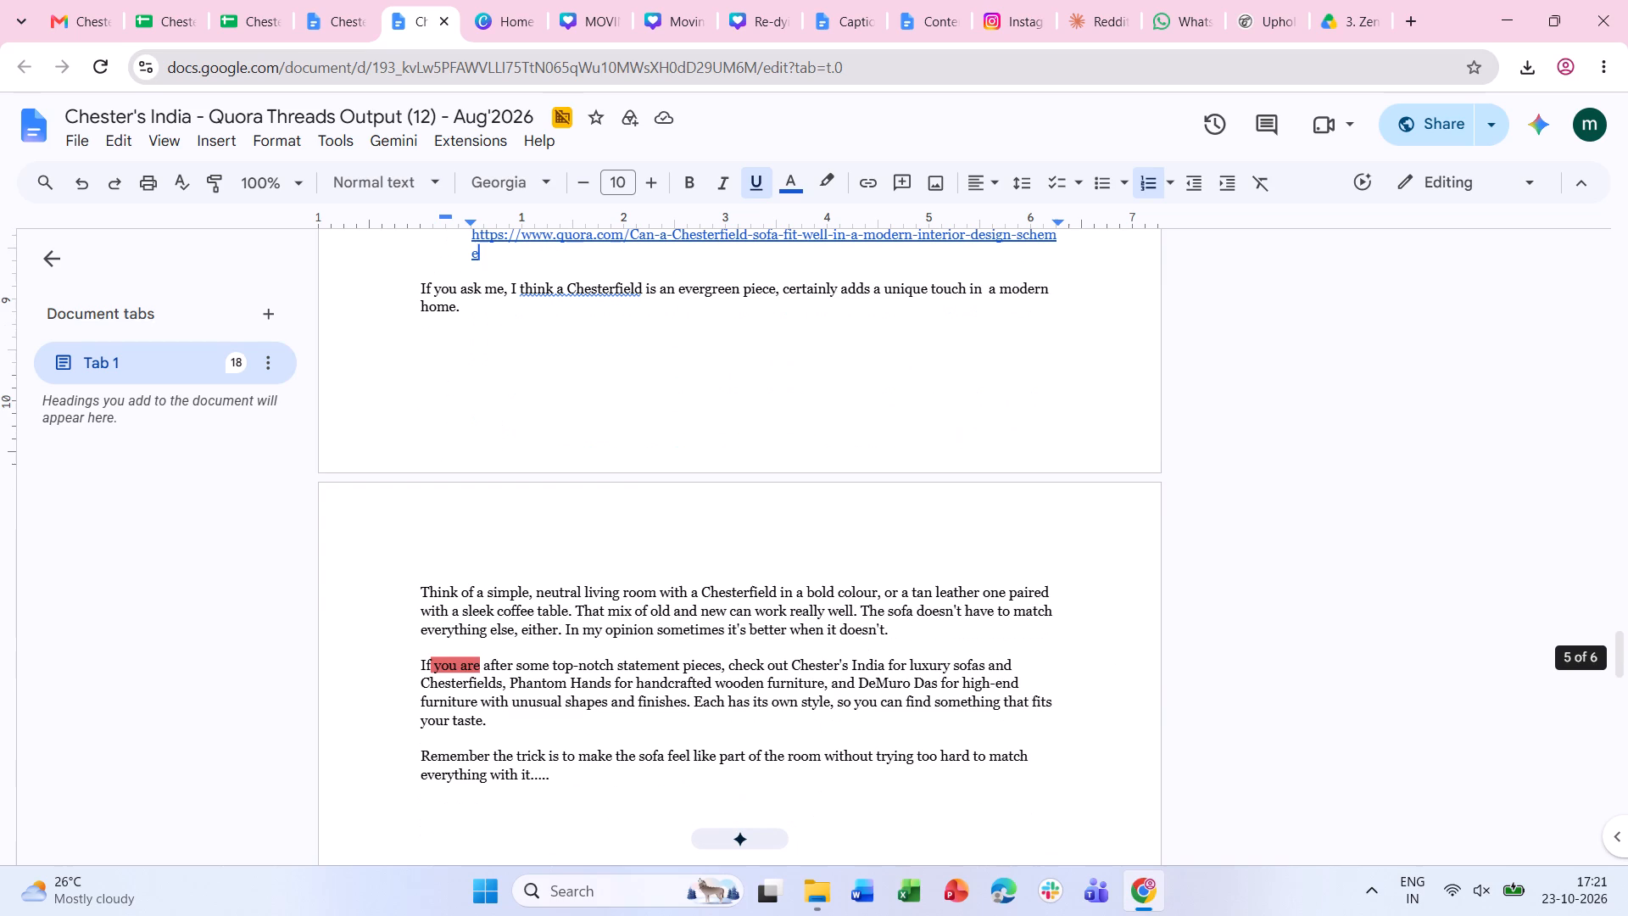
scroll(1114, 661, up, 3)
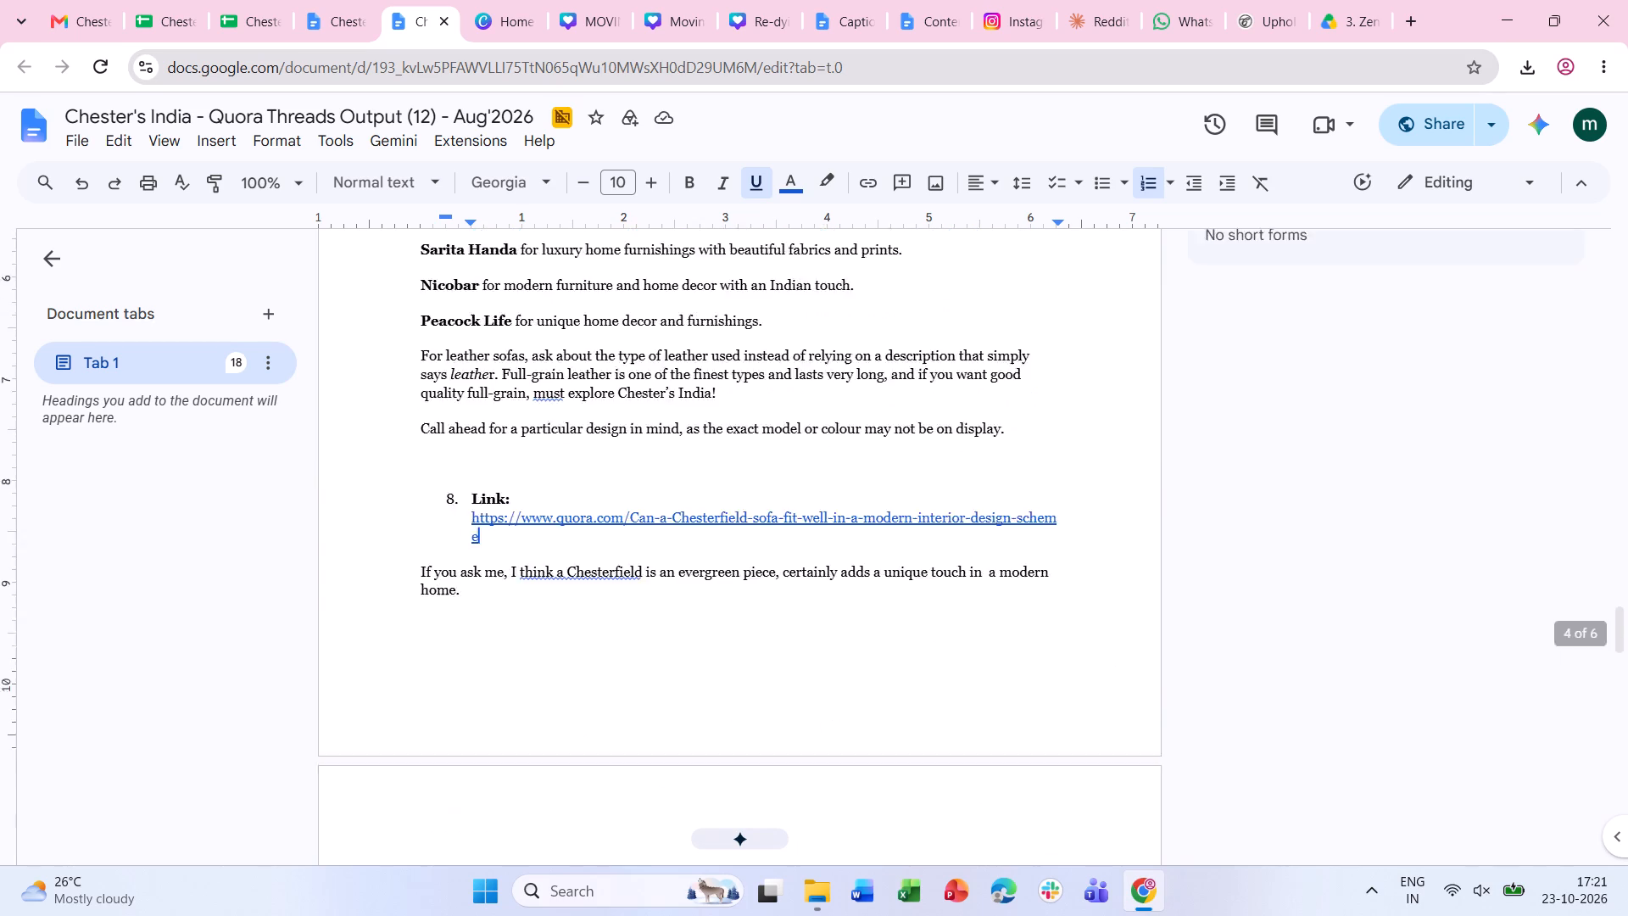
Review answer 6 about luxurious sofa colours for Indian homes, together with its review comments.
scroll(1114, 661, up, 8)
scroll(1114, 661, down, 1)
scroll(1114, 661, up, 1)
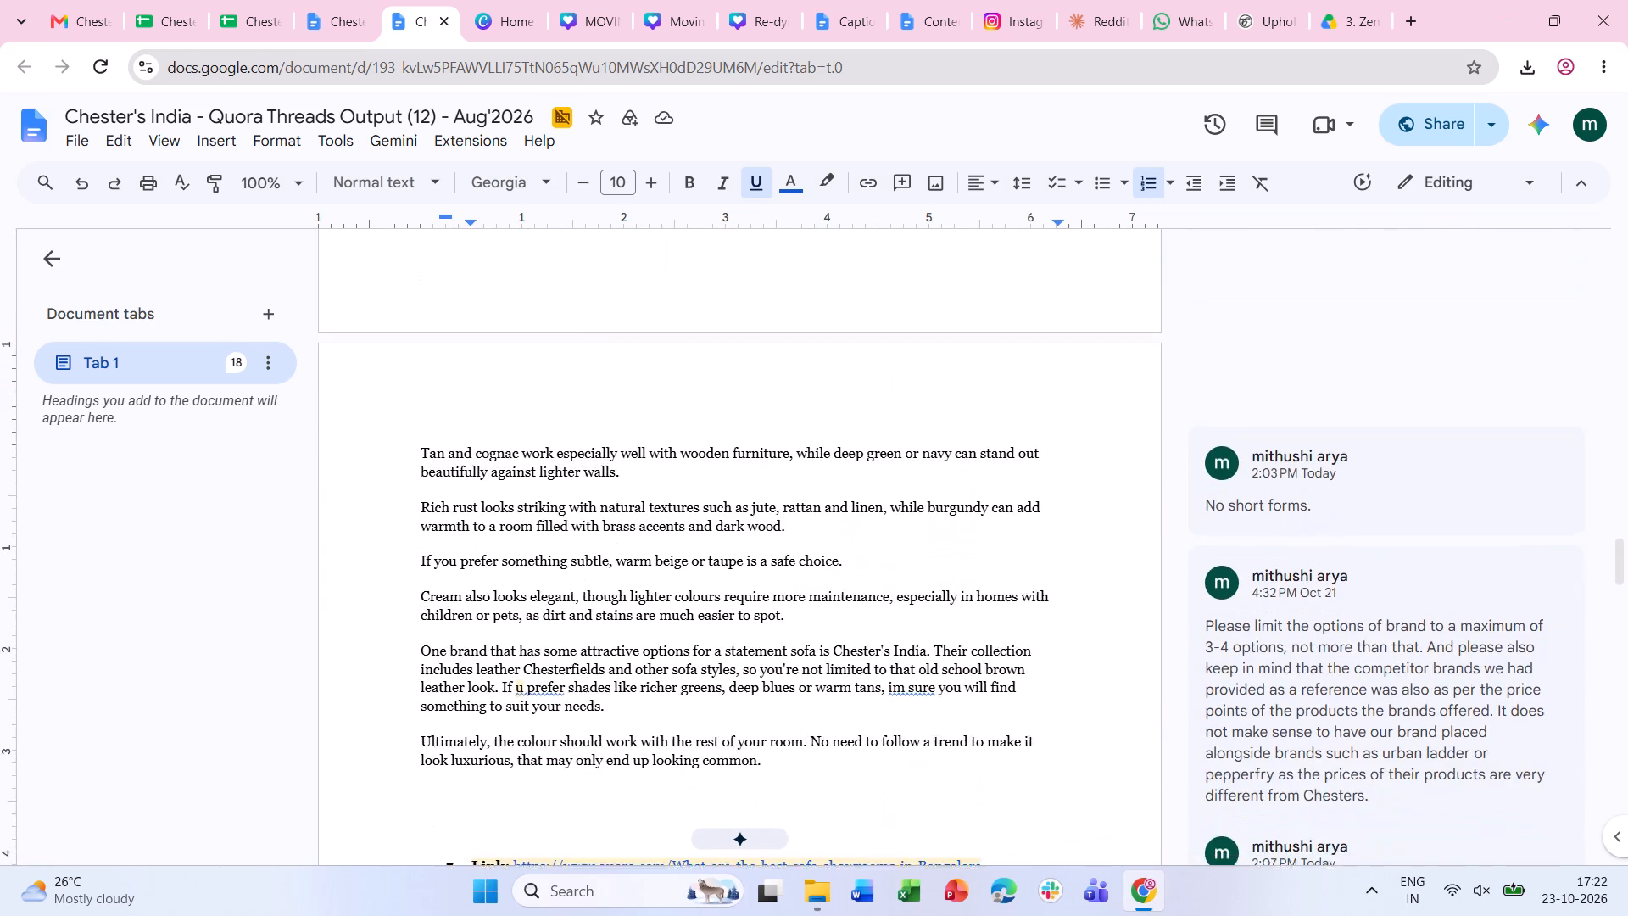
scroll(1114, 661, up, 3)
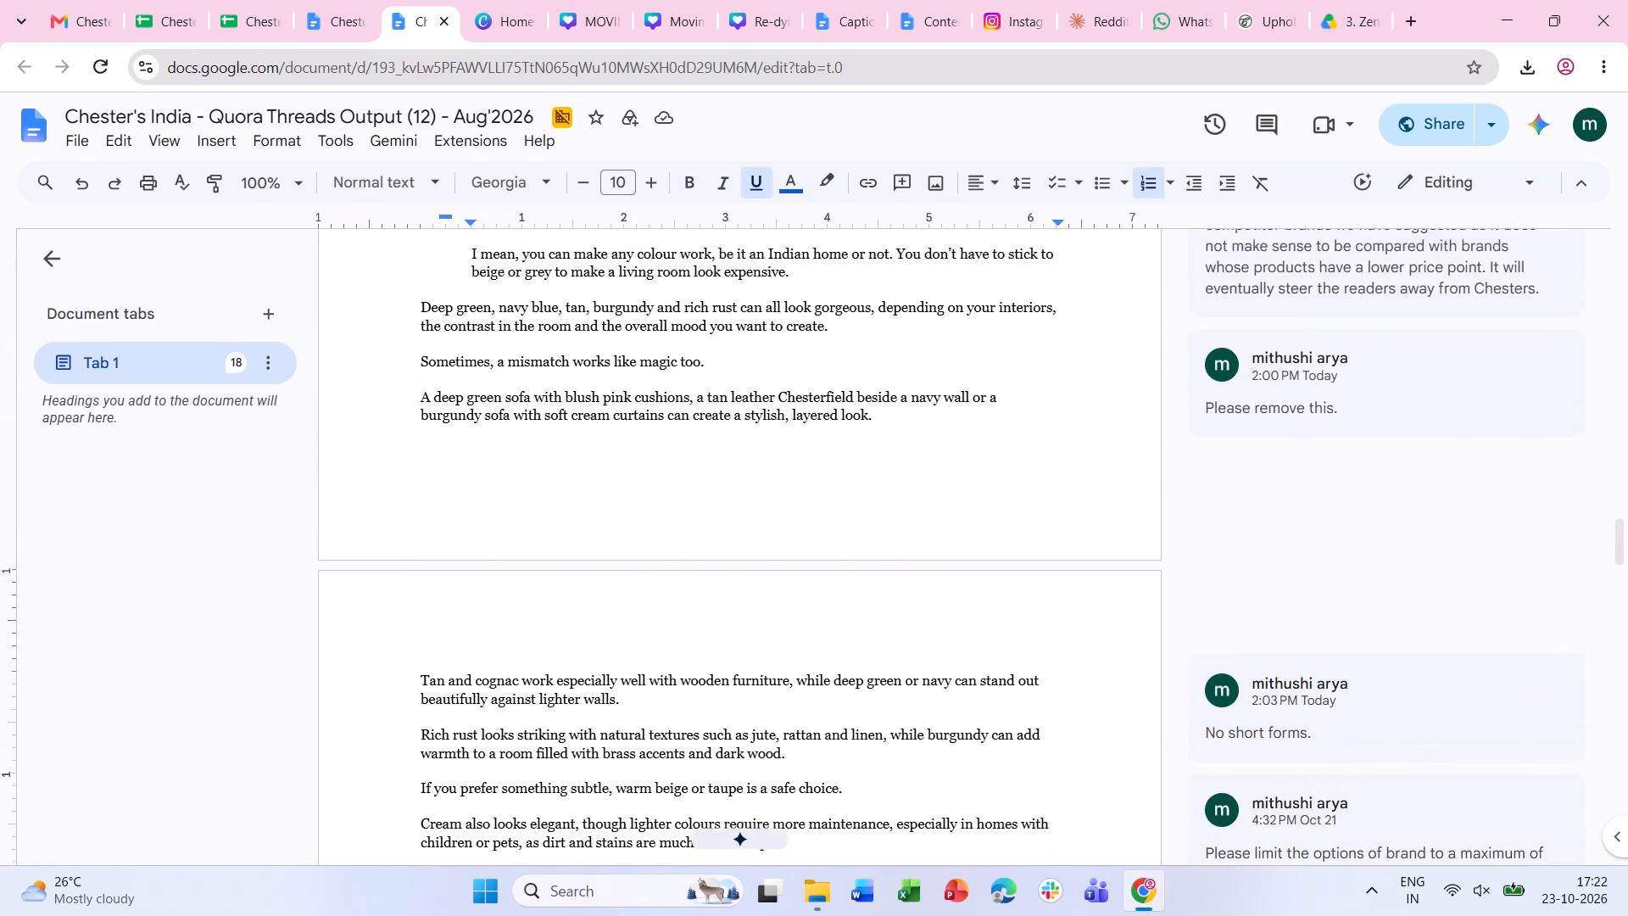
scroll(1114, 661, up, 1)
scroll(1114, 661, down, 2)
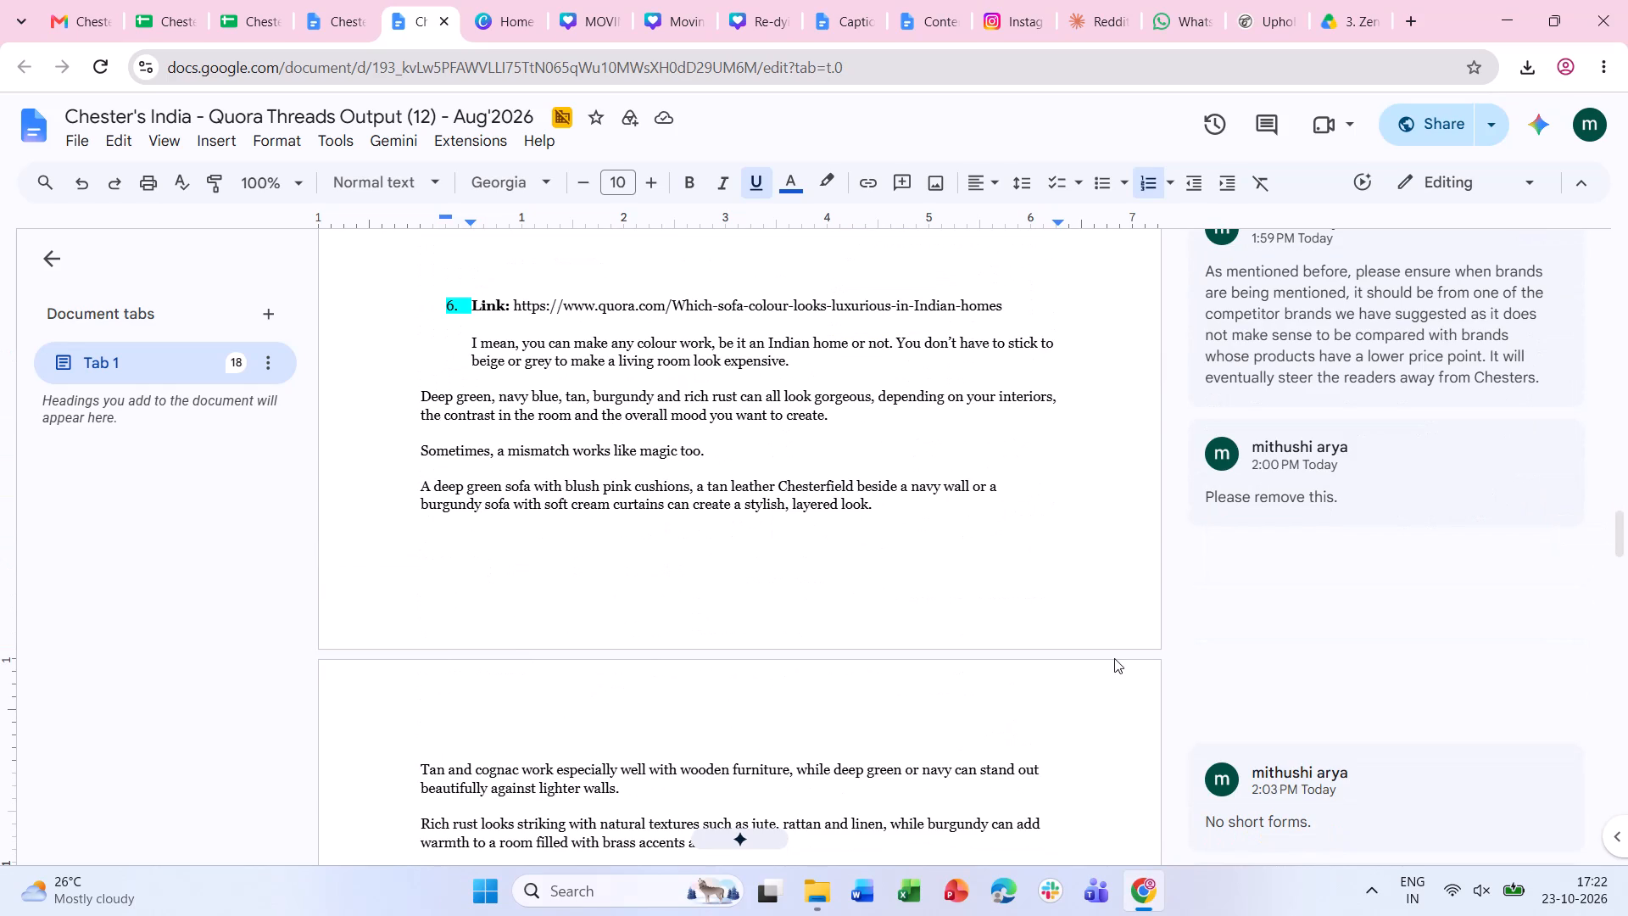
scroll(1114, 658, up, 1)
scroll(1114, 658, down, 4)
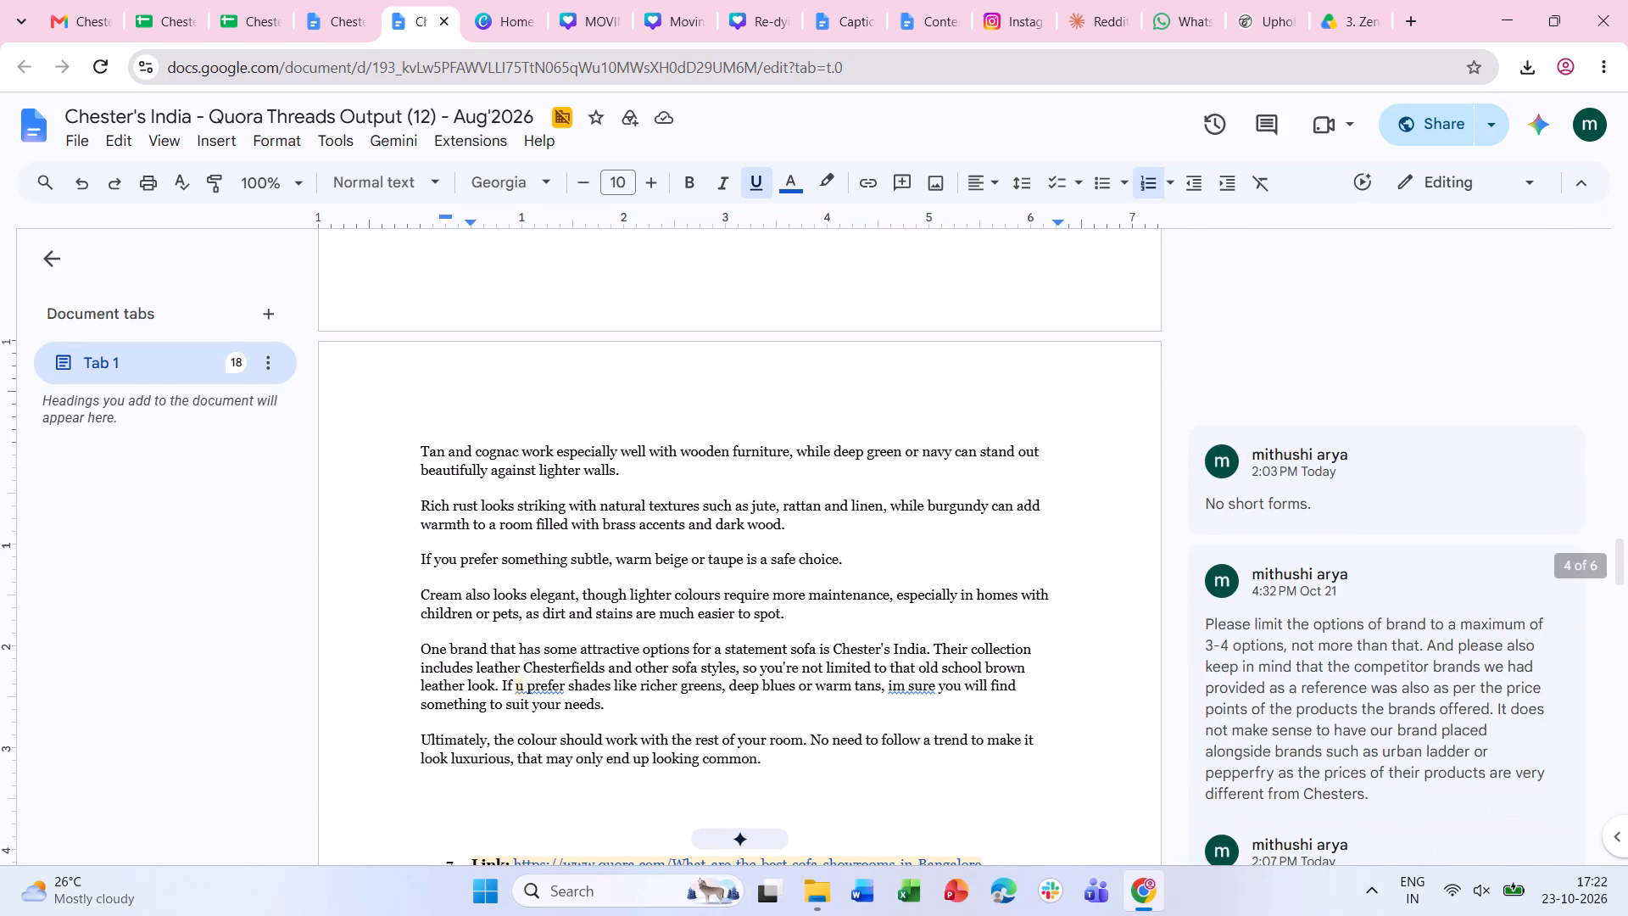
scroll(1114, 658, down, 1)
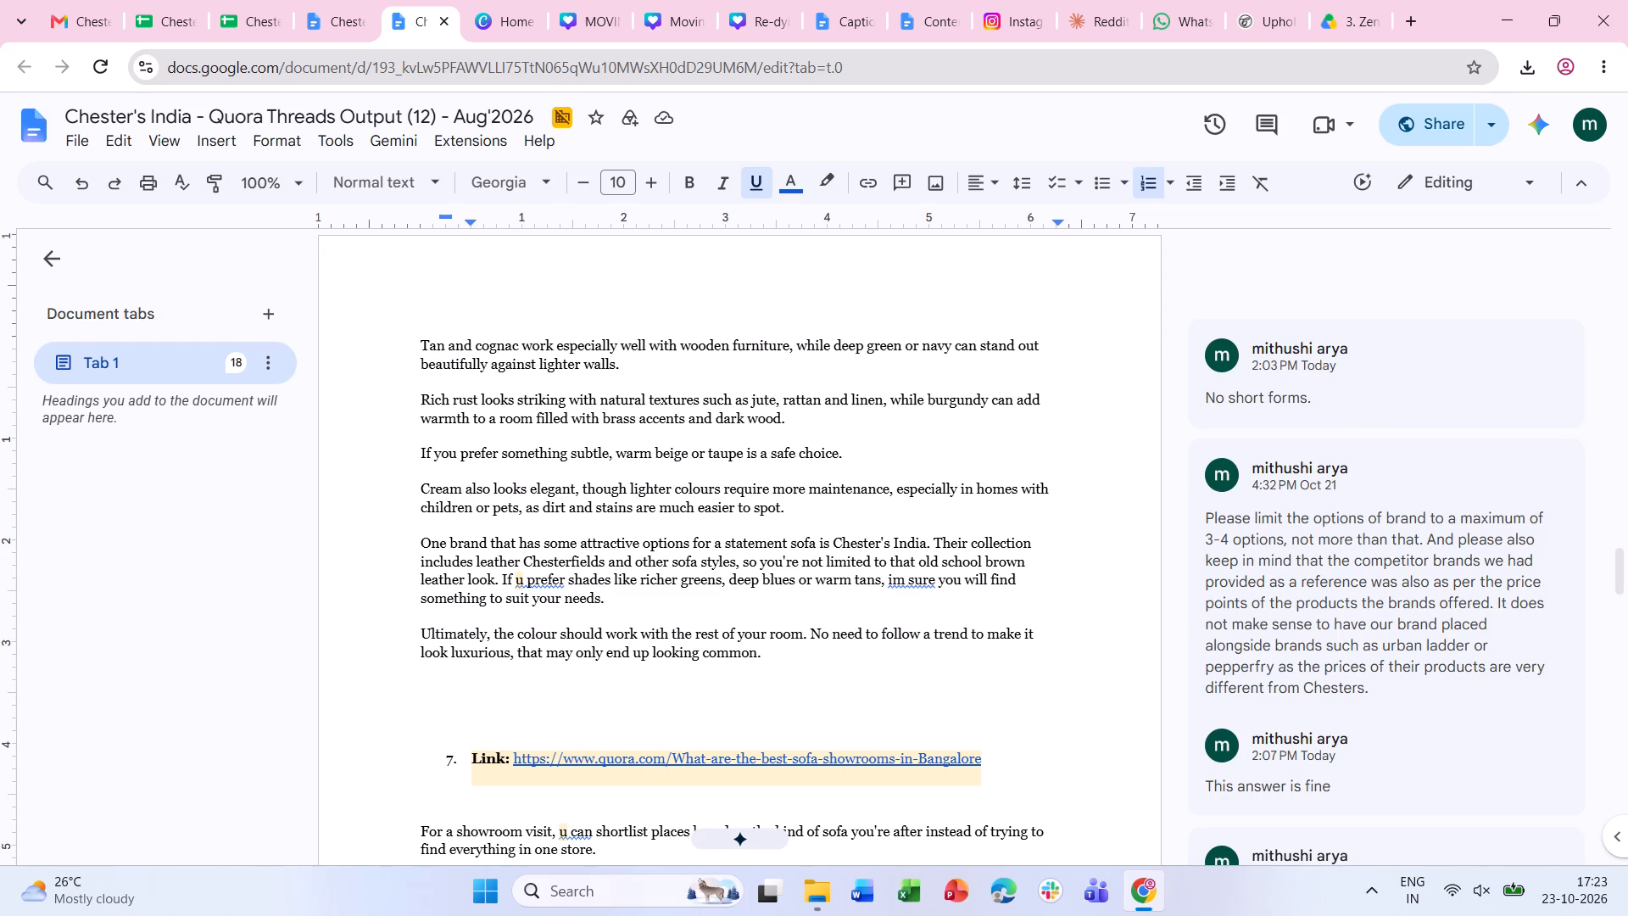
Review answers 6 back to 3, checking the highlighted brand mentions and wording against the review comments.
scroll(1105, 605, up, 5)
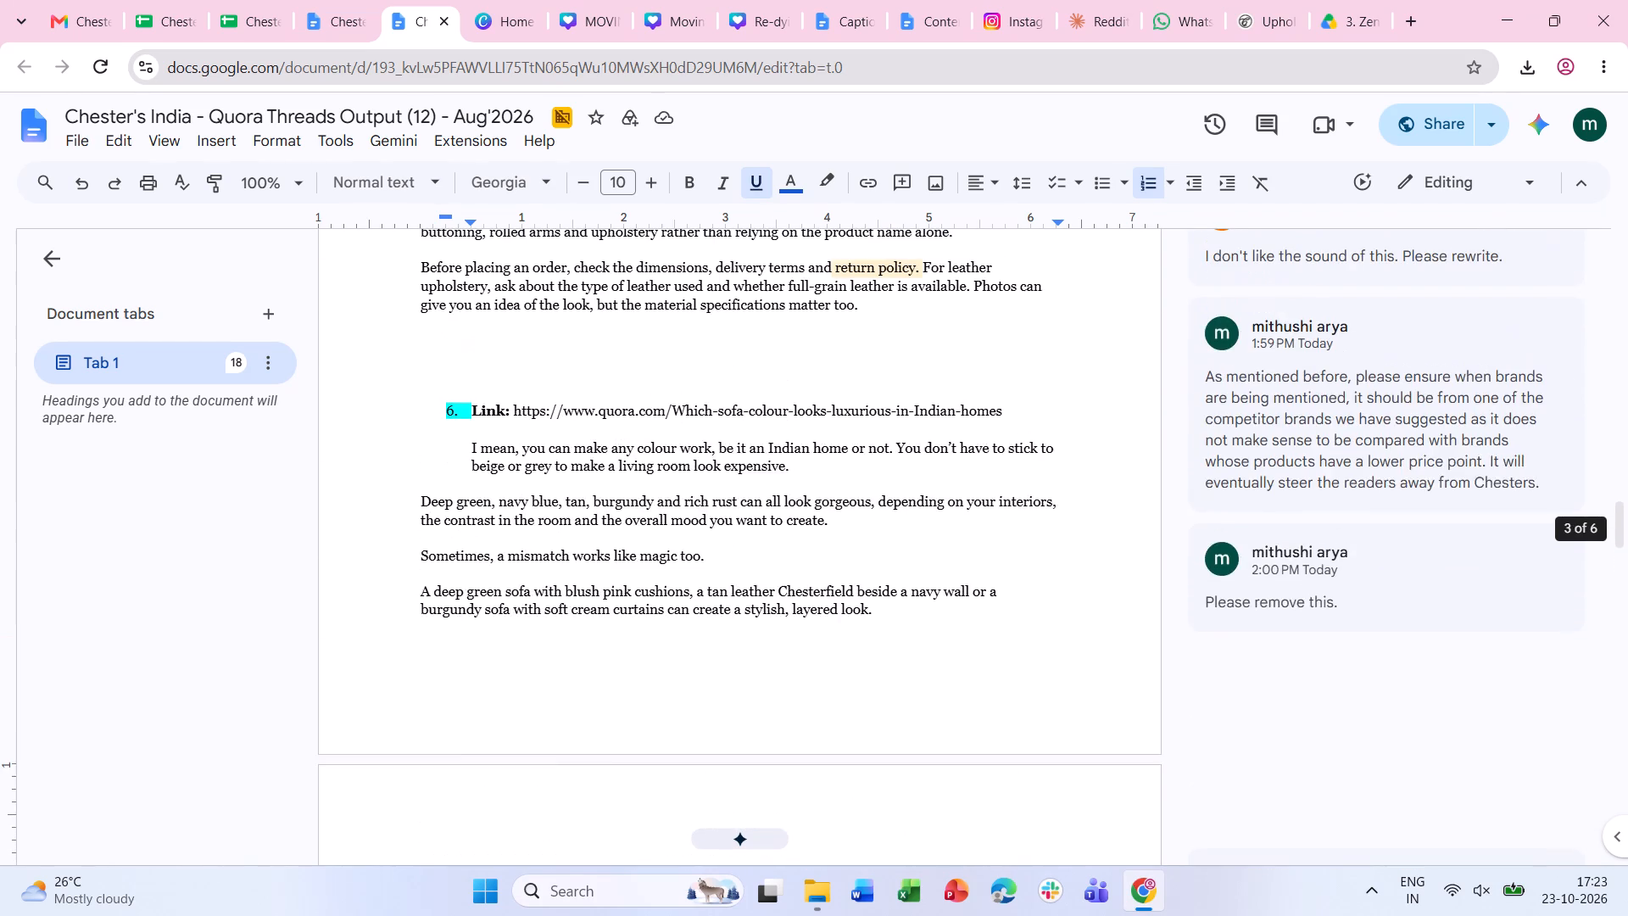
scroll(1105, 605, up, 3)
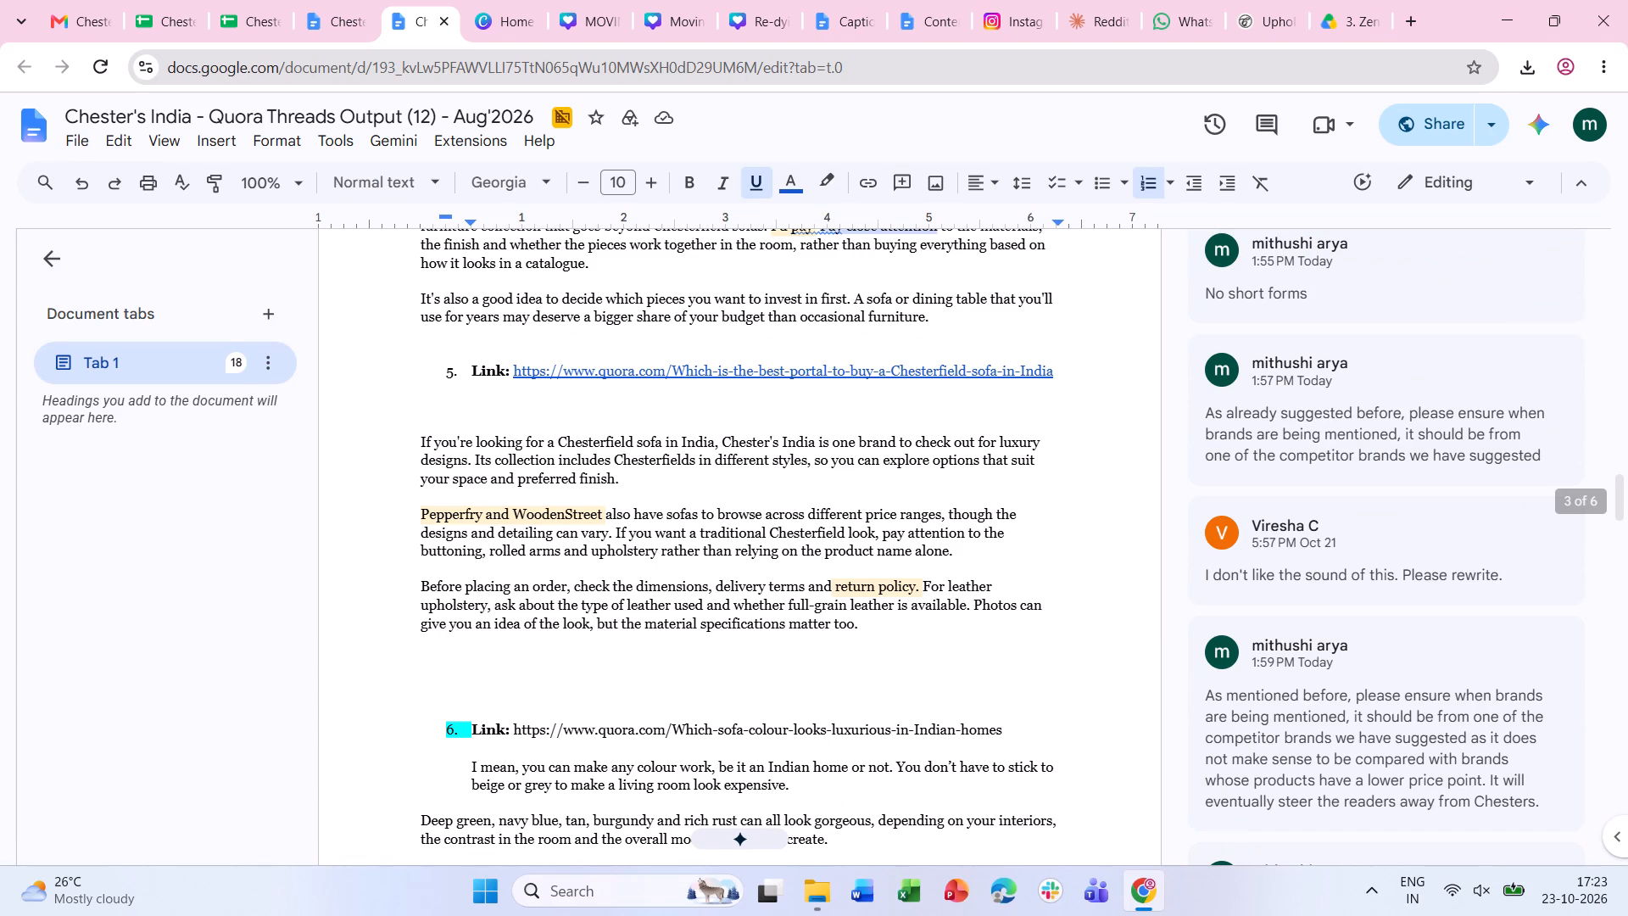
scroll(1086, 605, up, 4)
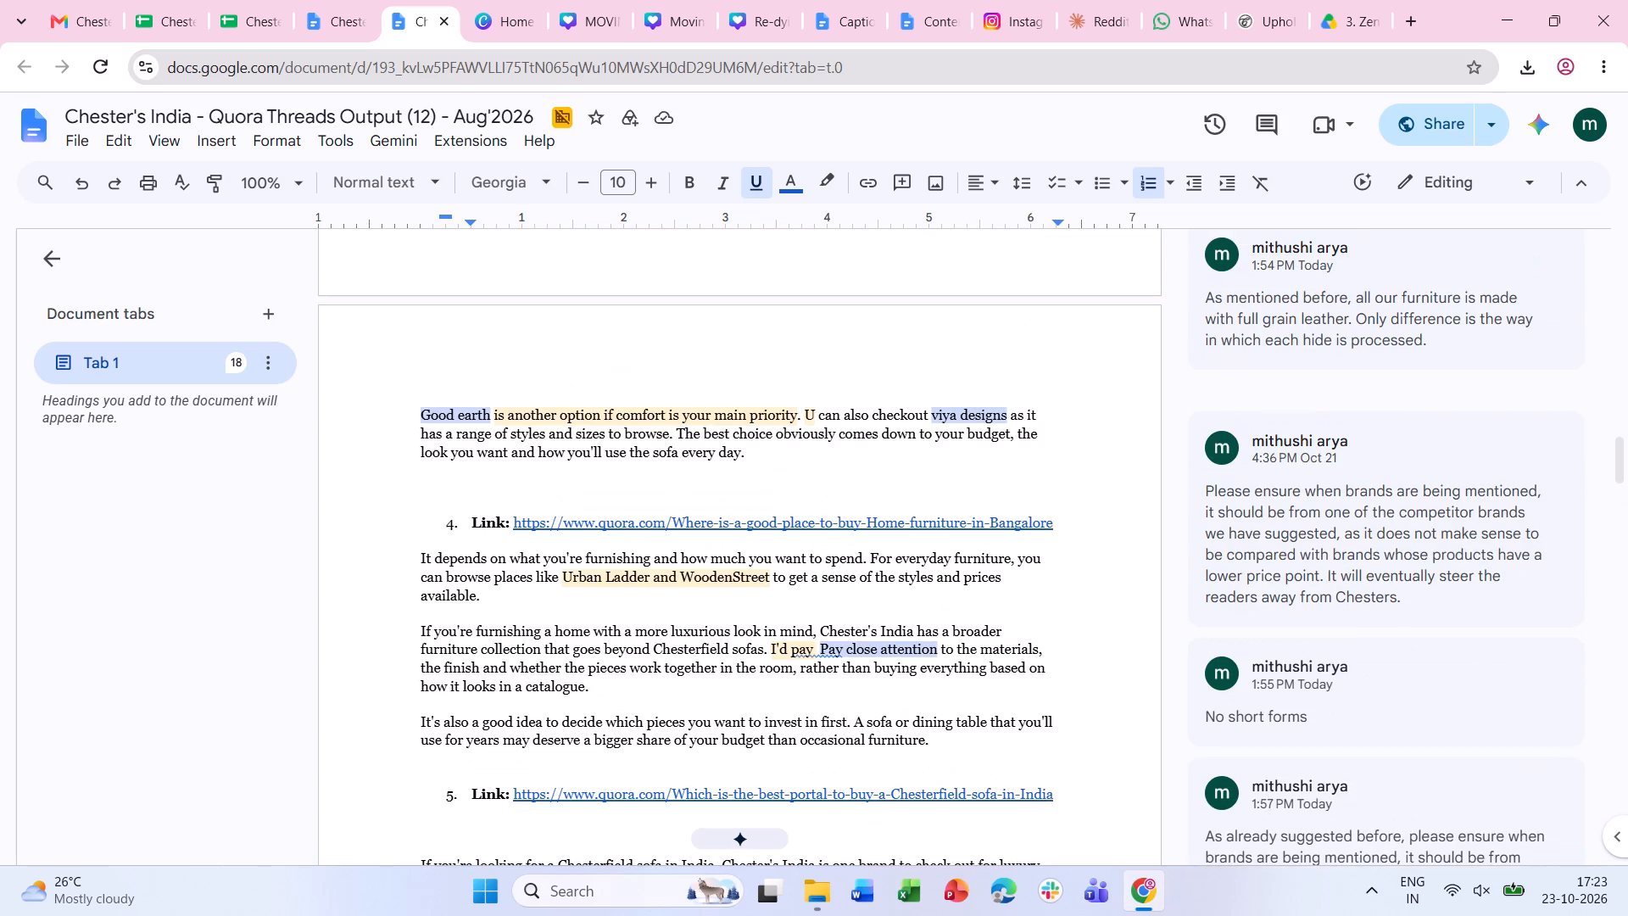
scroll(1086, 605, down, 2)
scroll(1086, 605, up, 1)
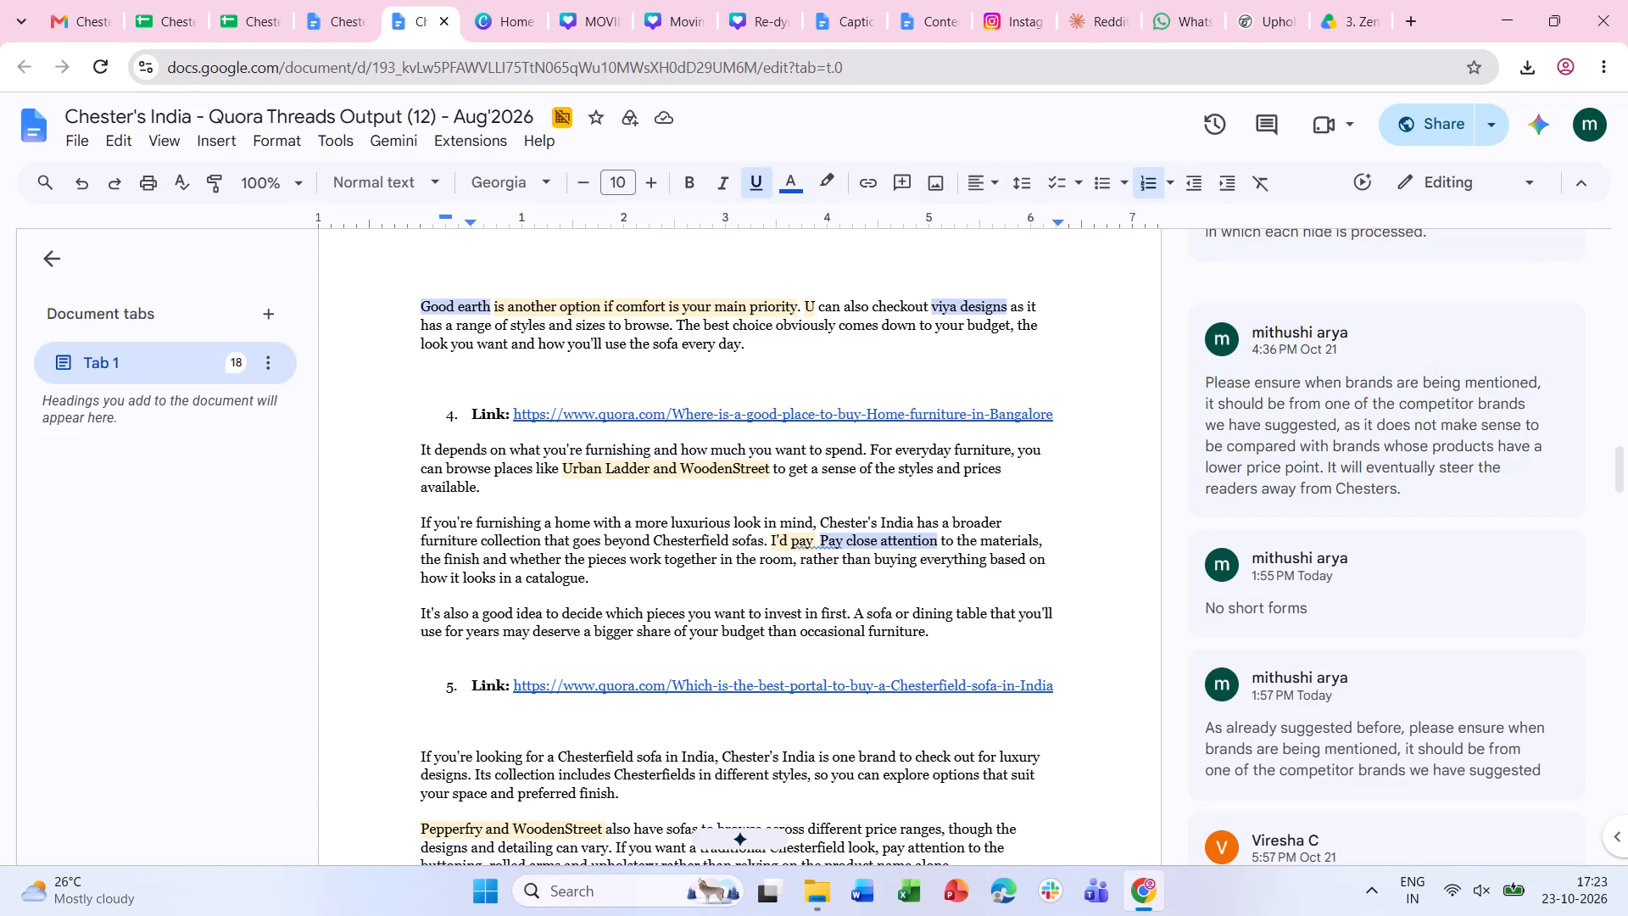
scroll(1086, 605, up, 4)
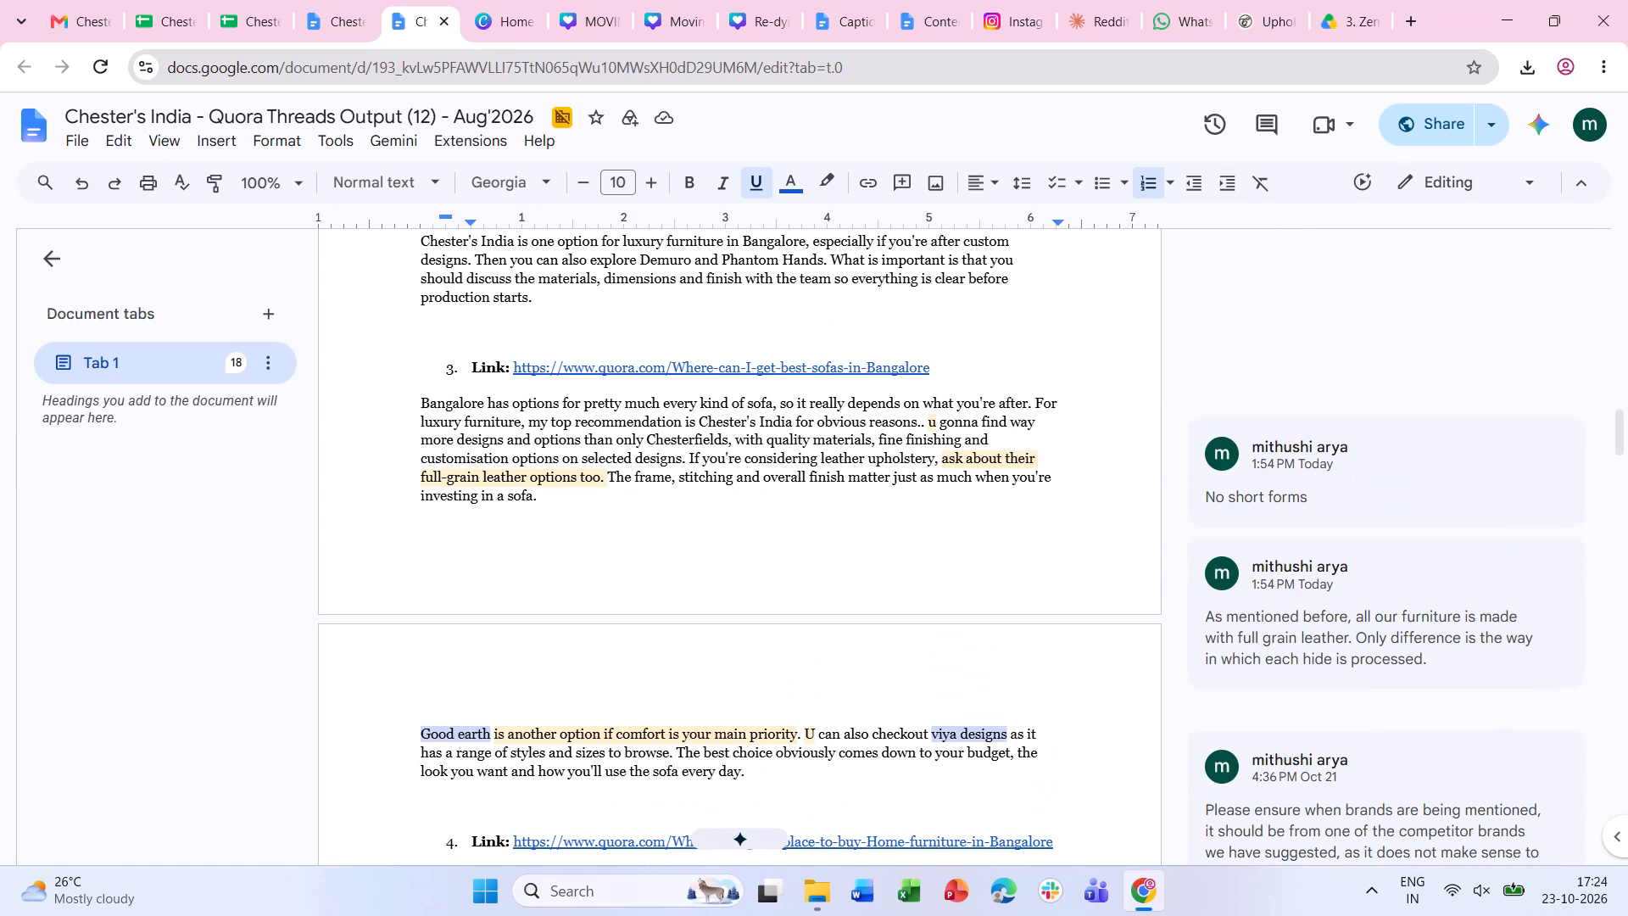
Examine the review comments on the Good earth sentence and the short form "U" in answer 3 about Bangalore sofas.
click(705, 733)
scroll(1050, 649, down, 1)
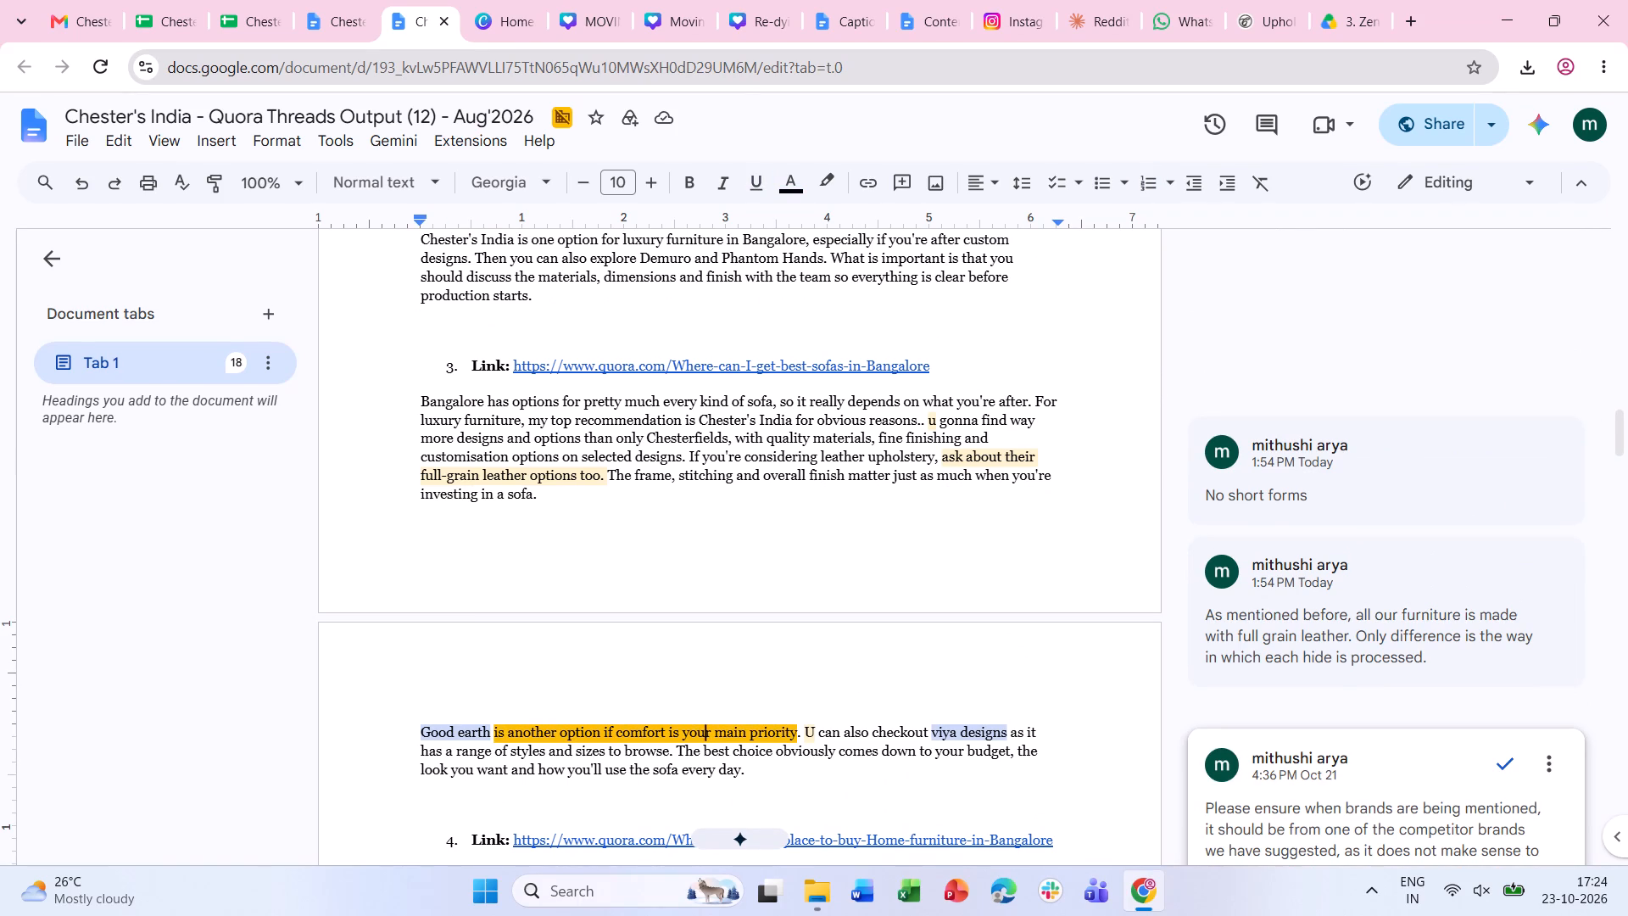
scroll(1050, 649, down, 1)
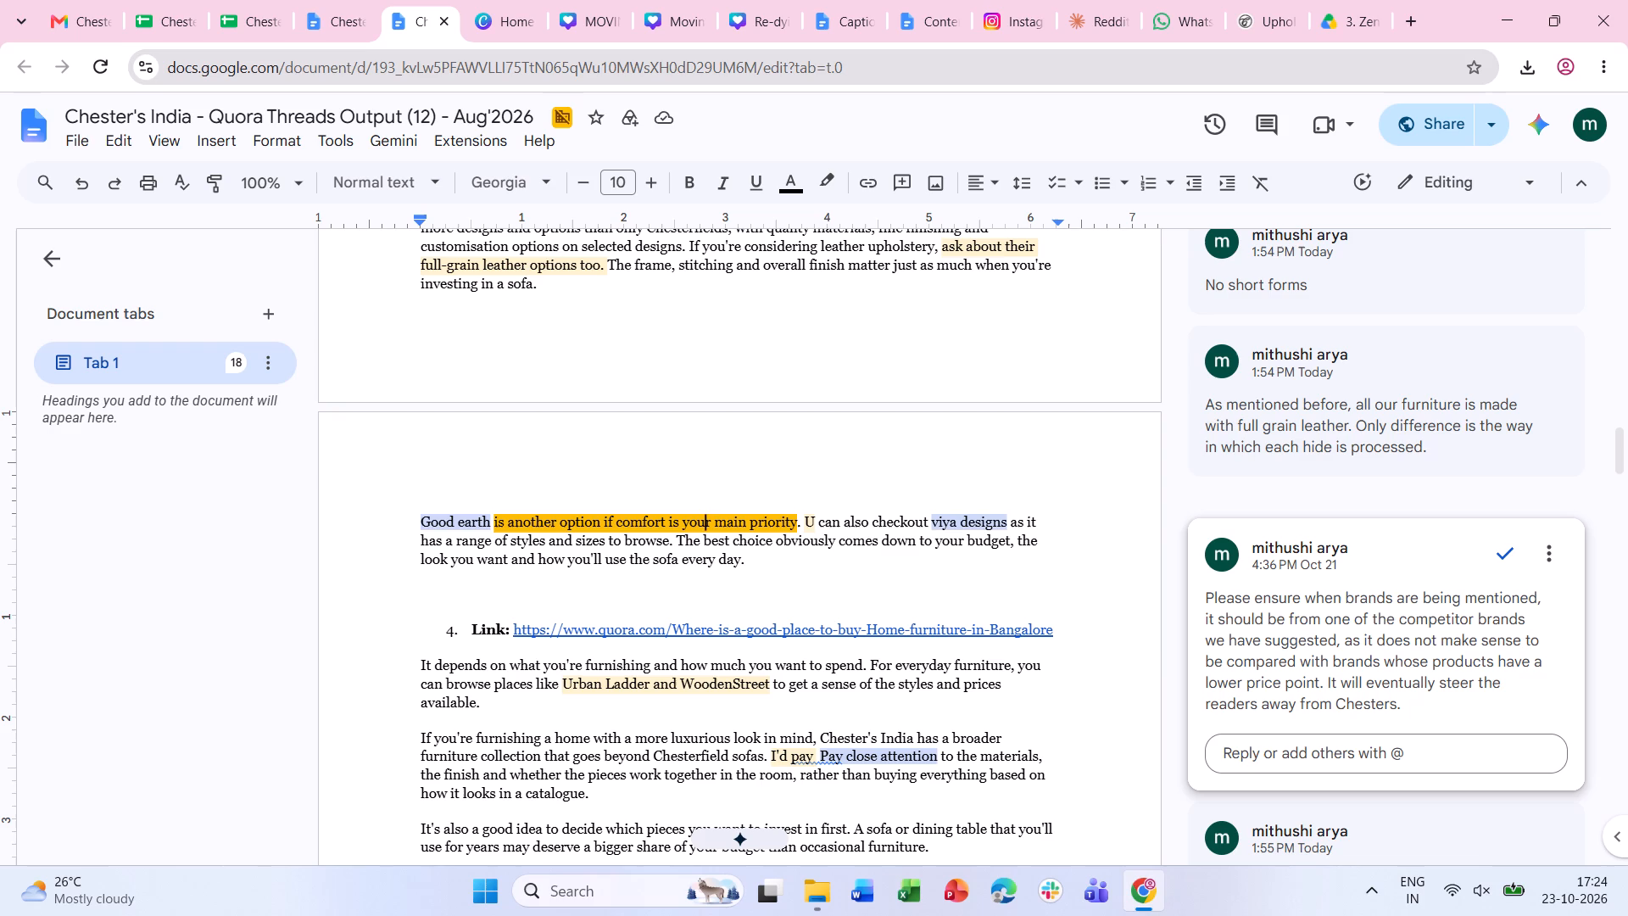
click(1116, 585)
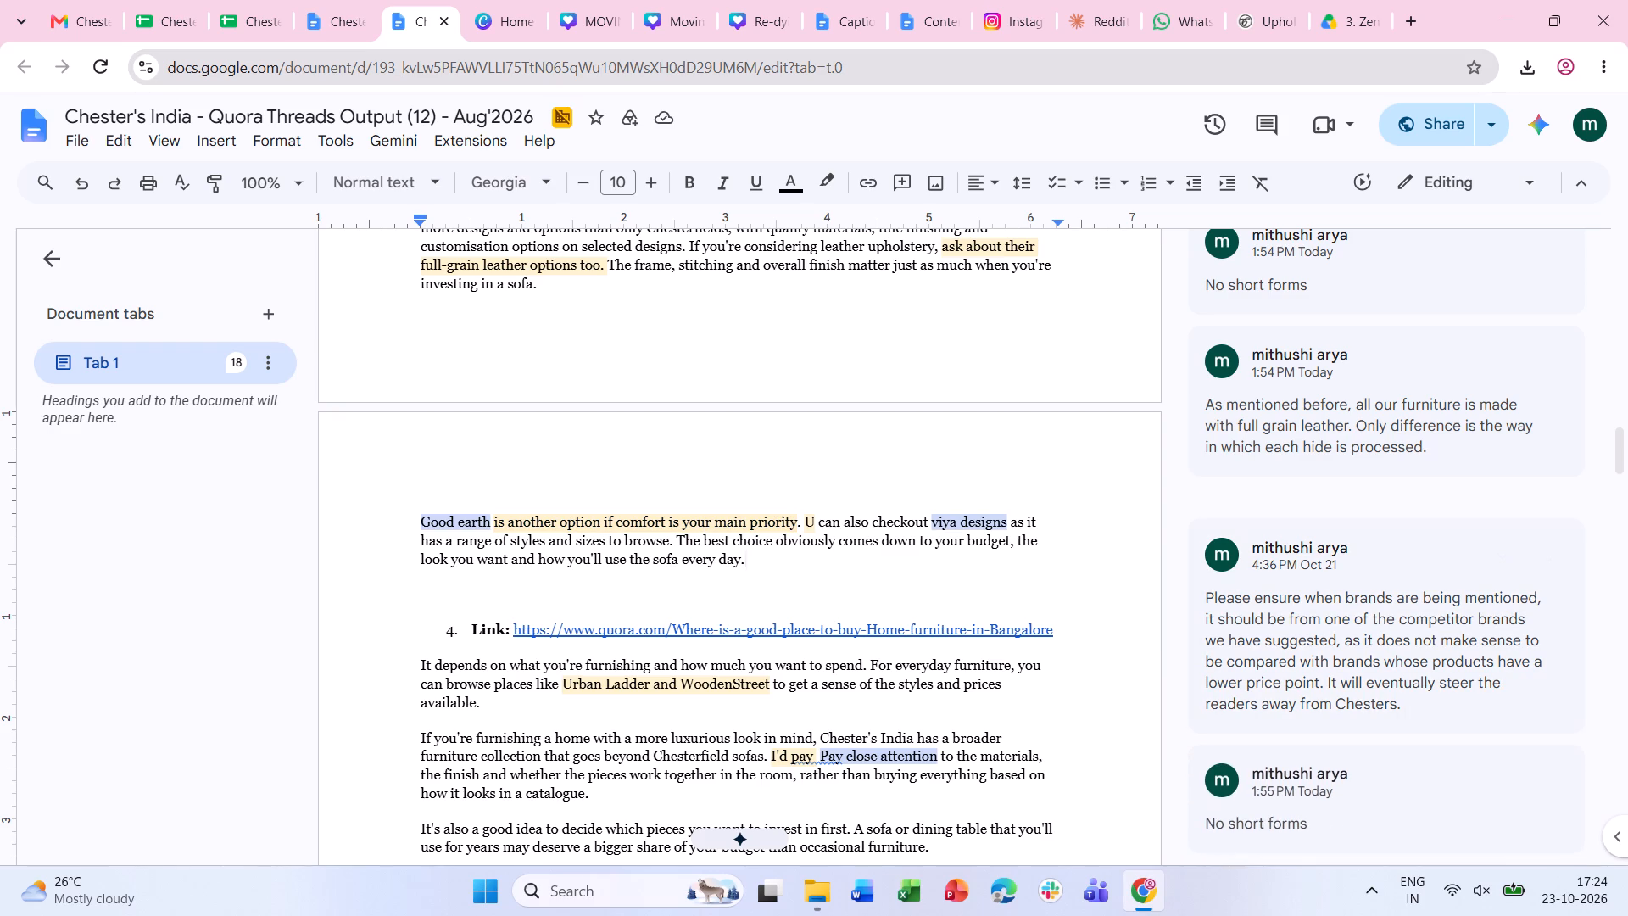
click(807, 521)
click(1037, 549)
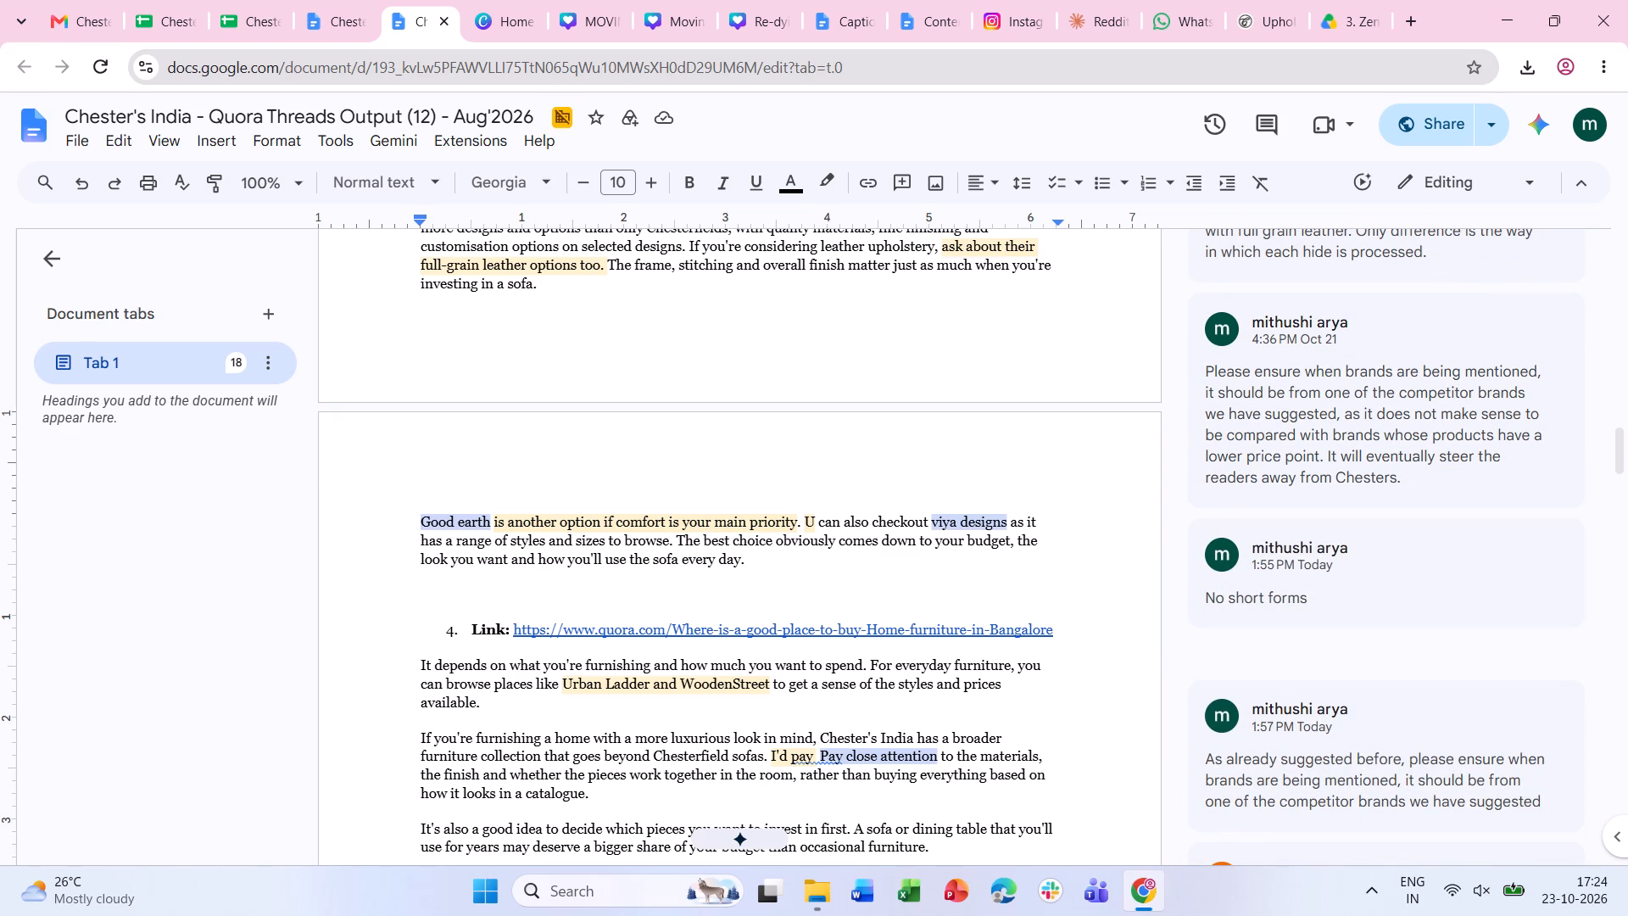
Review answer 2 on choosing a custom furniture maker, and check the comments attached to the opening paragraph of answer 3.
scroll(1035, 561, up, 5)
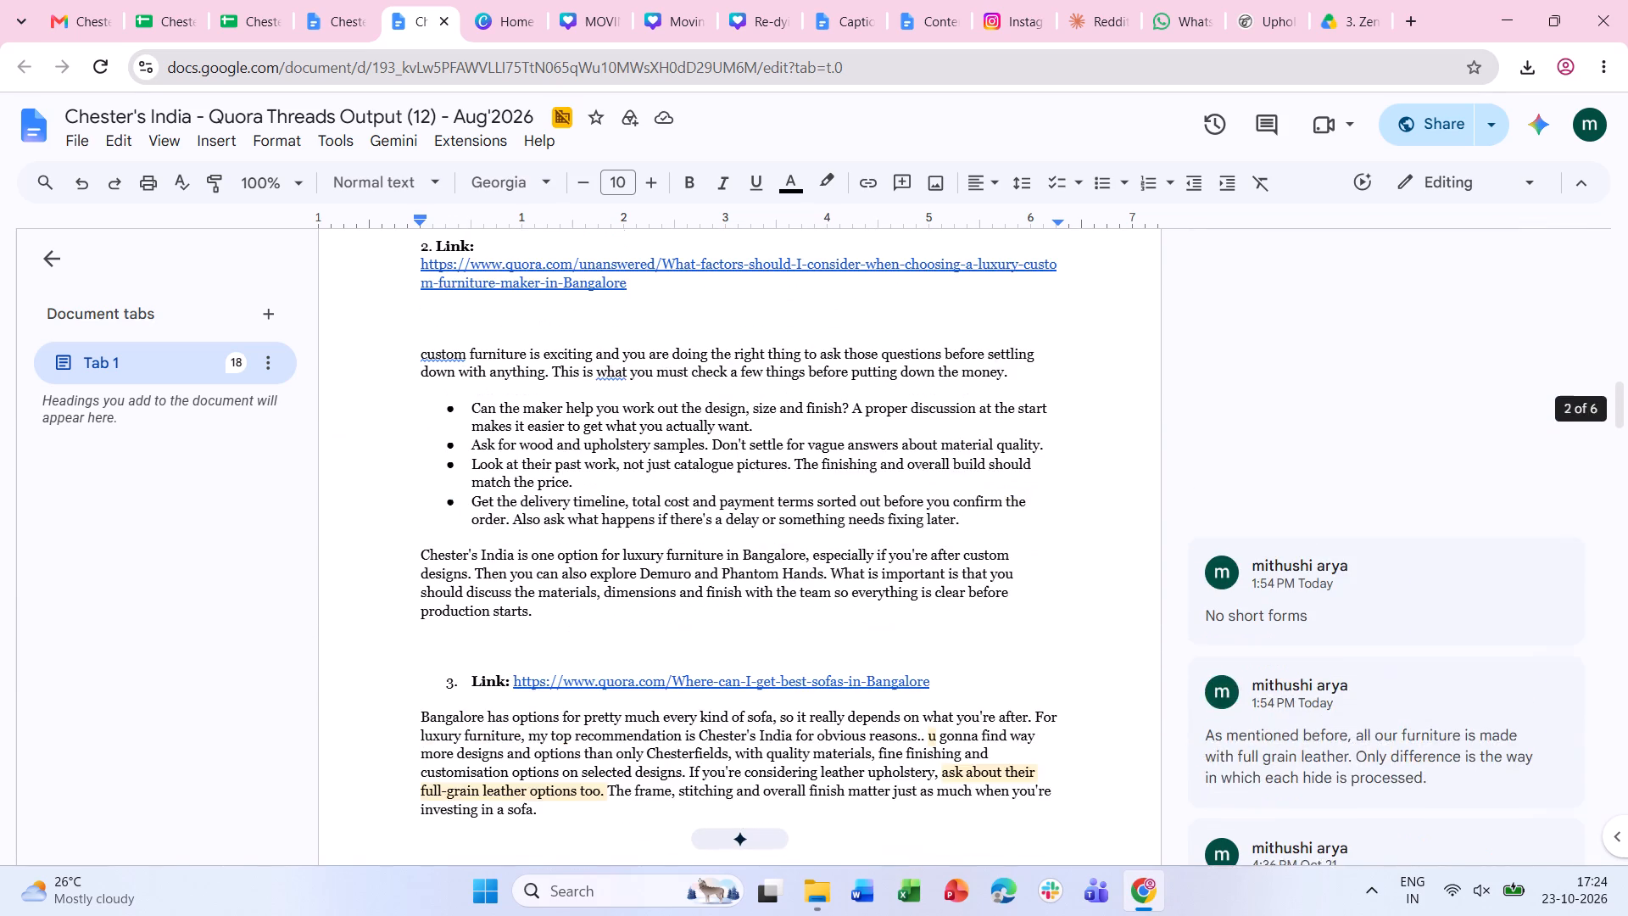
scroll(1035, 561, up, 1)
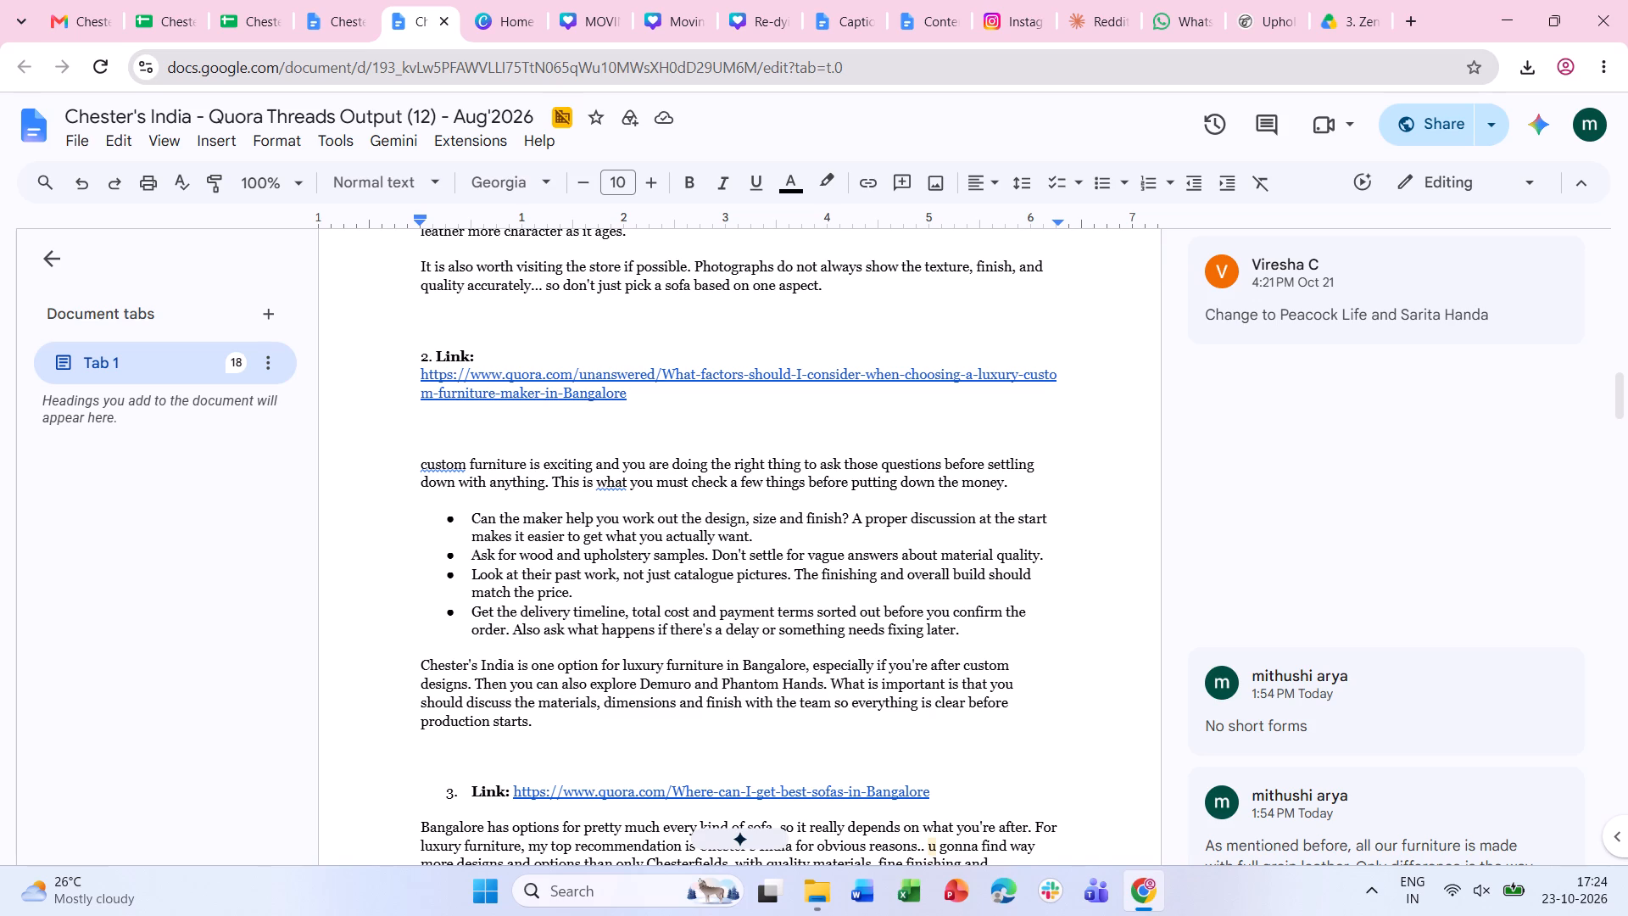
click(424, 464)
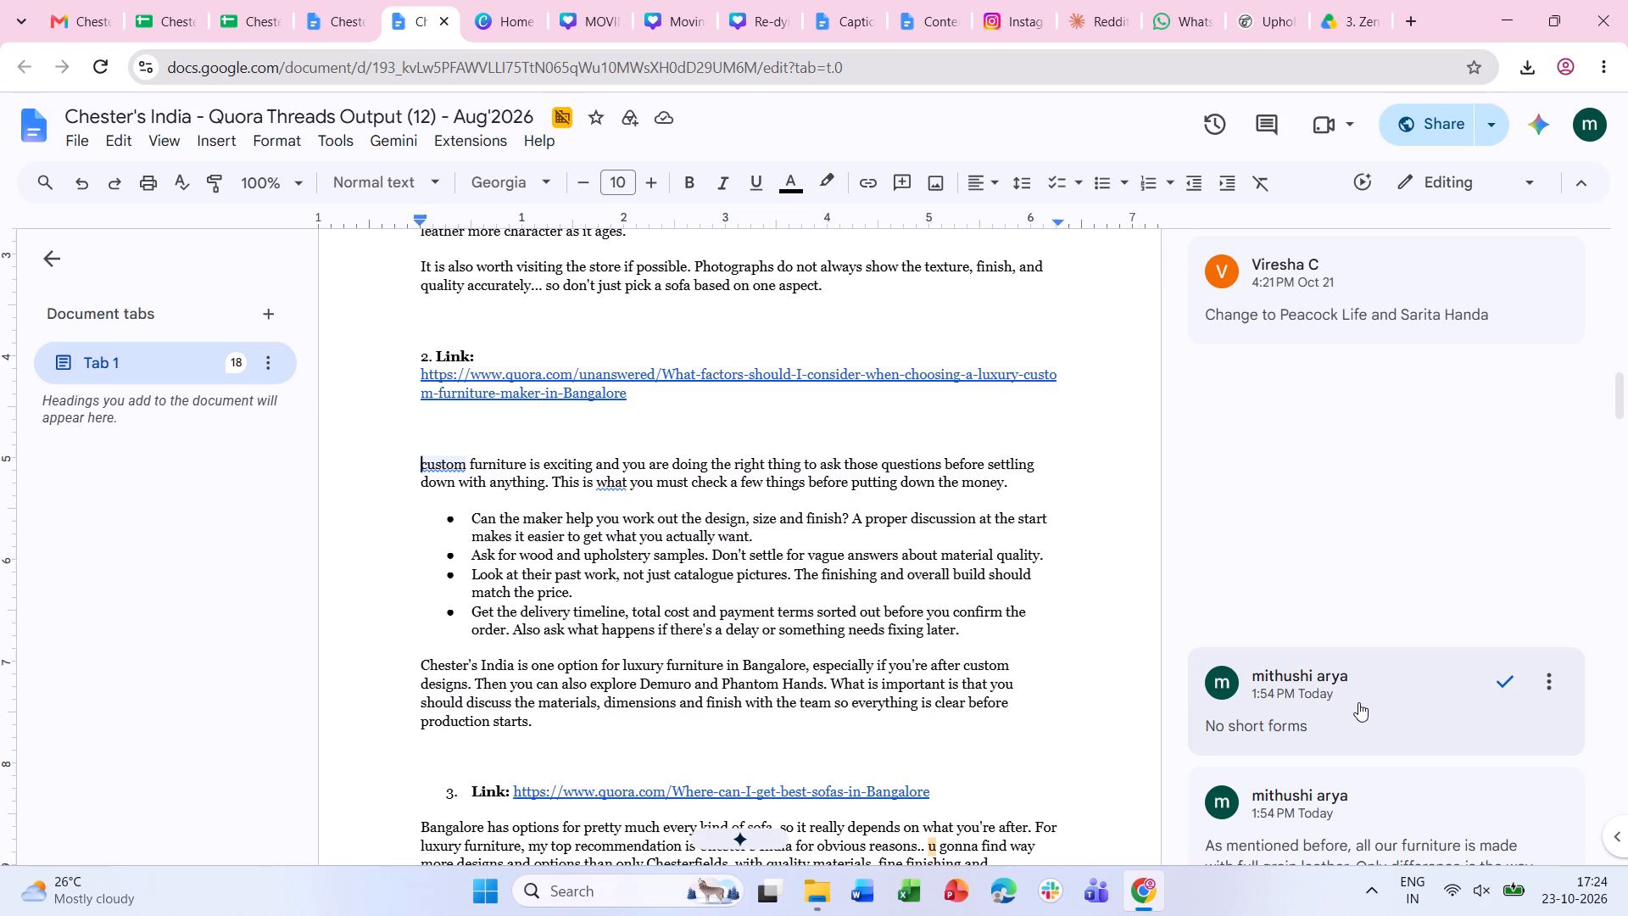
scroll(1345, 708, down, 1)
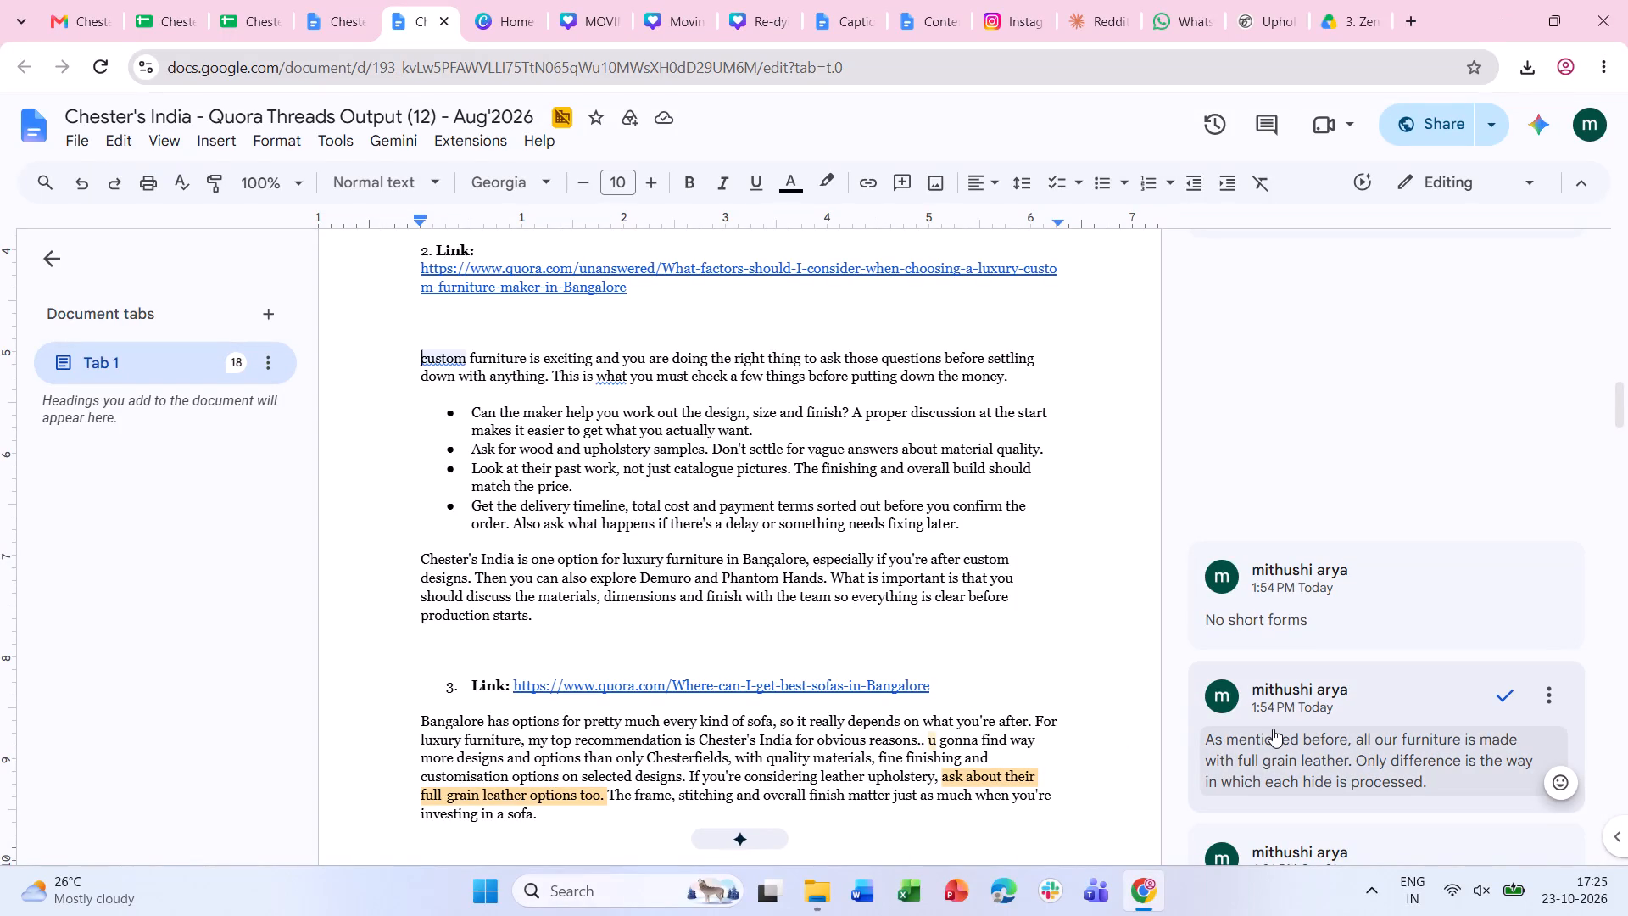
click(1352, 640)
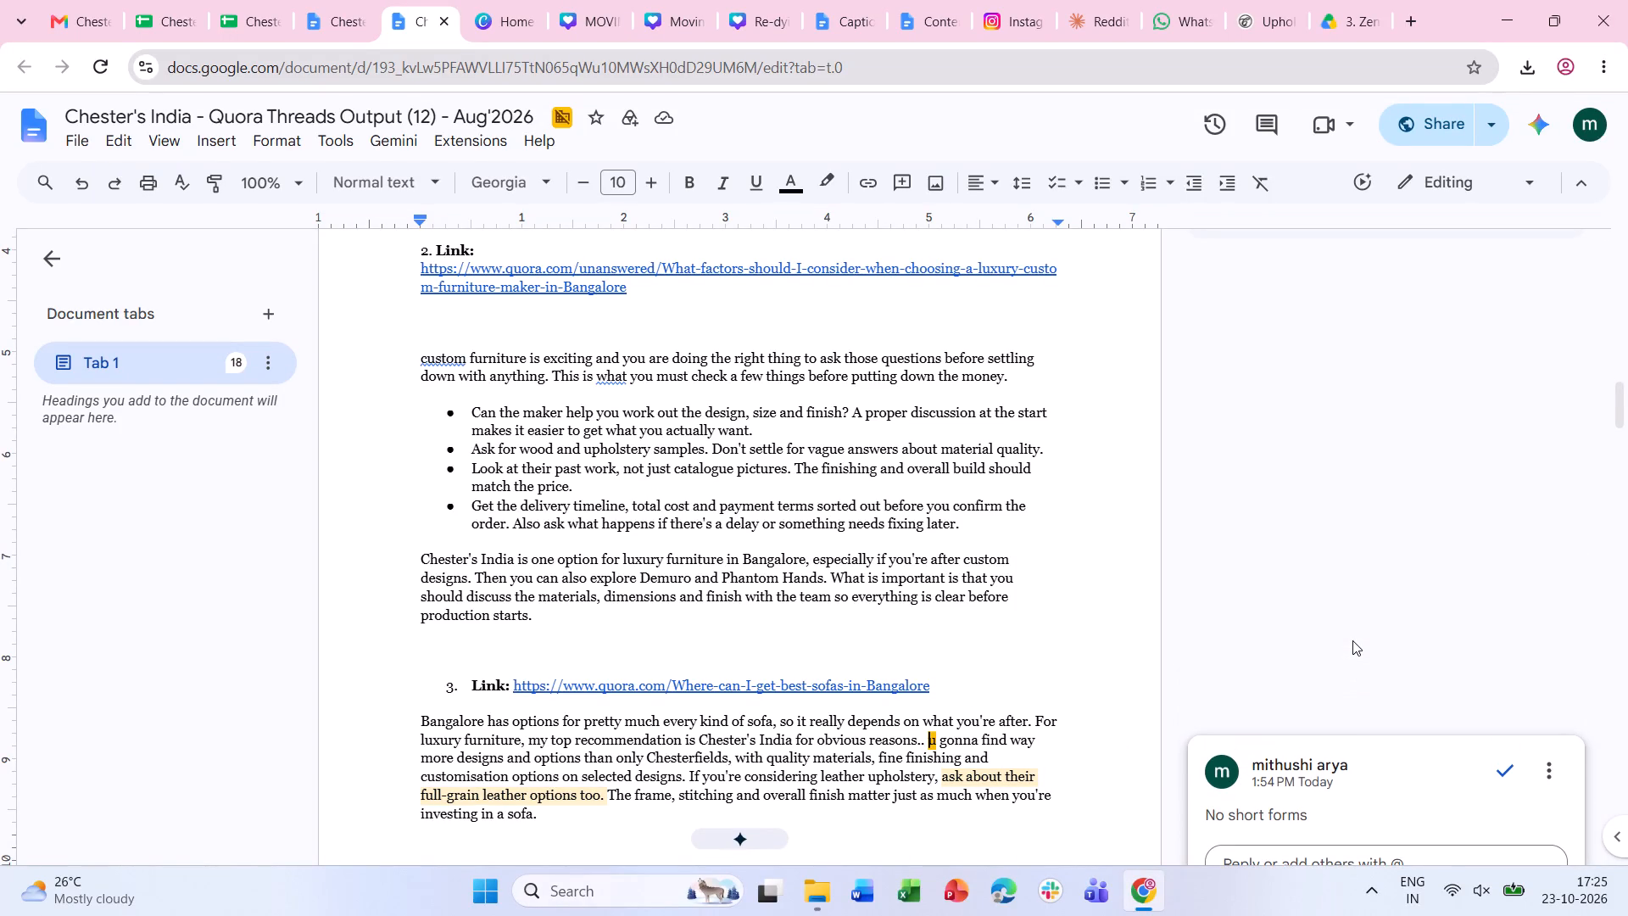
click(1293, 803)
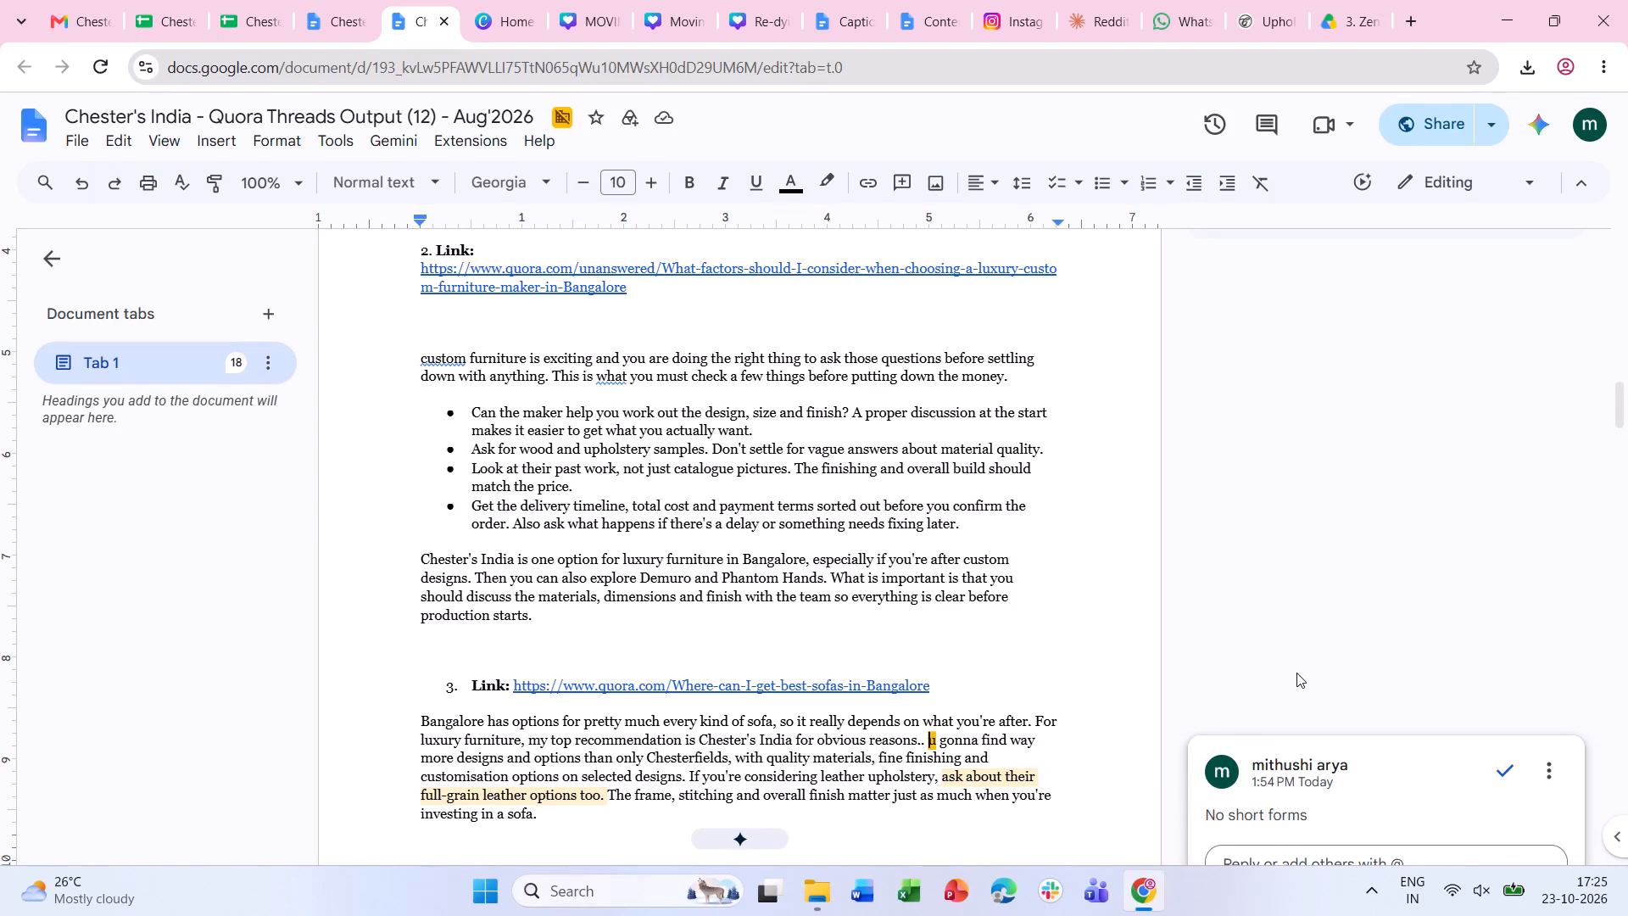
click(1296, 668)
click(888, 463)
scroll(1030, 567, up, 2)
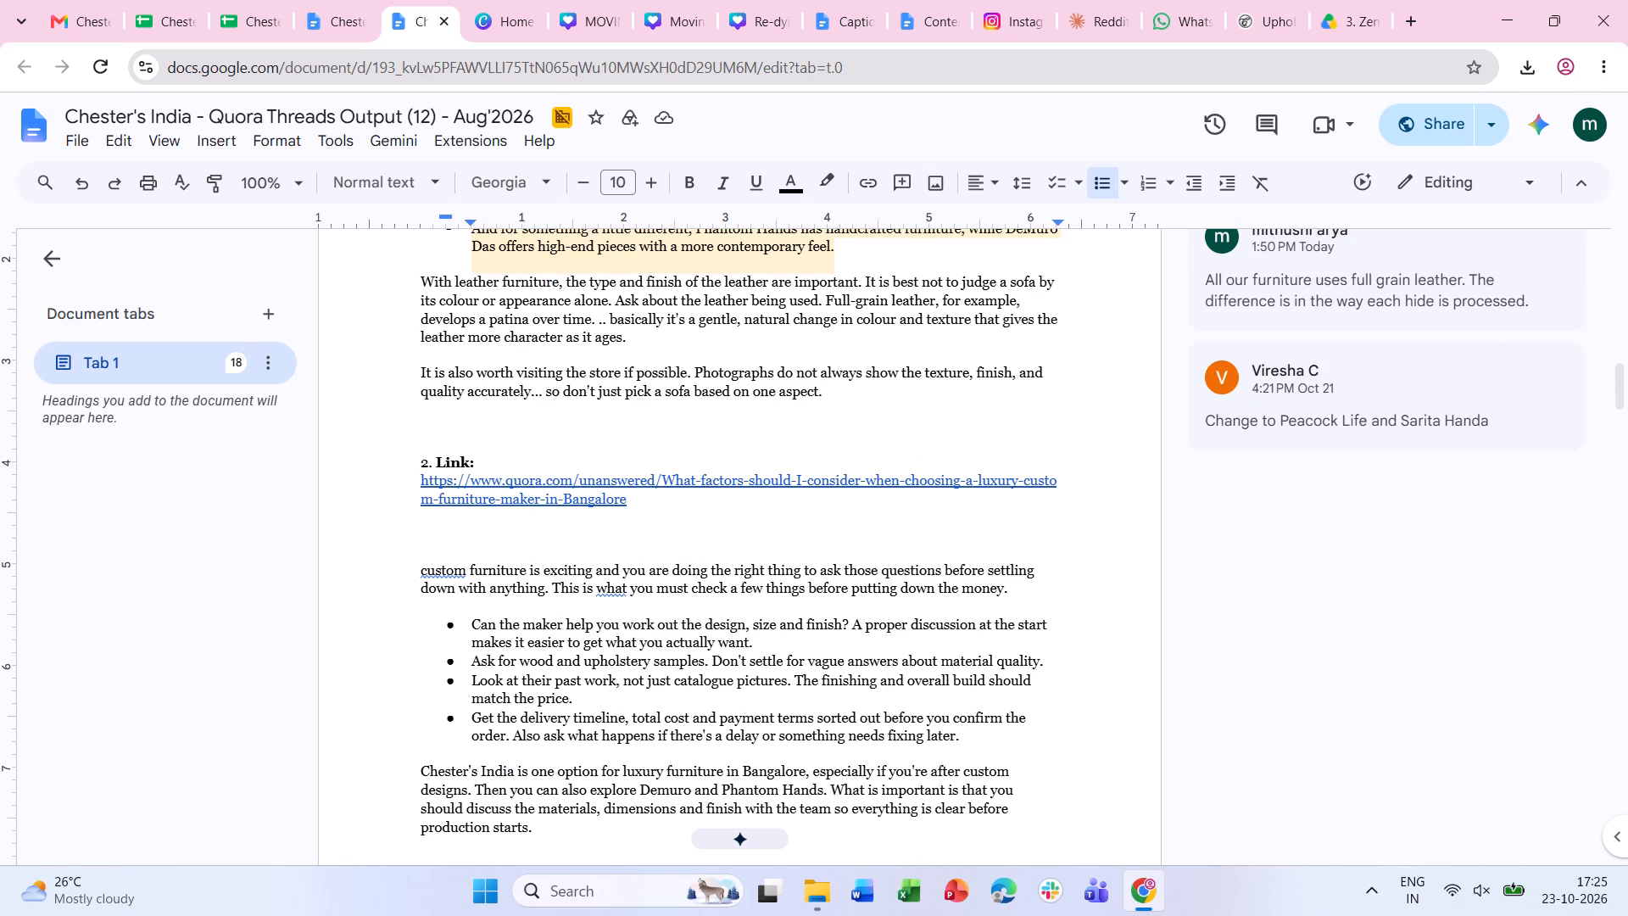
scroll(855, 612, down, 1)
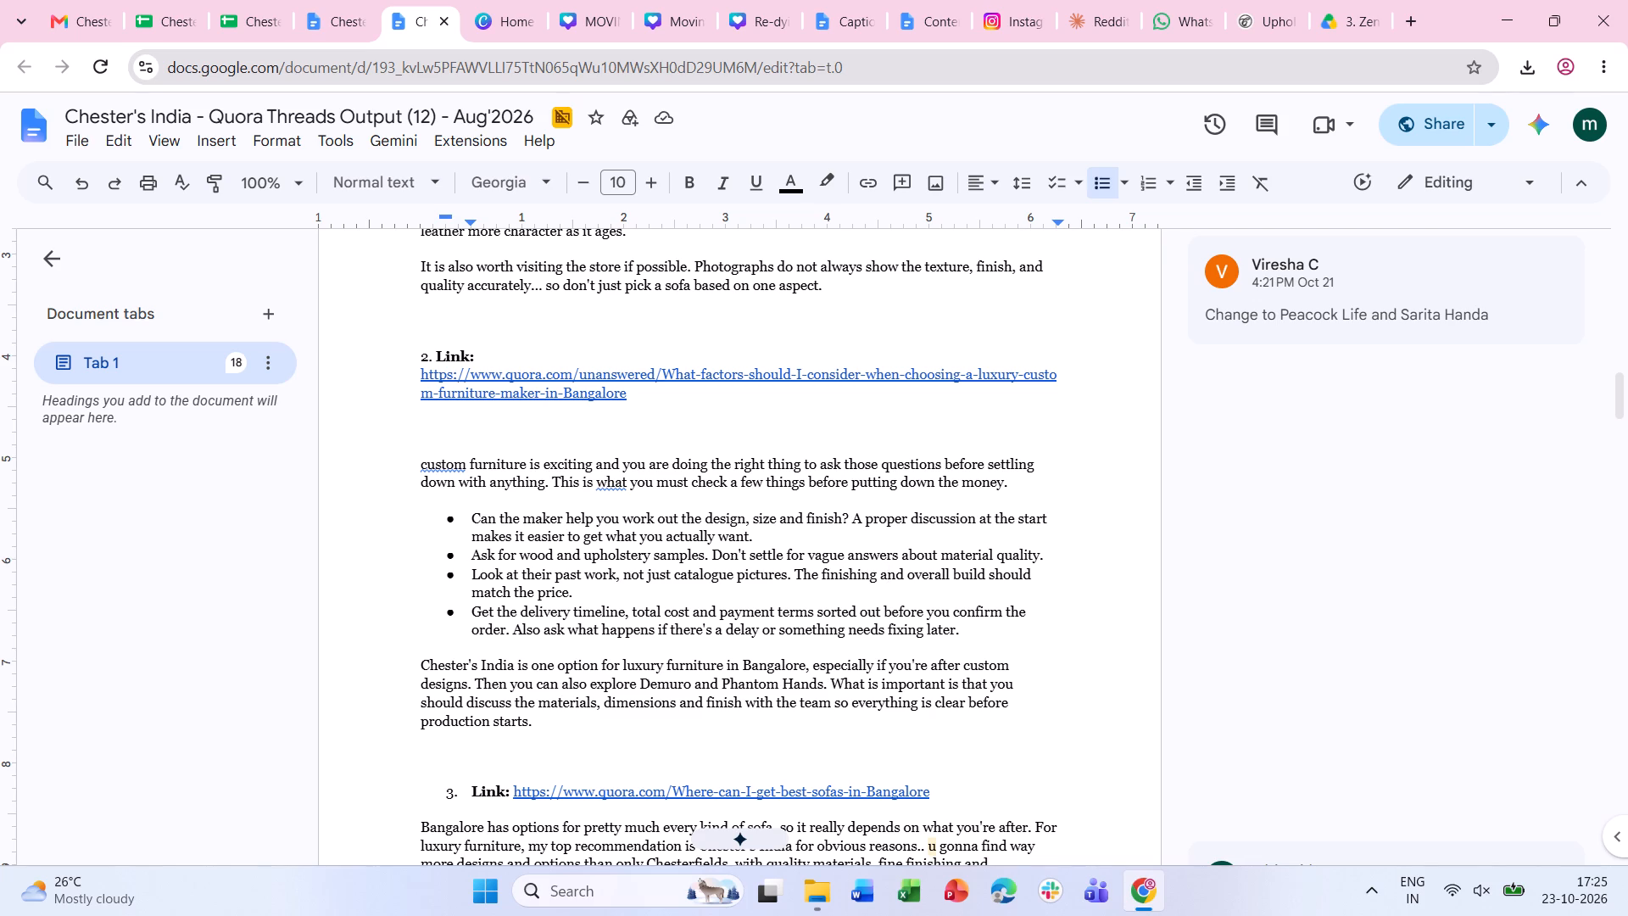
click(860, 533)
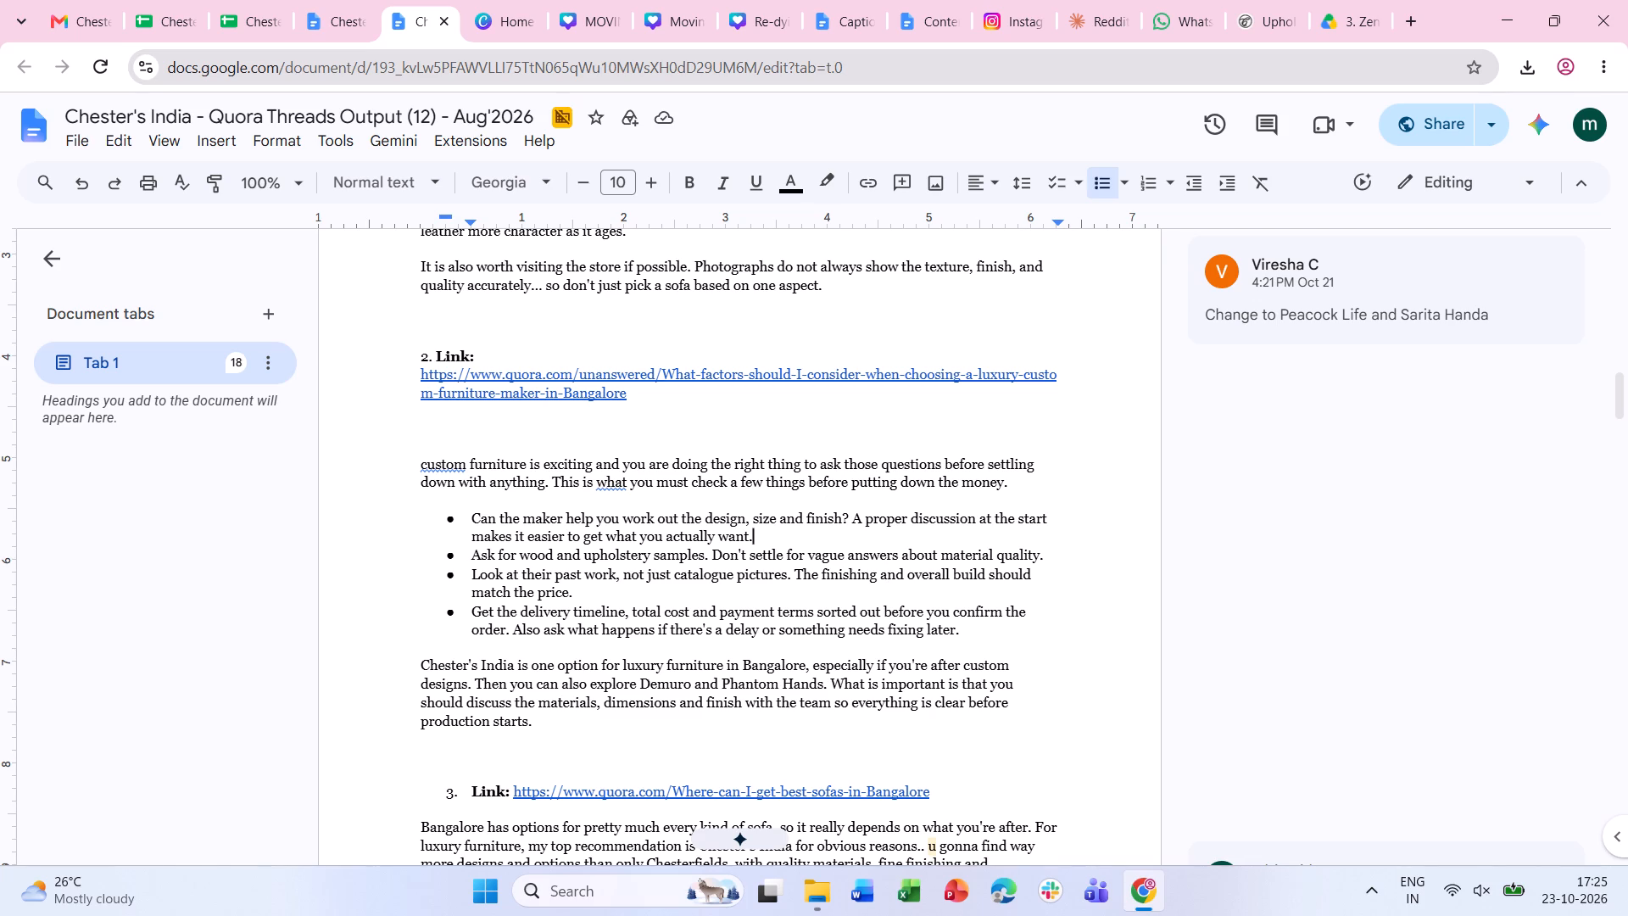
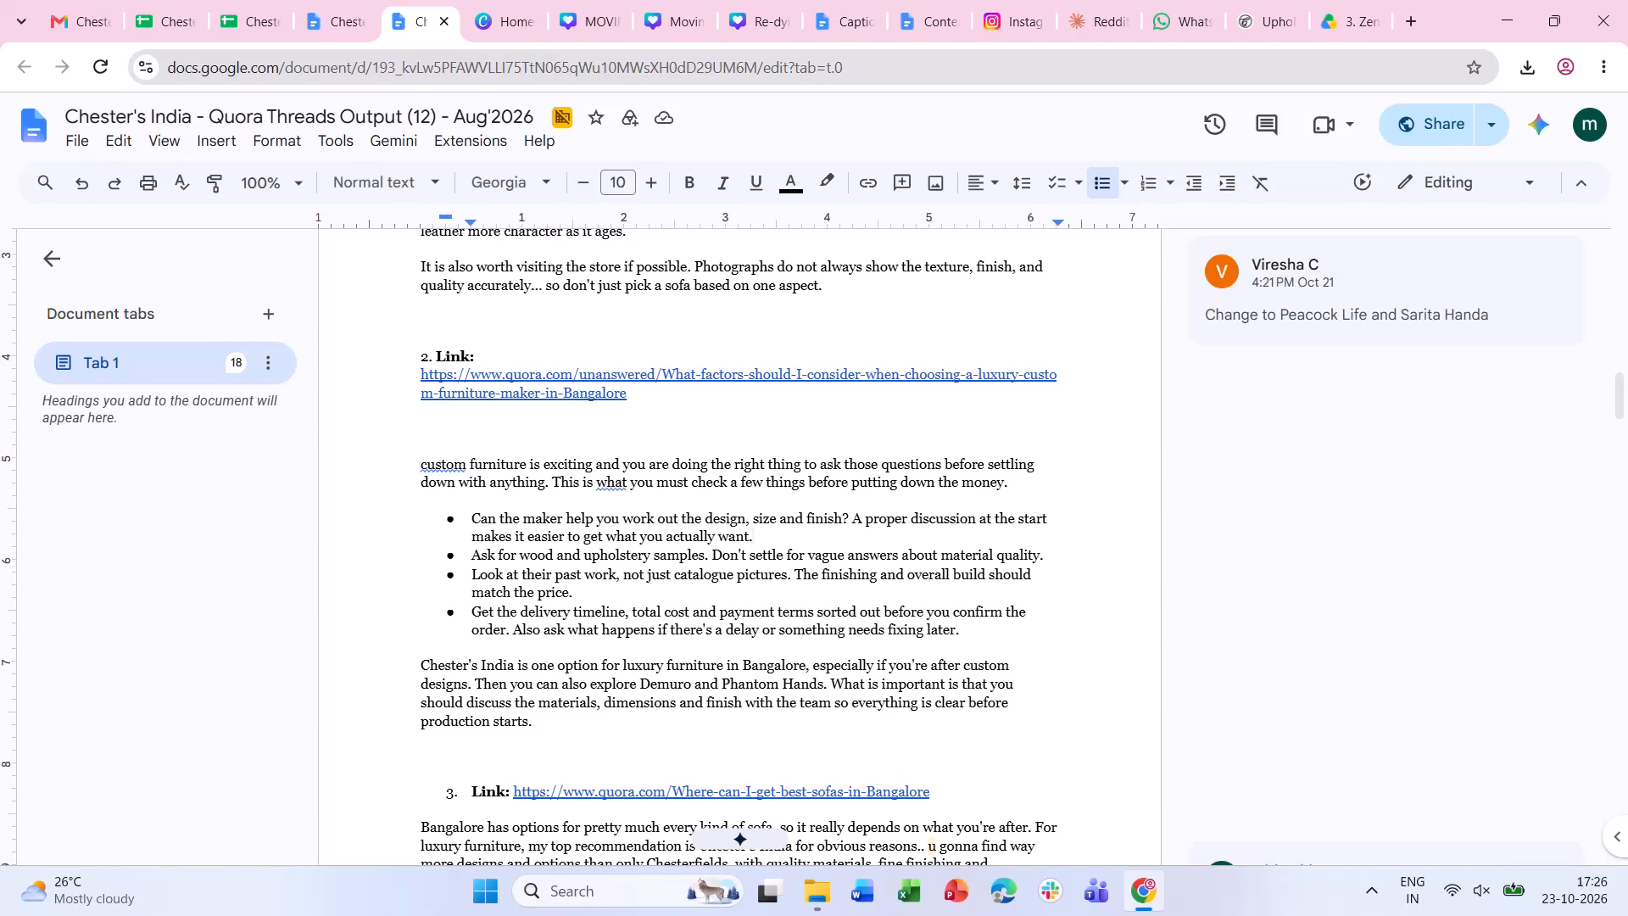
Reword the sentence before answer 2's bullet list as "These are some things you must check before putting down the money.".
click(731, 693)
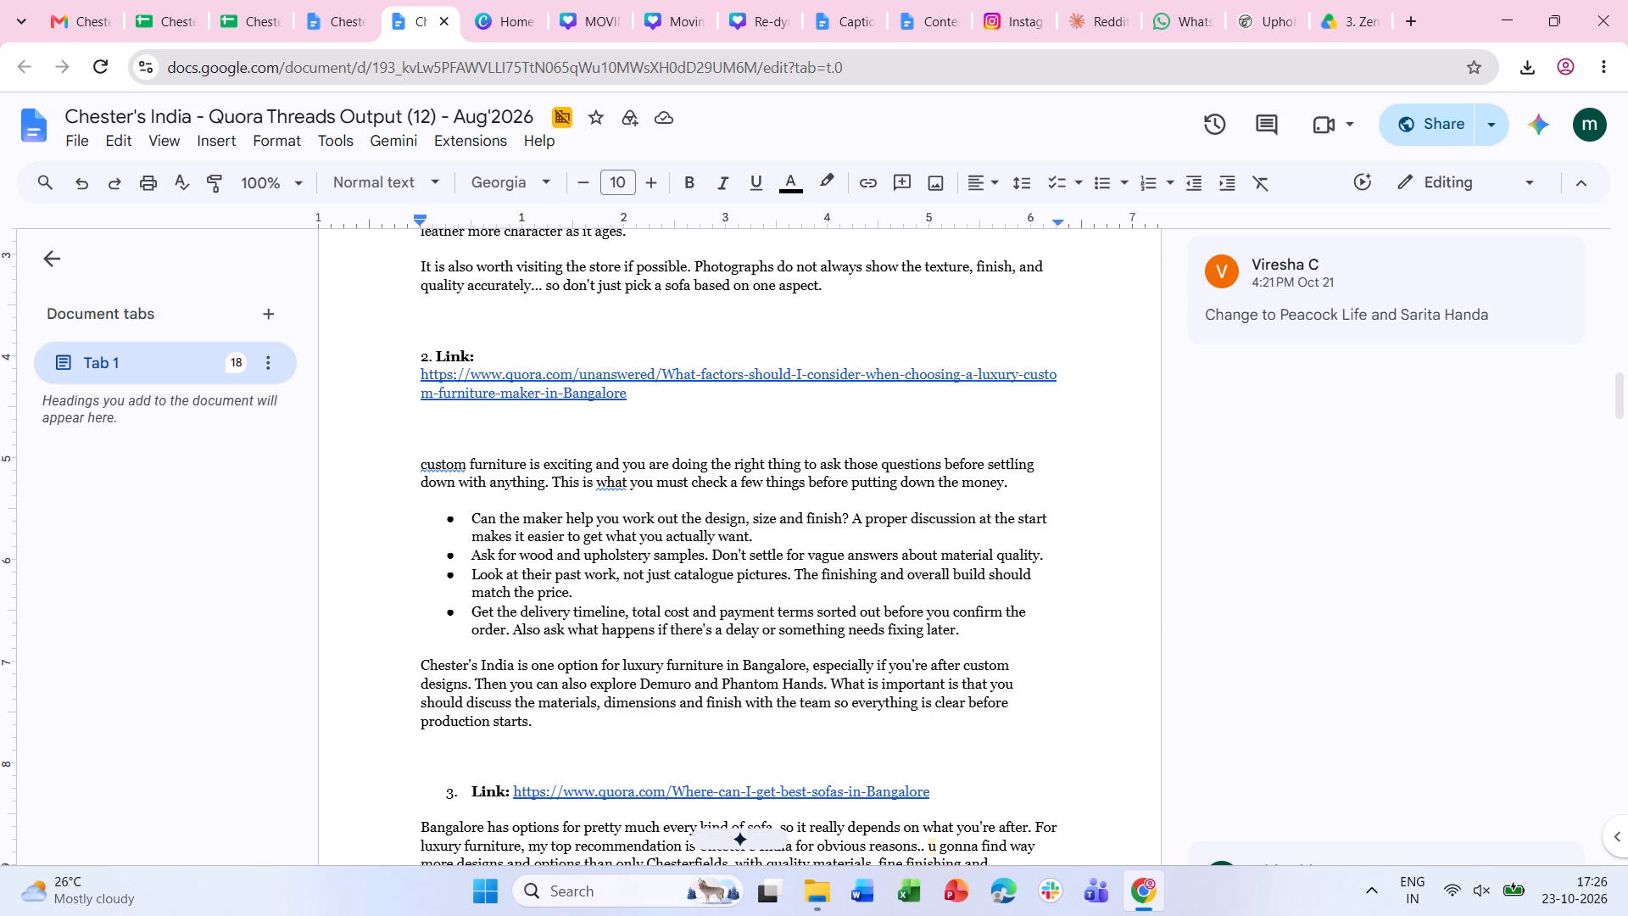
drag(627, 486, 612, 488)
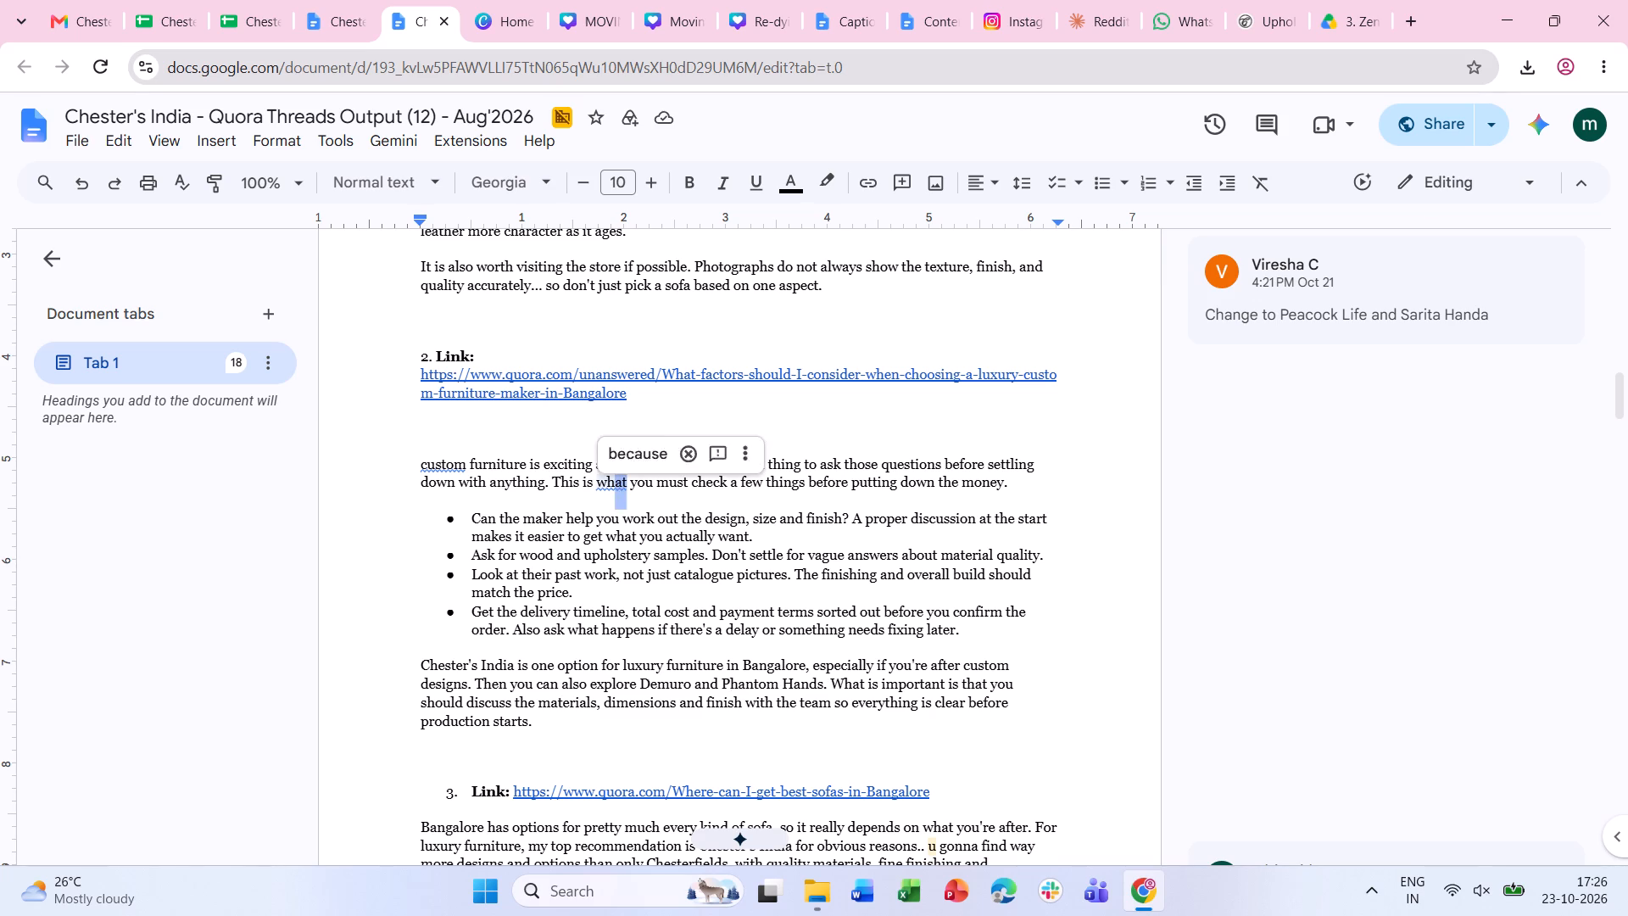
drag(612, 488, 569, 490)
text(ese are some th)
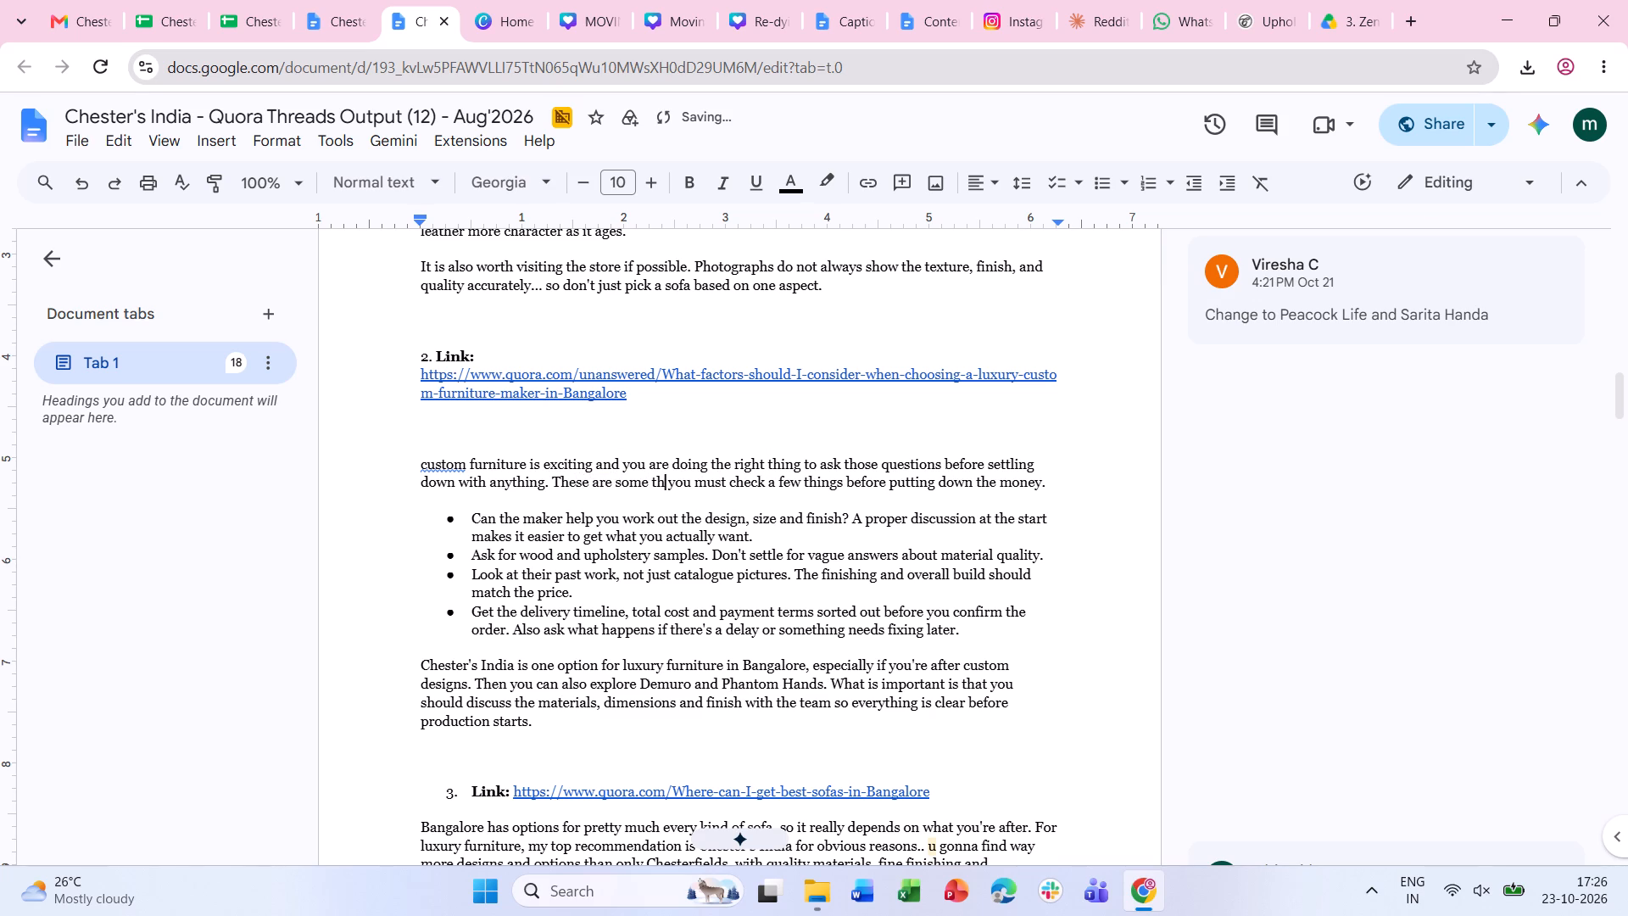
key(BackSpace)
key(BackSpace)
text(things)
key(space)
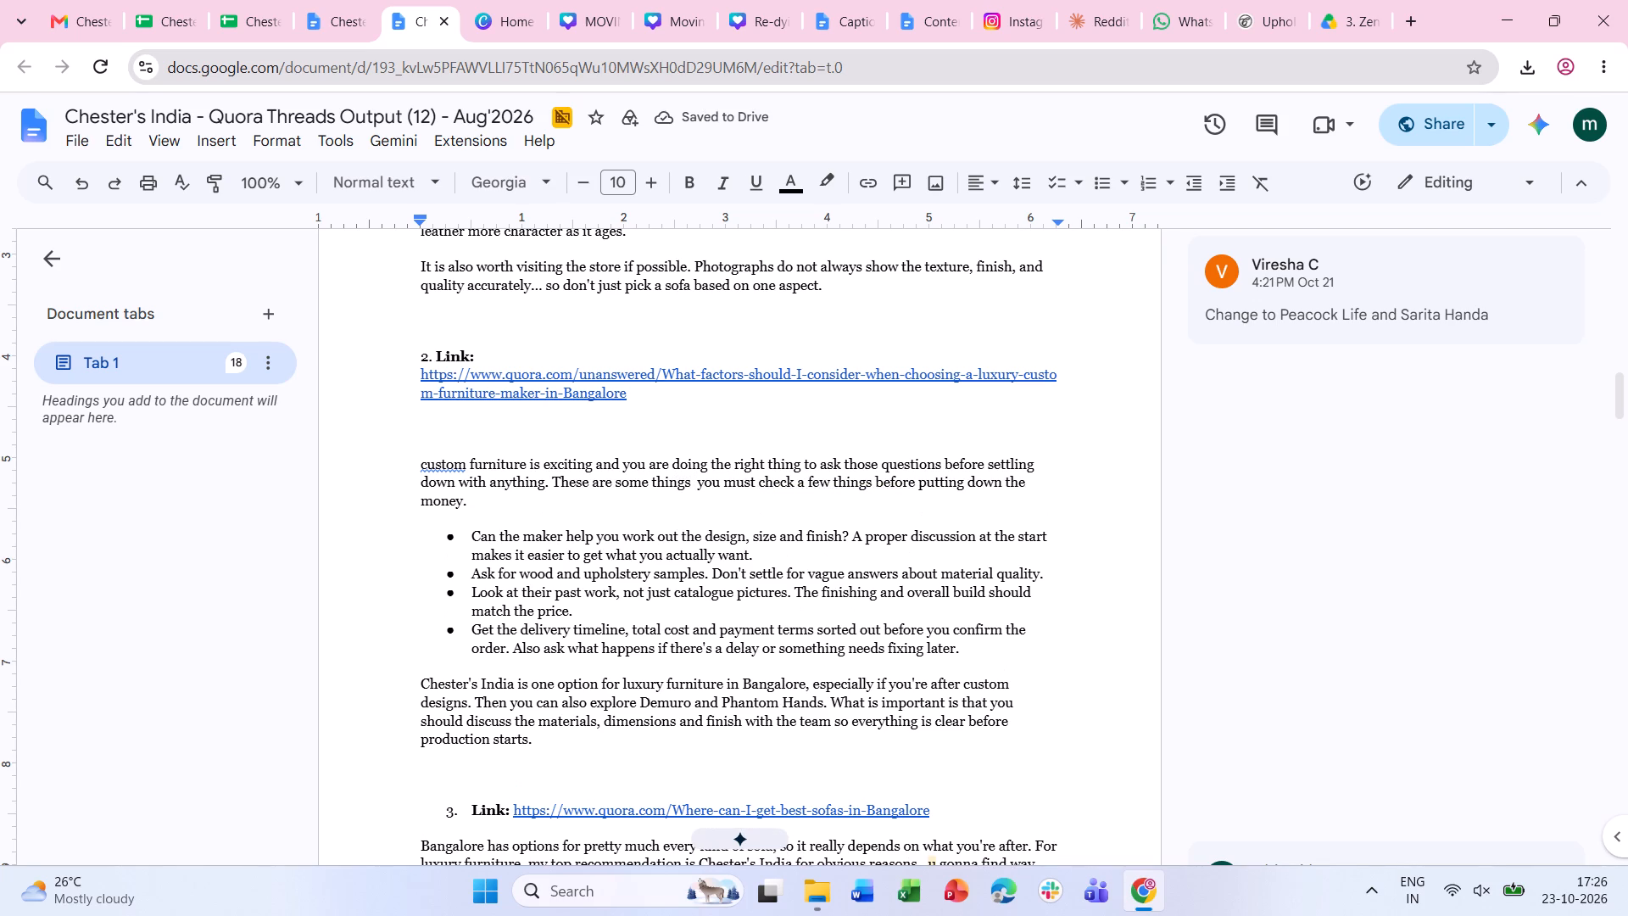
key(BackSpace)
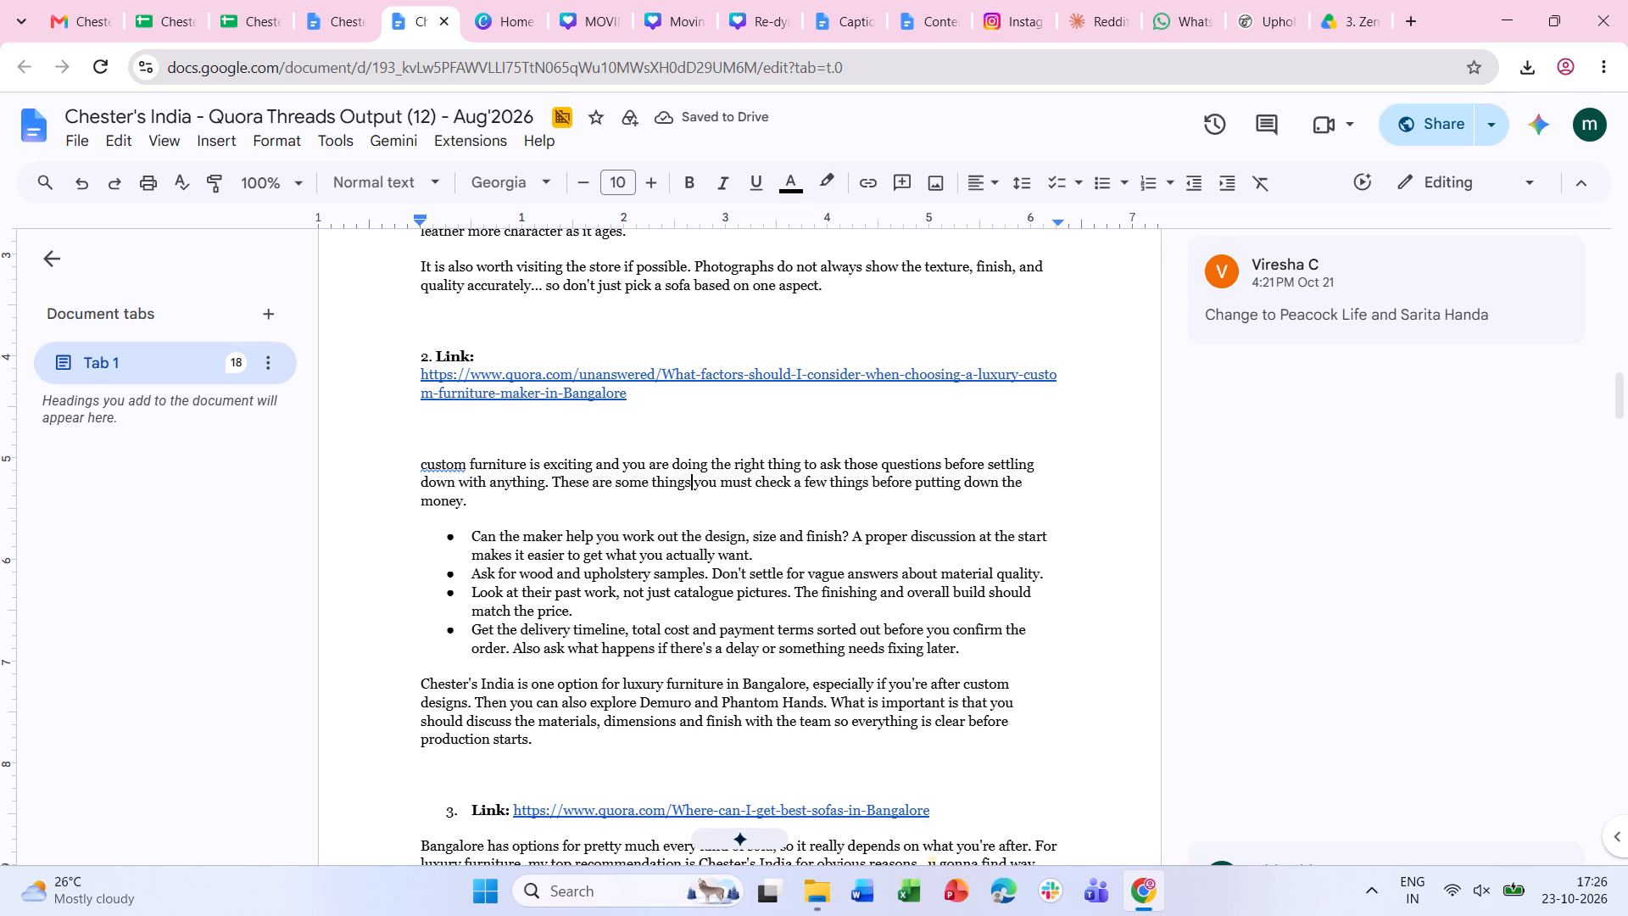
drag(867, 482, 797, 486)
key(BackSpace)
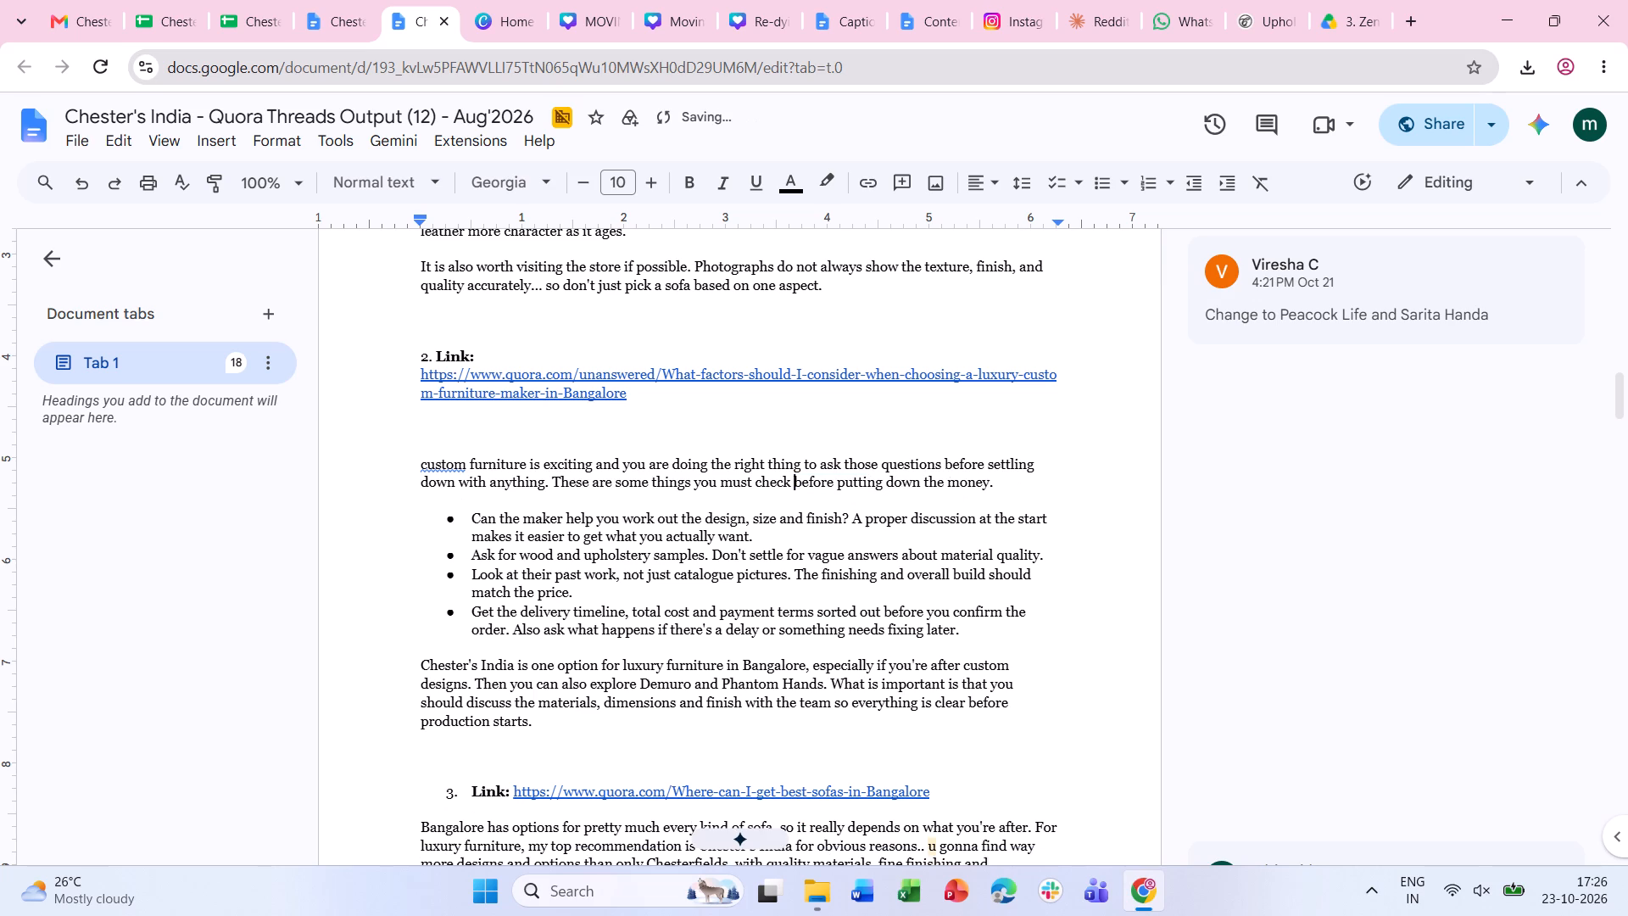
click(1036, 634)
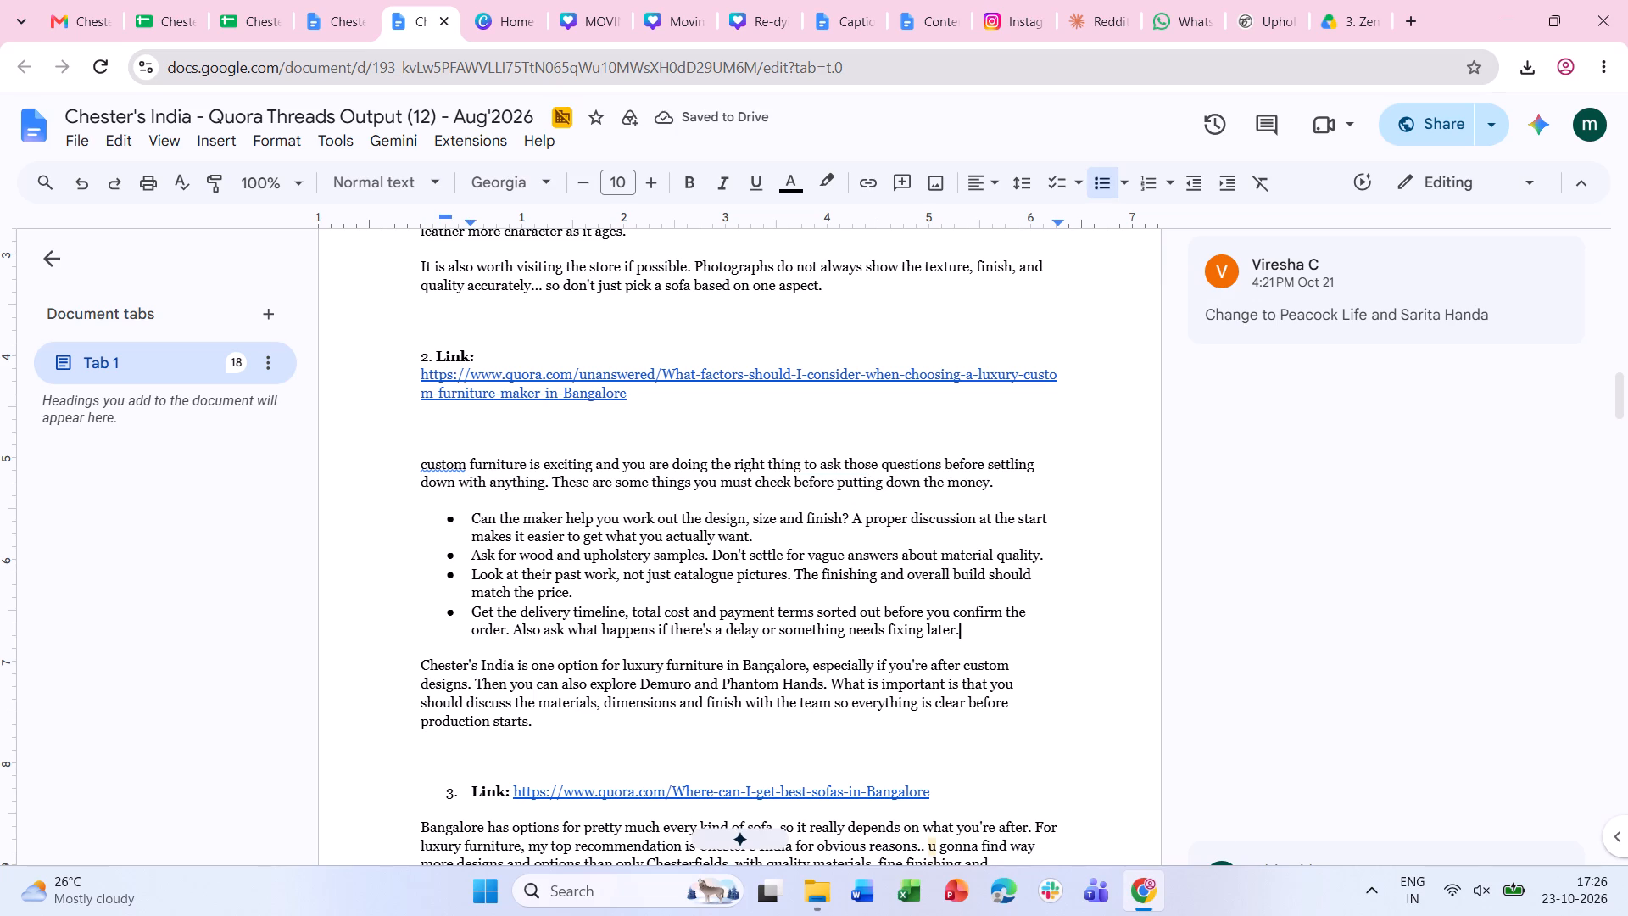
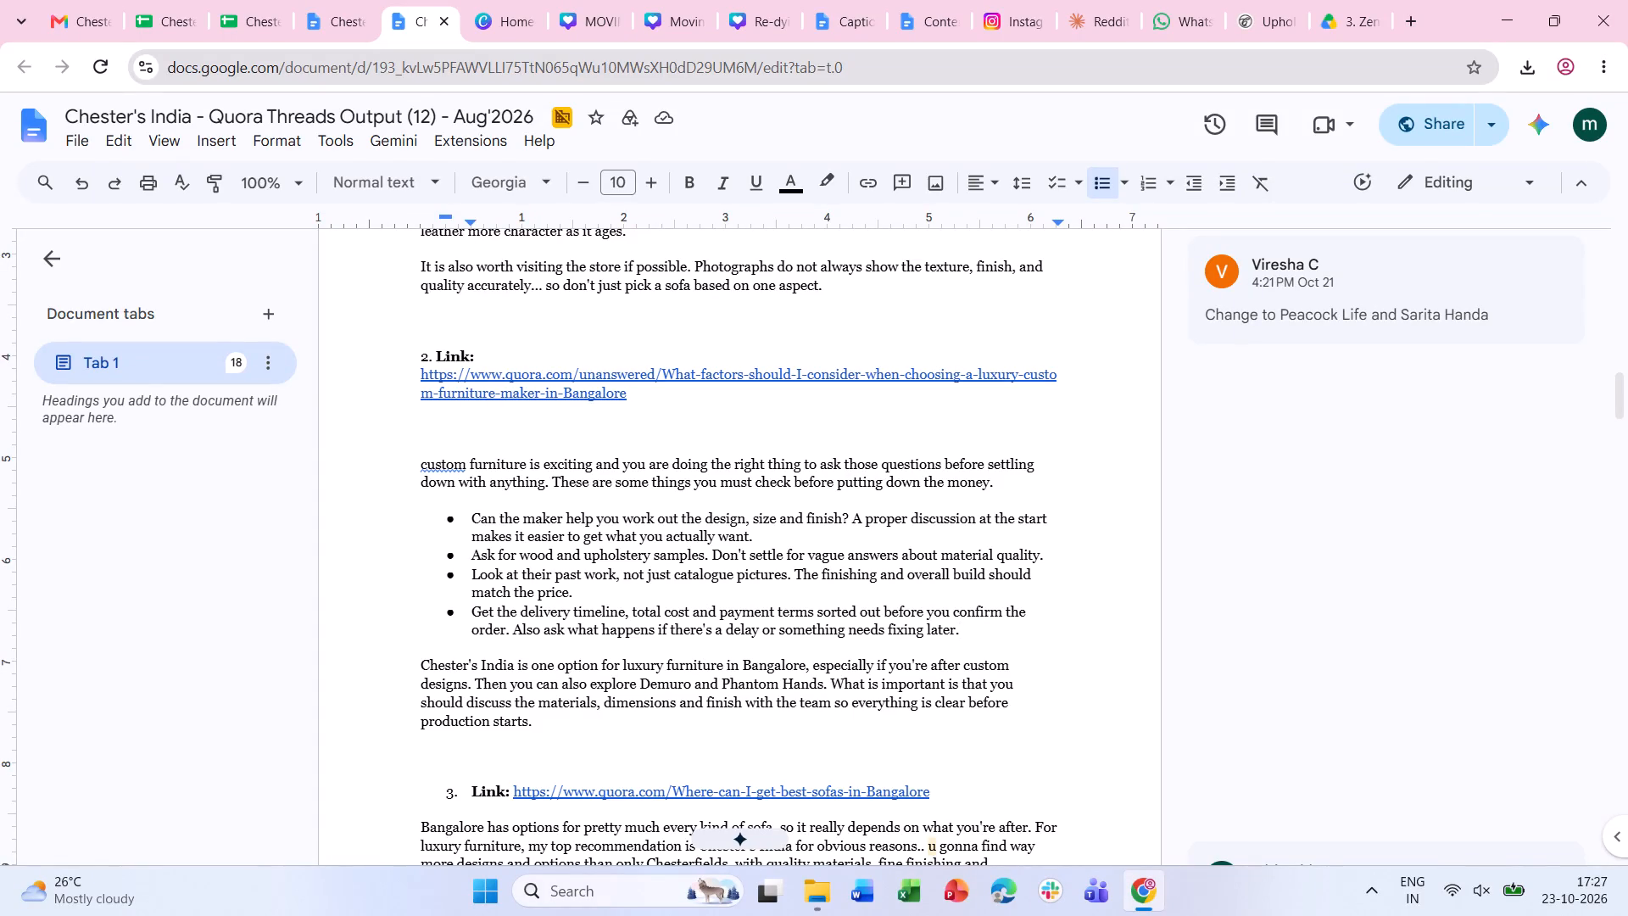
Draft a comment on answer 2's "Link:" label reading "Can try to include the word leather somewhere in this text".
drag(432, 352, 489, 358)
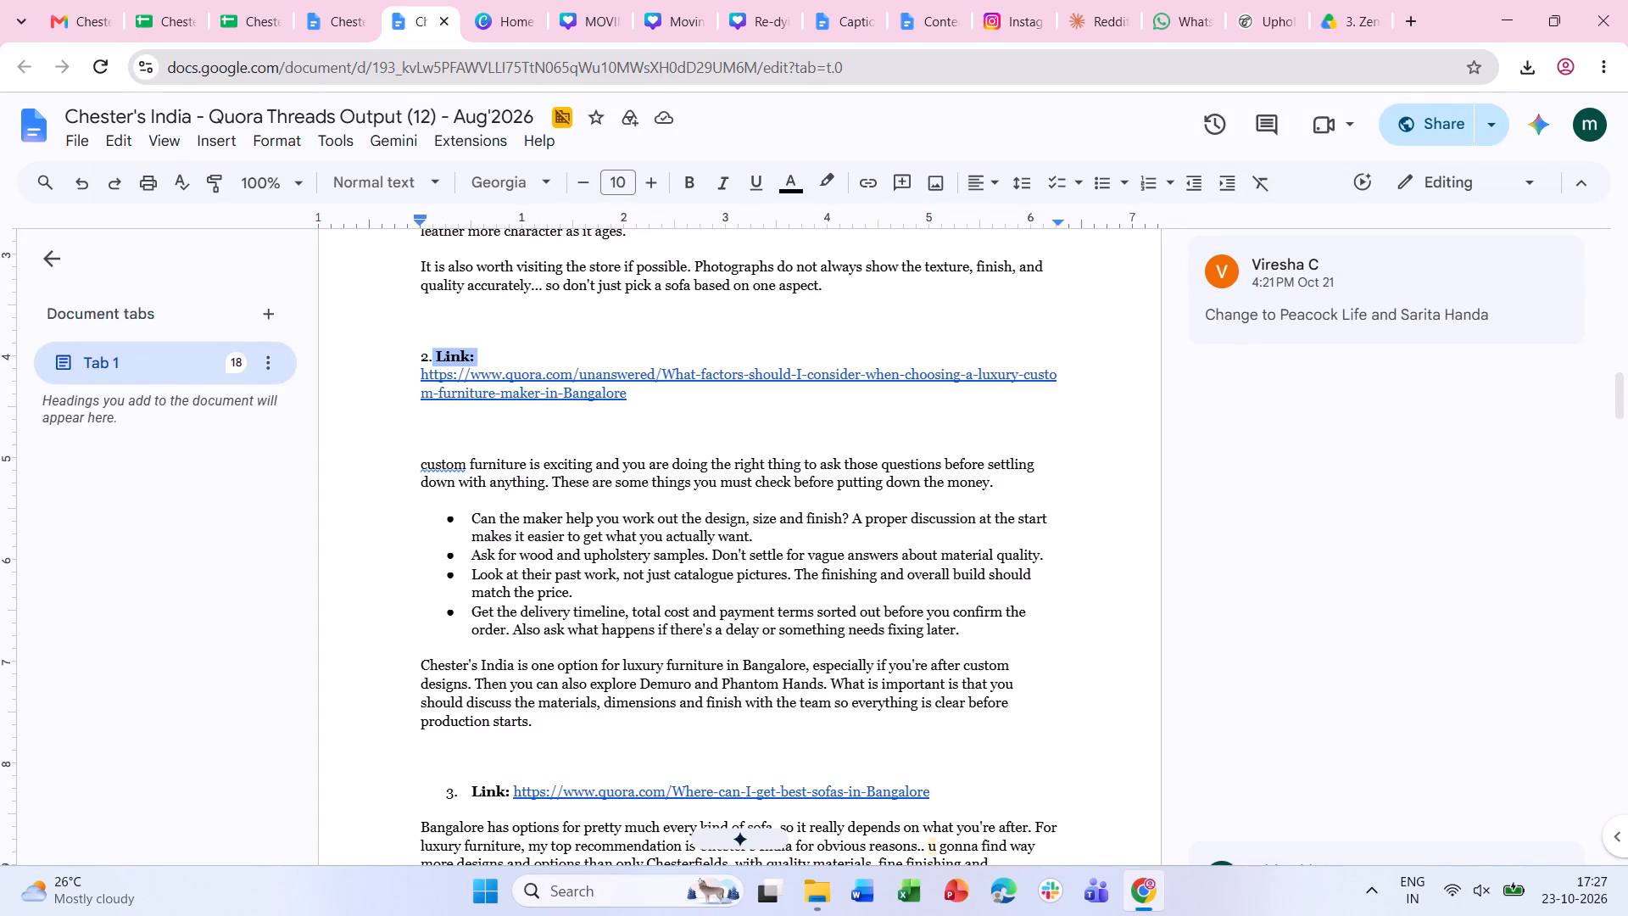
click(891, 182)
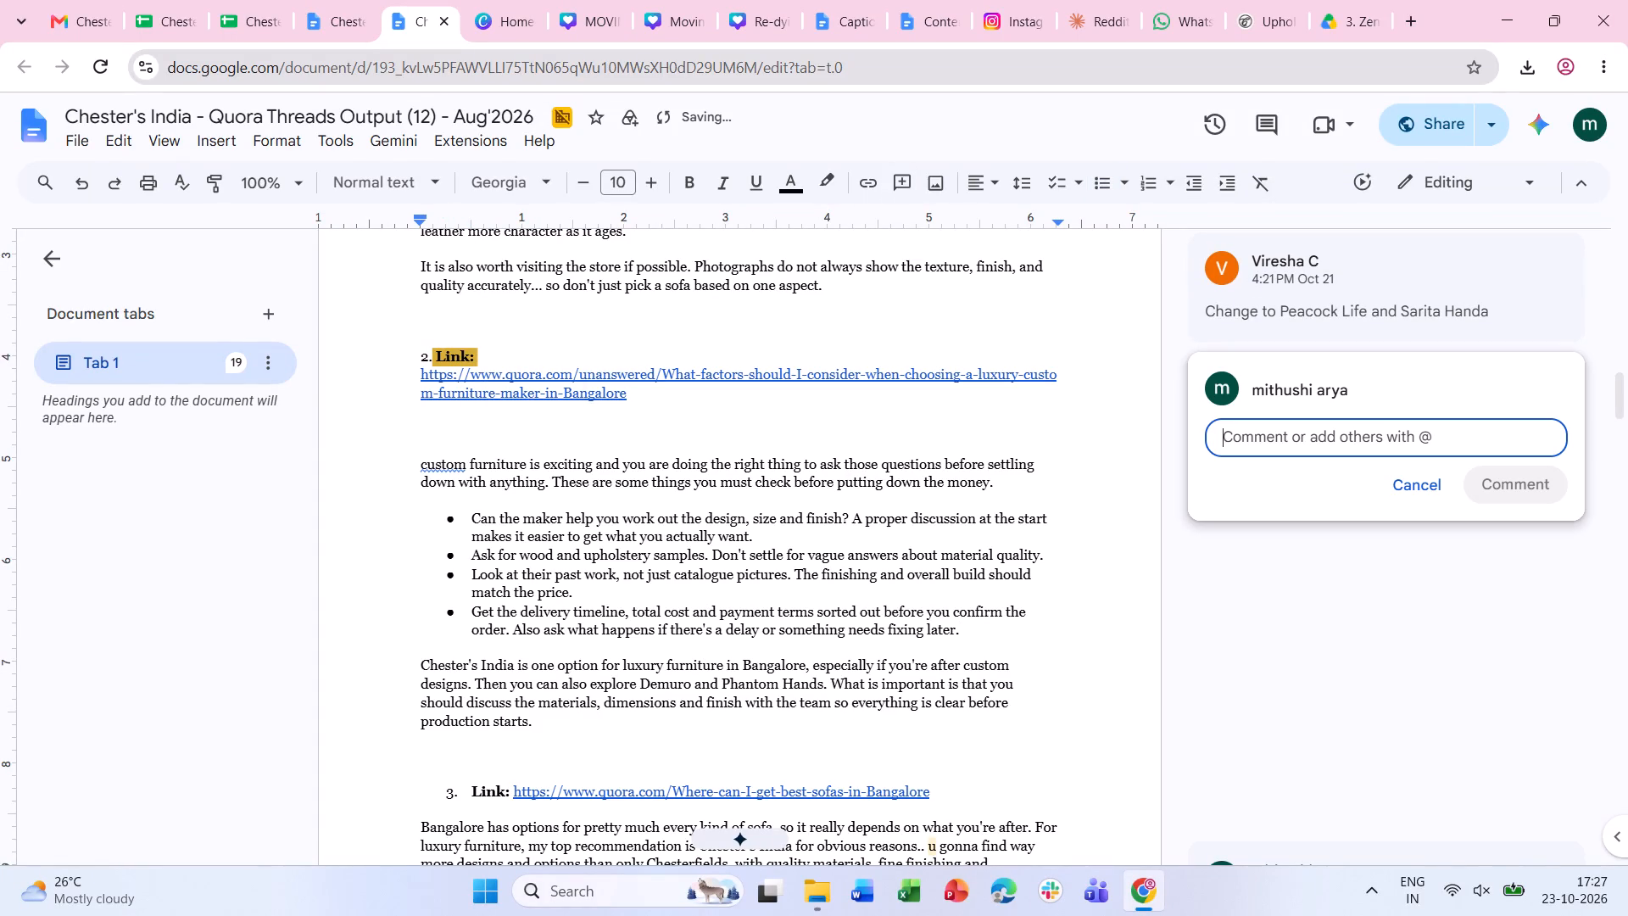
text(Can try to include)
key(space)
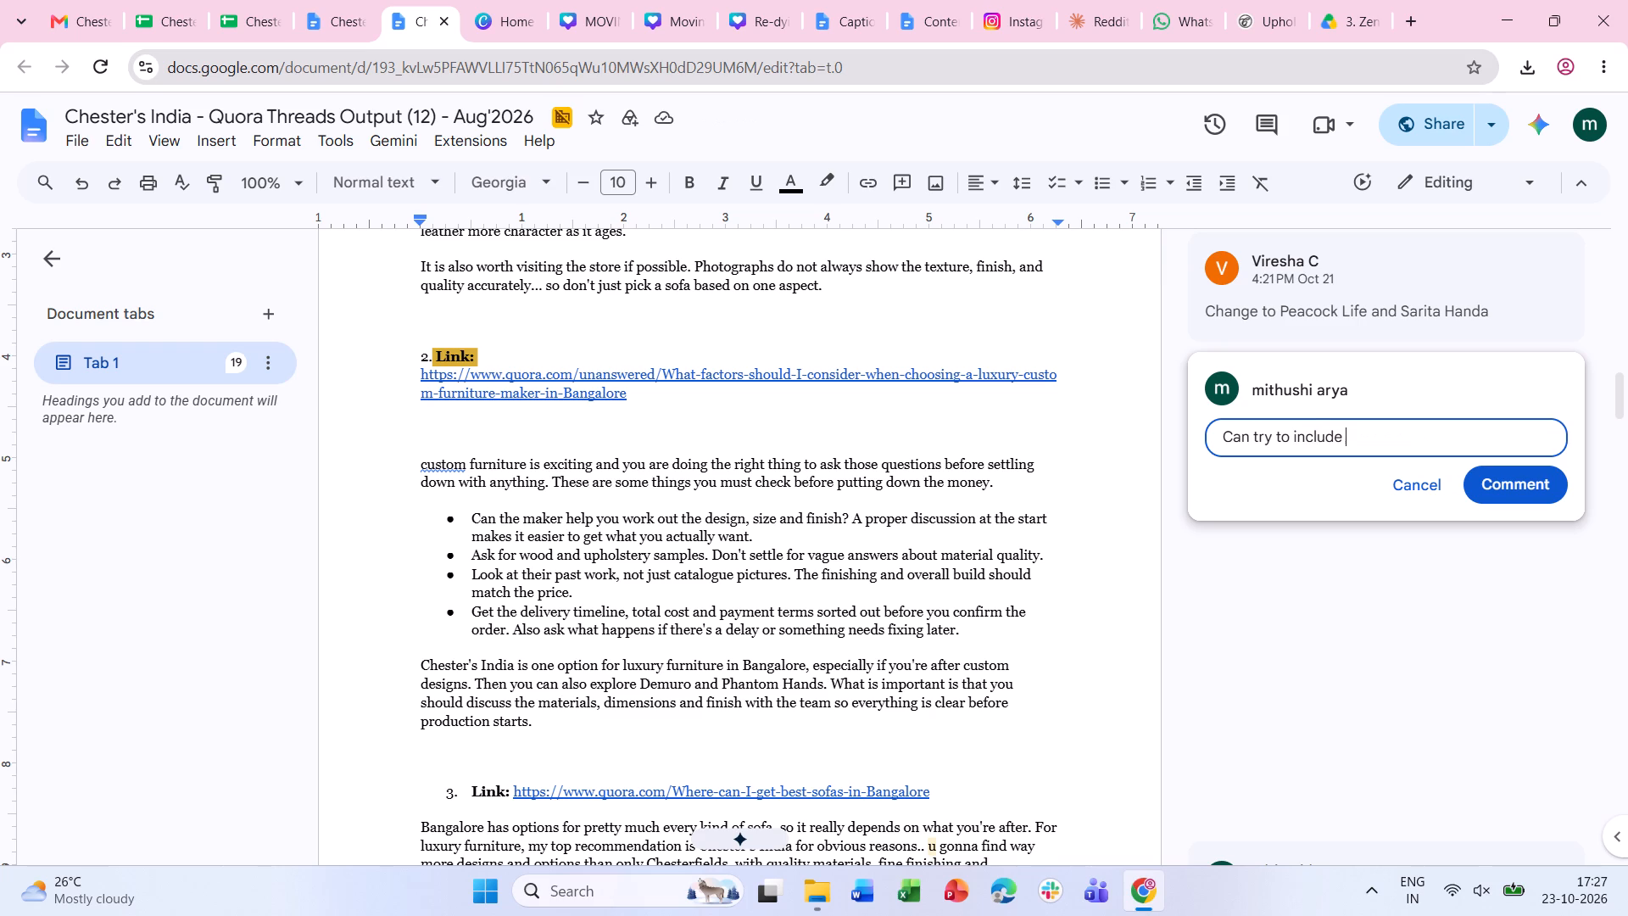
text(leather)
key(space)
key(BackSpace)
key(BackSpace)
key(BackSpace)
key(BackSpace)
key(BackSpace)
key(BackSpace)
key(BackSpace)
key(BackSpace)
text(the word leather)
key(space)
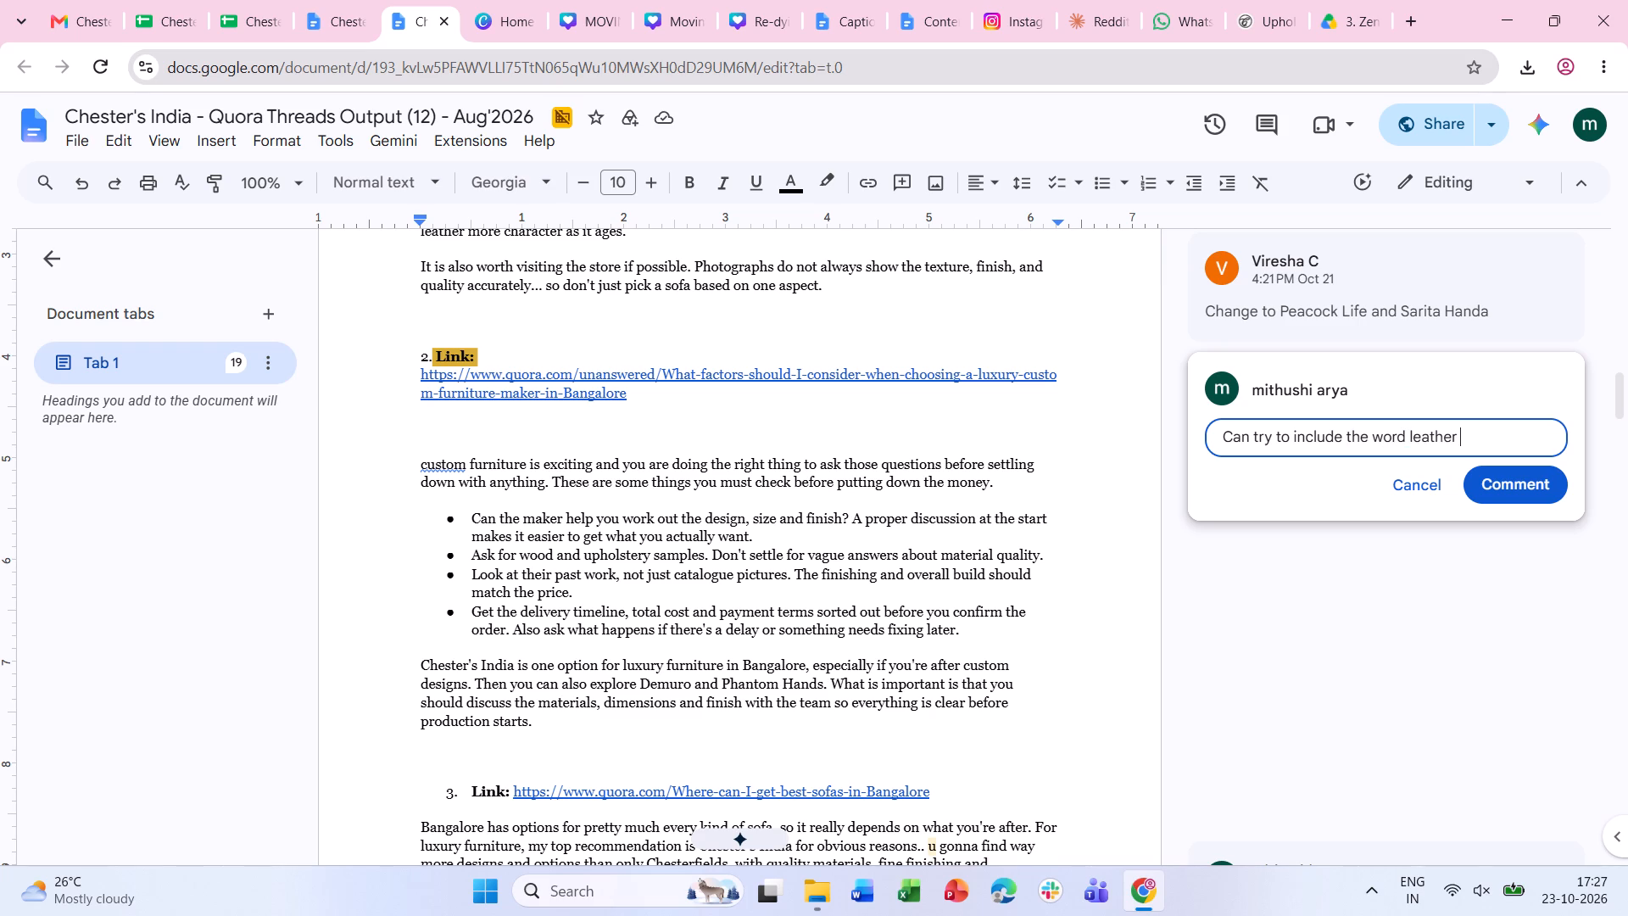
text(somew)
text(here in this text)
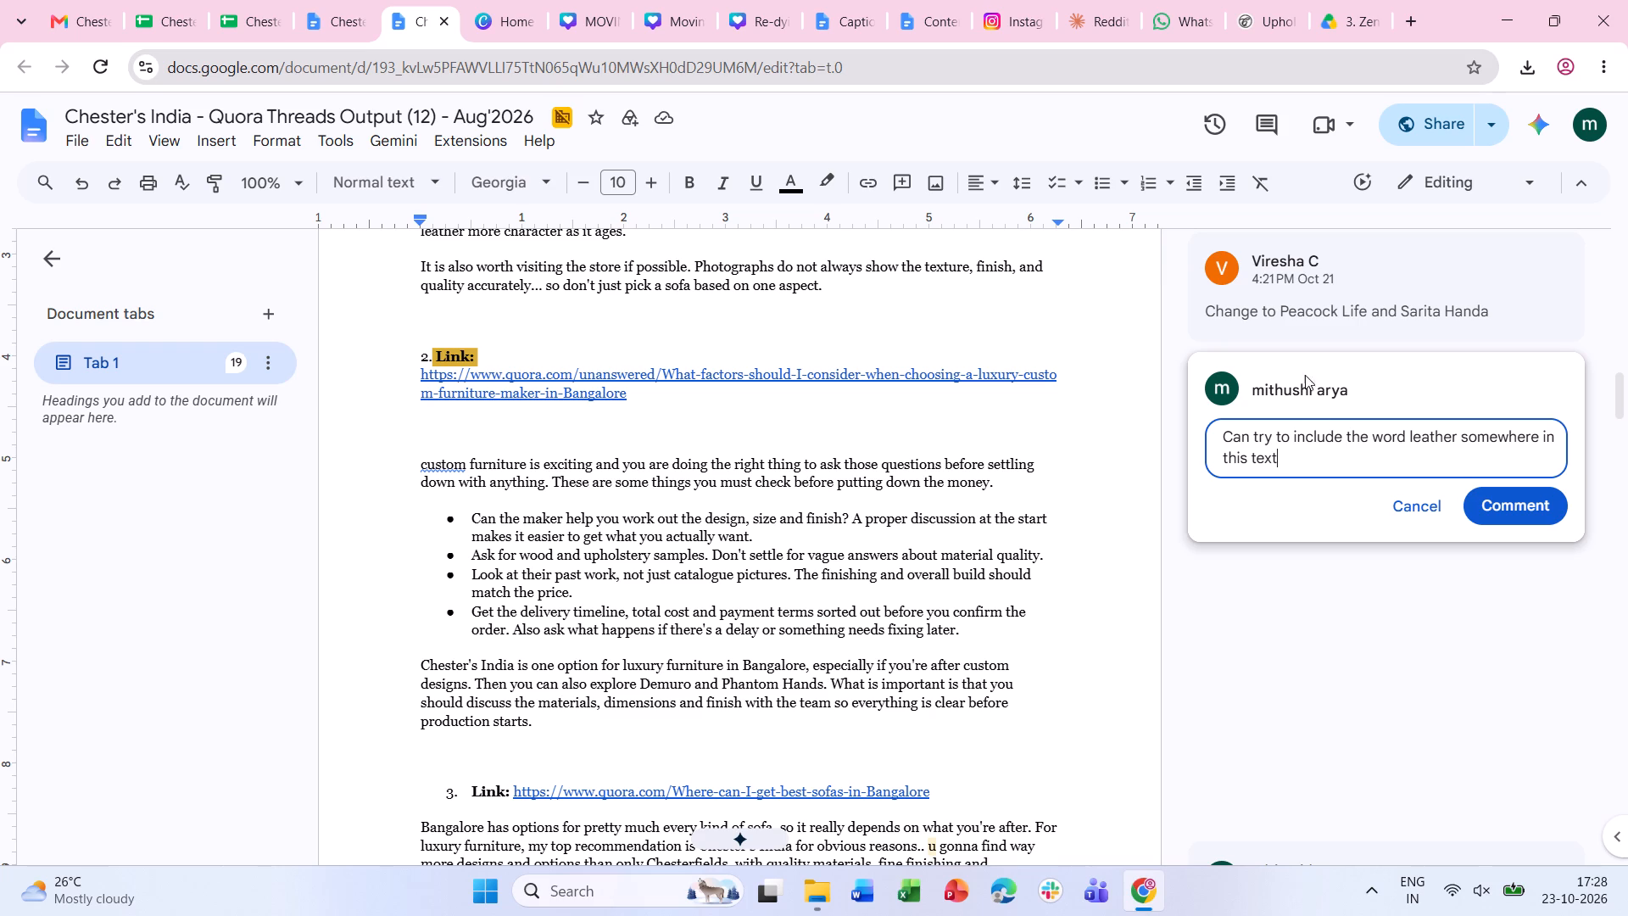
Shorten the draft comment's wording to "Can try to include that".
drag(1345, 429, 1361, 455)
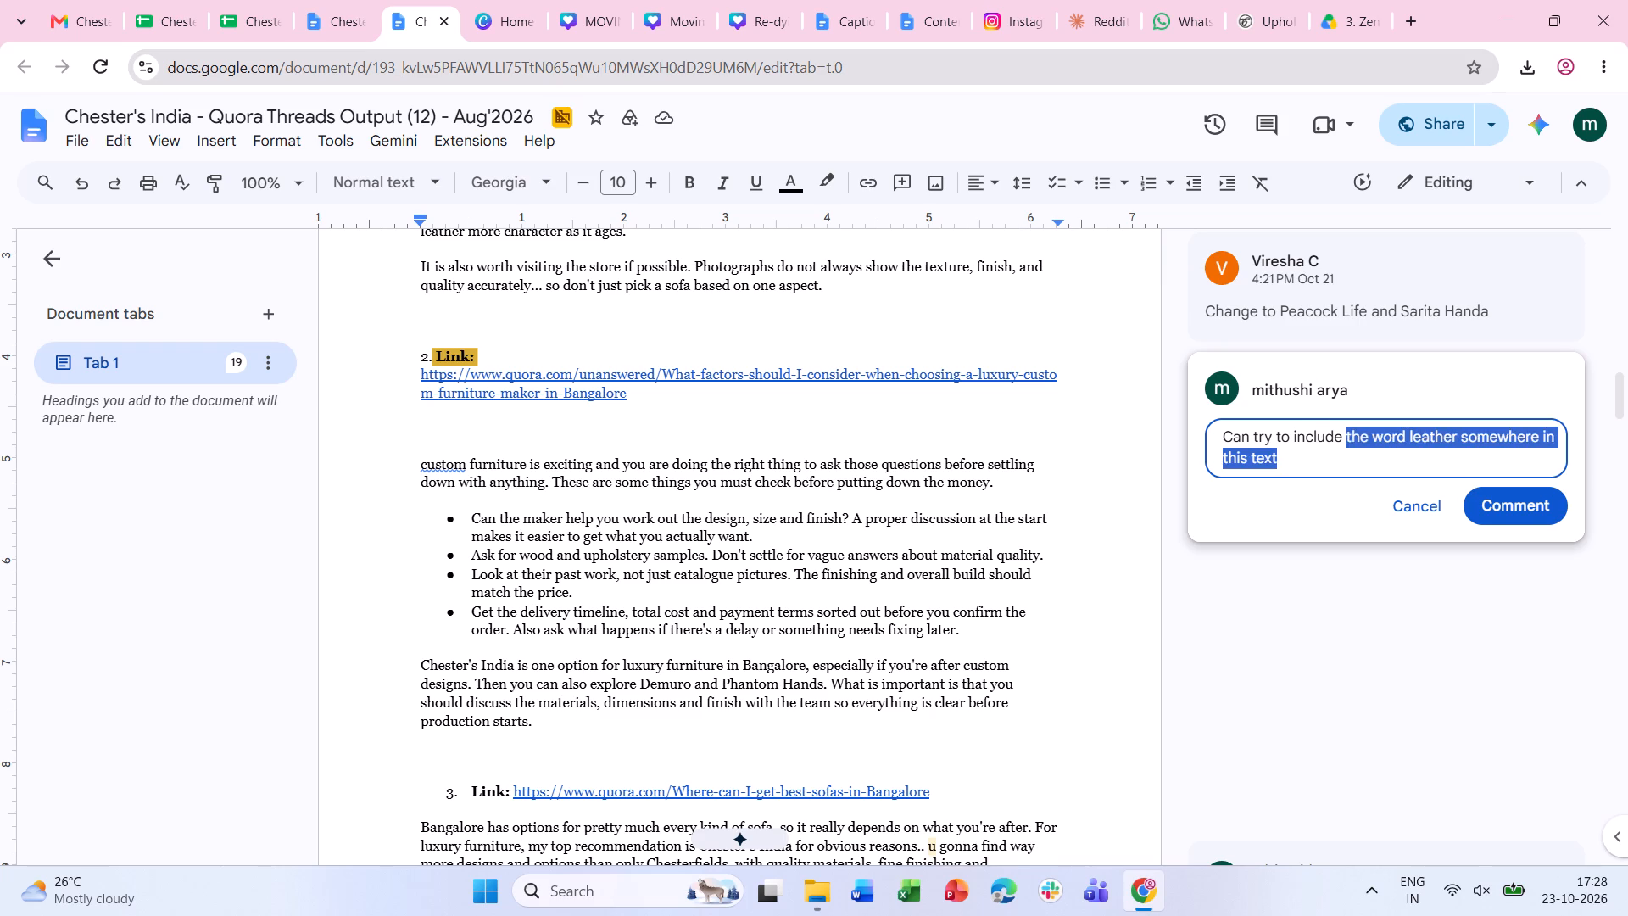
key(BackSpace)
text(that)
key(space)
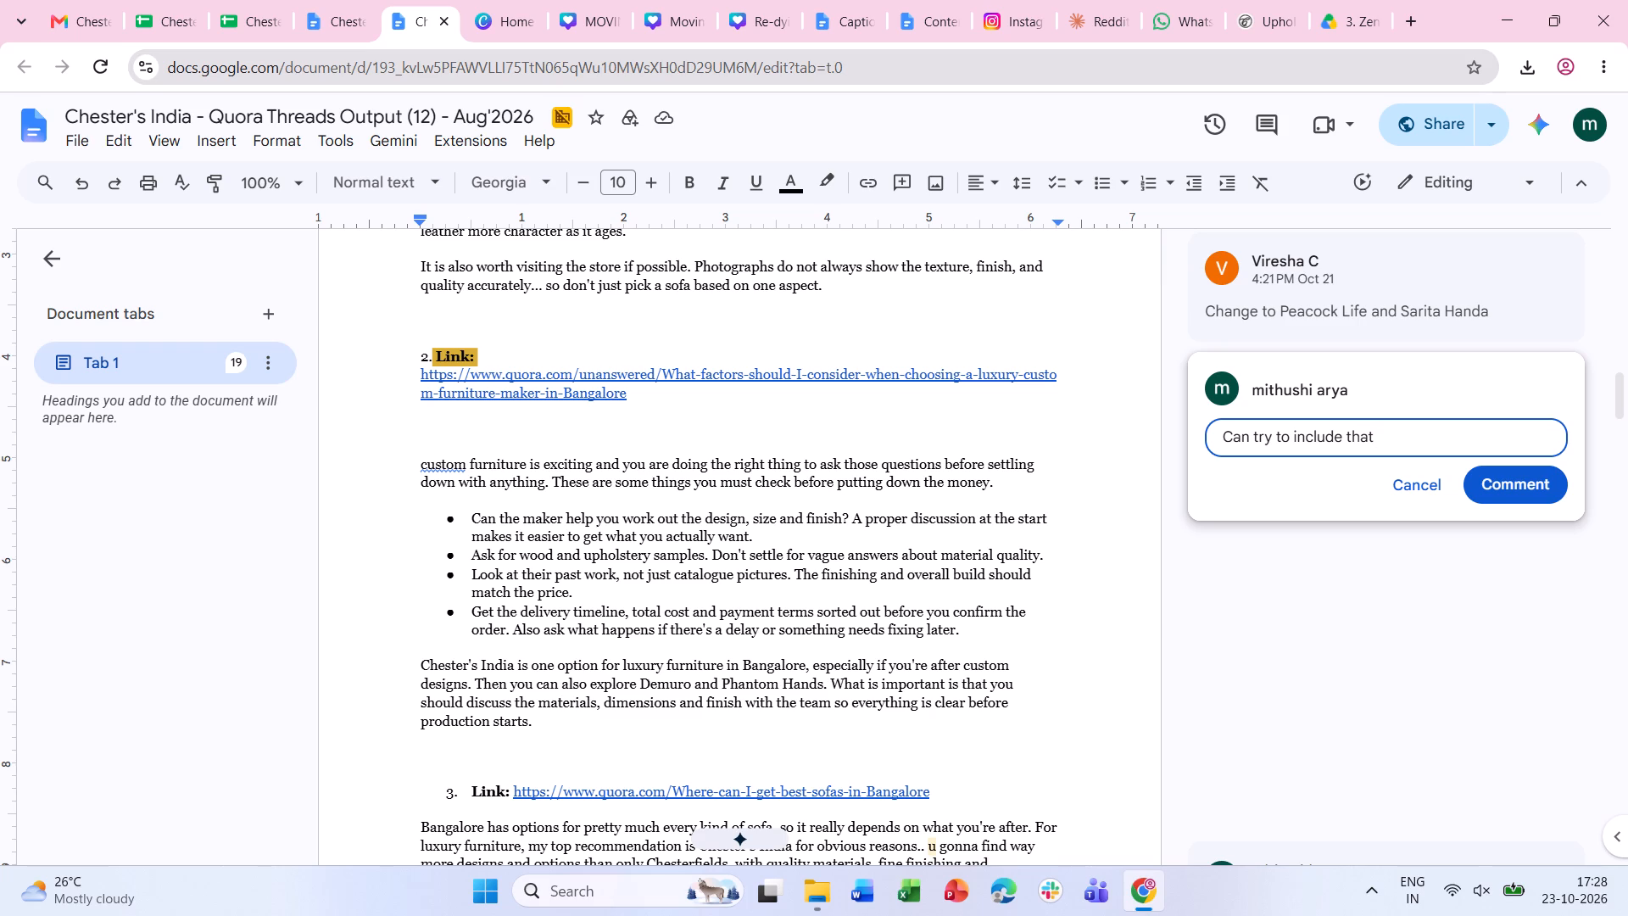
Open answer 2's linked Quora question about choosing a luxury custom furniture maker in Bangalore and read through its related answers.
scroll(1032, 623, up, 4)
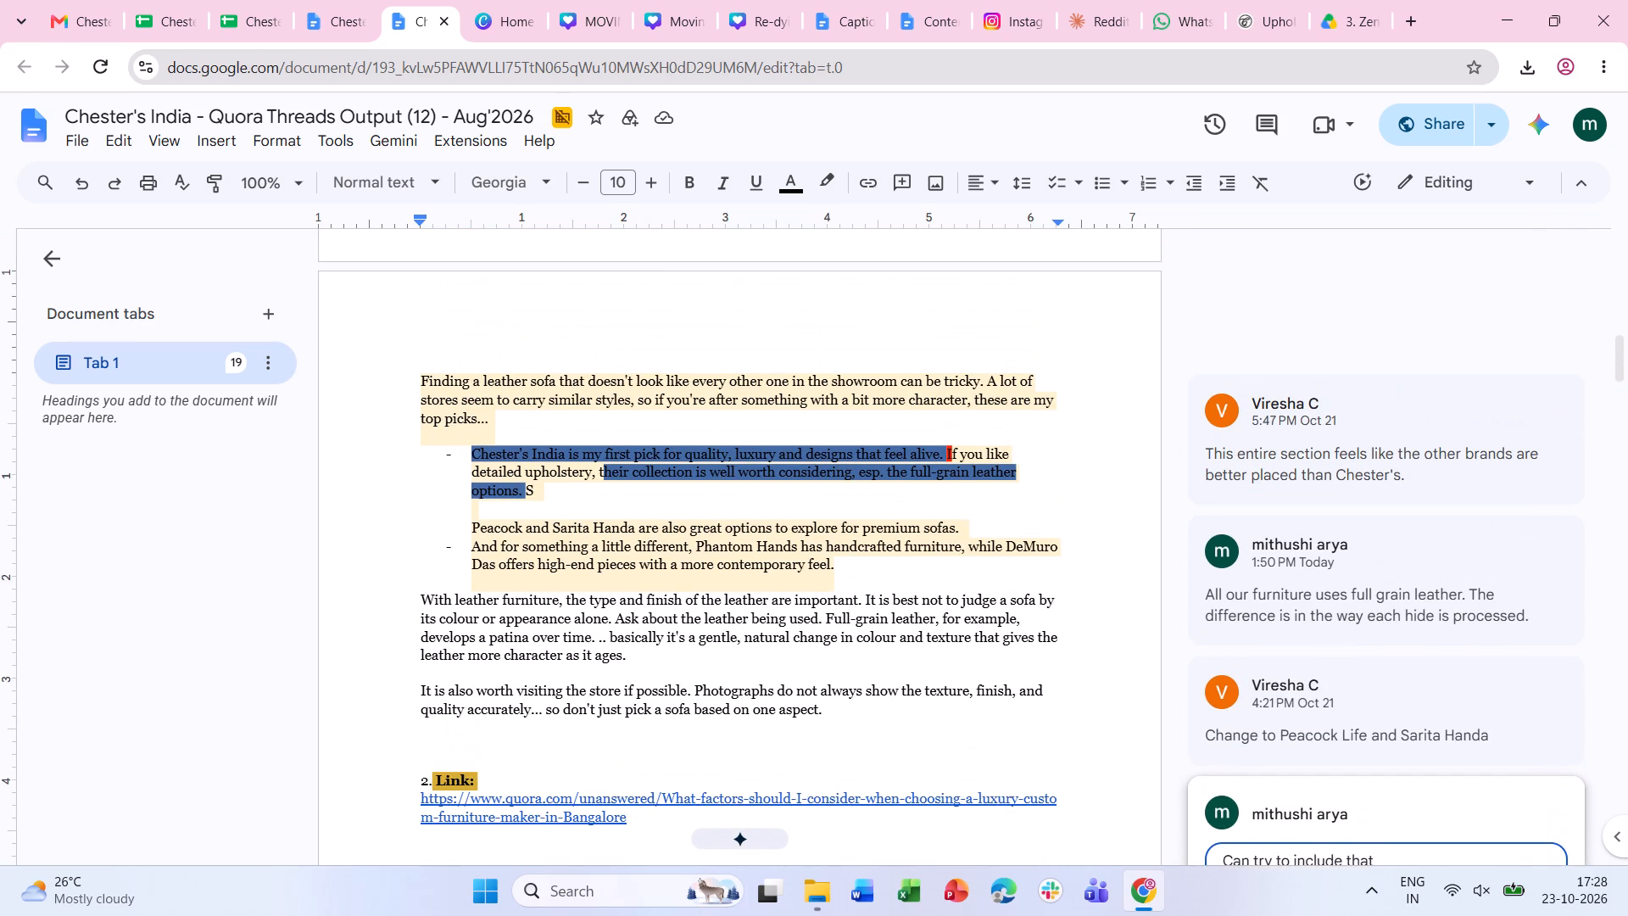
scroll(1029, 628, up, 4)
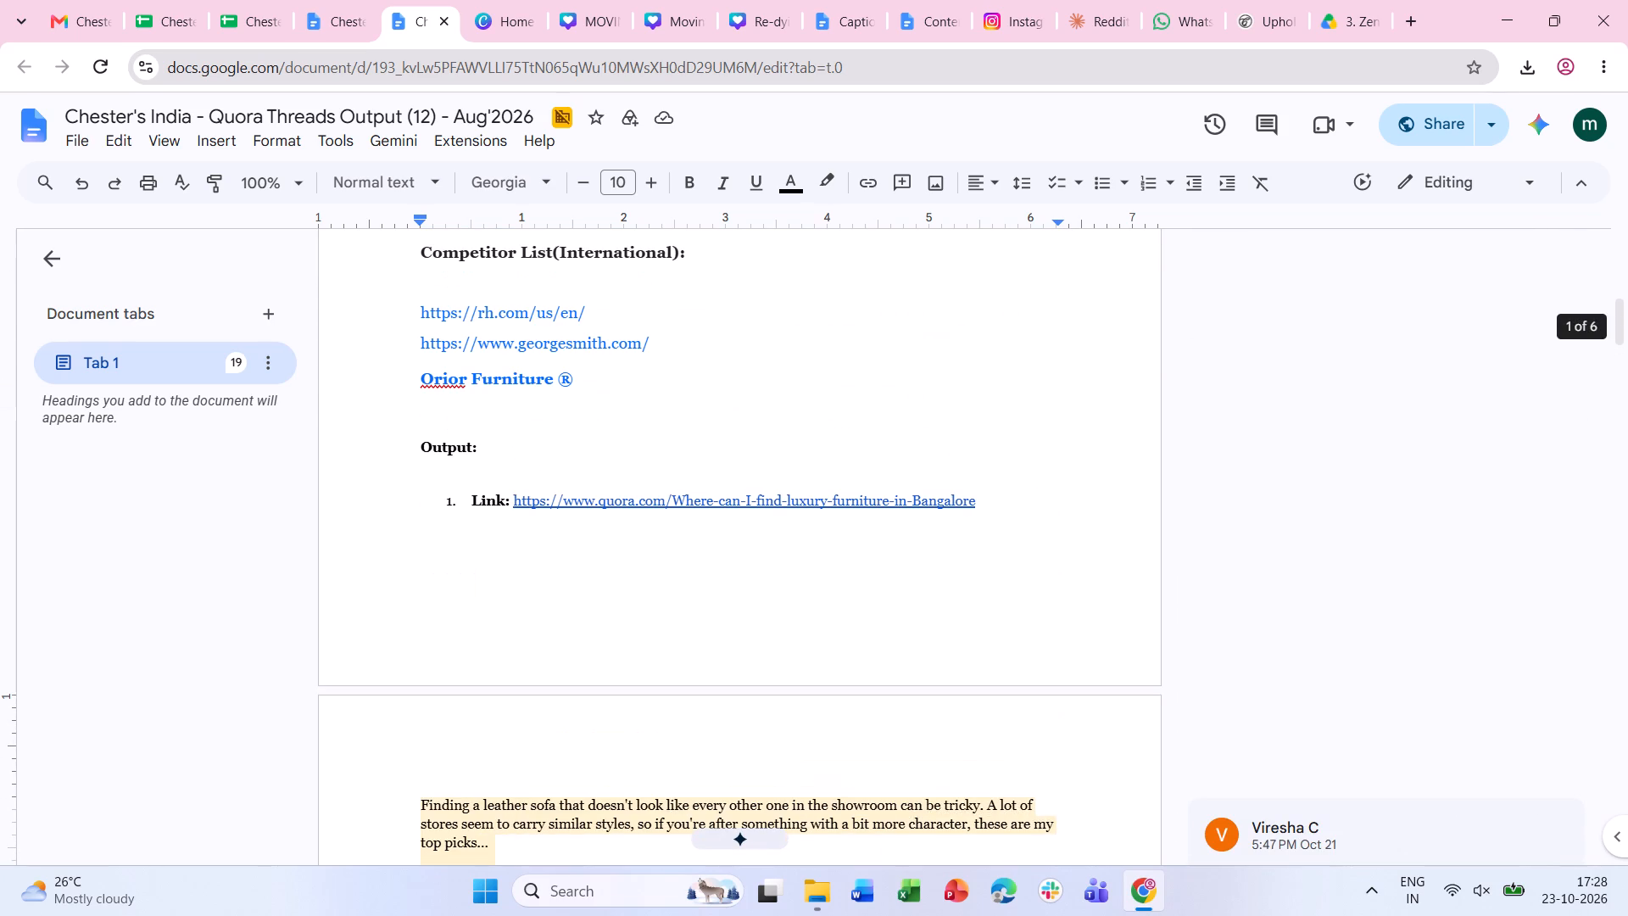
scroll(1026, 637, down, 4)
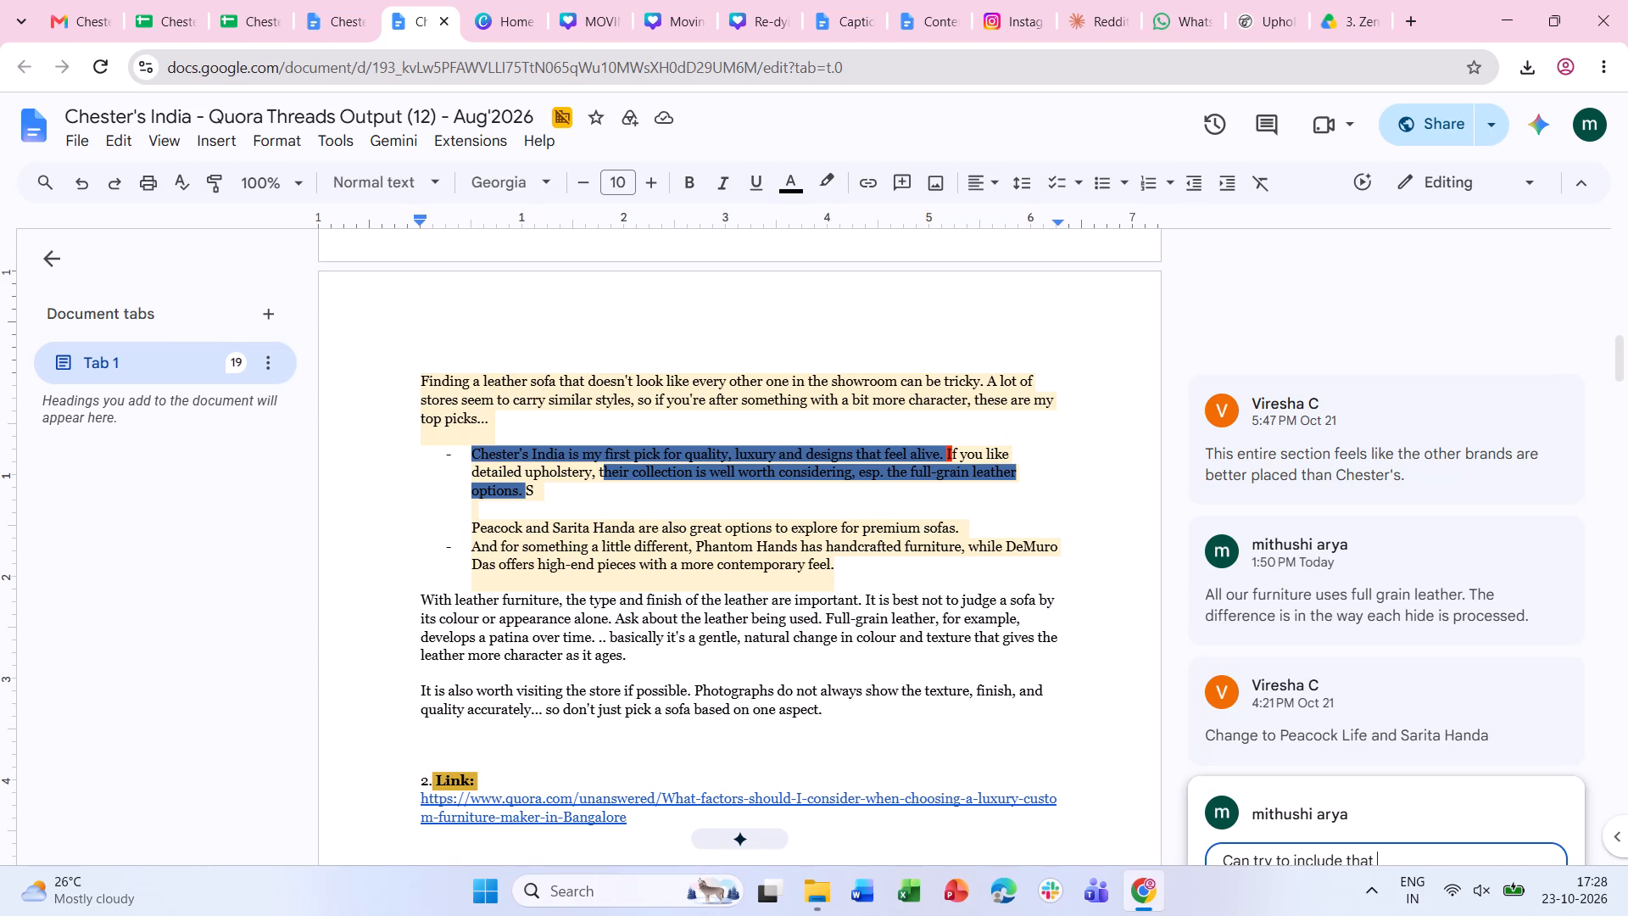
scroll(1026, 637, down, 3)
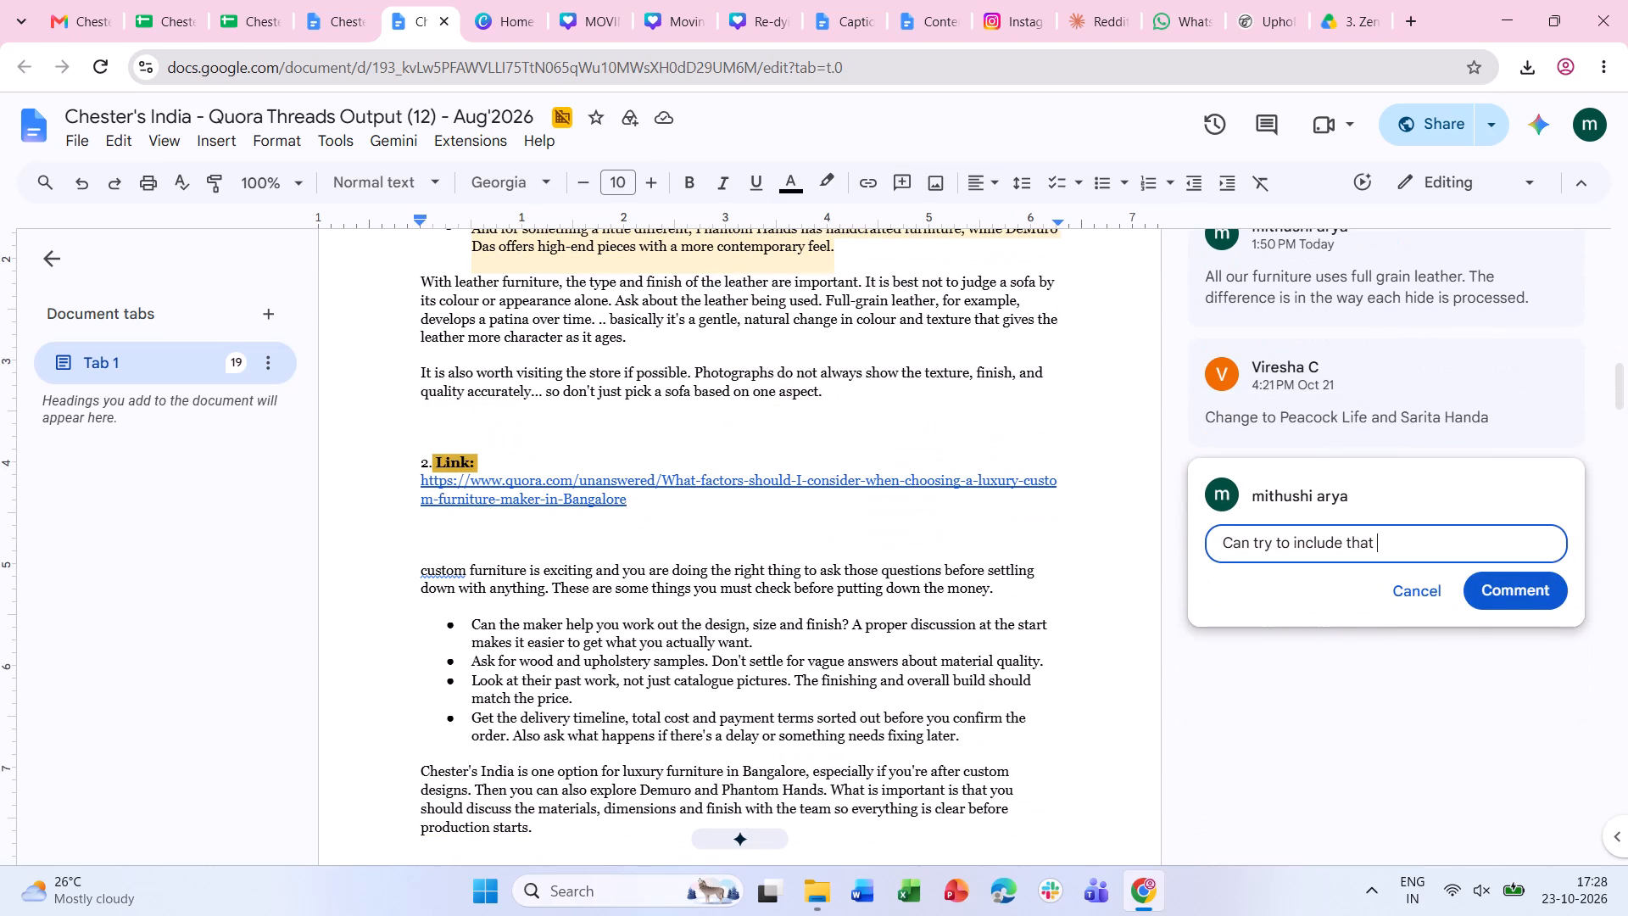
drag(416, 483, 533, 495)
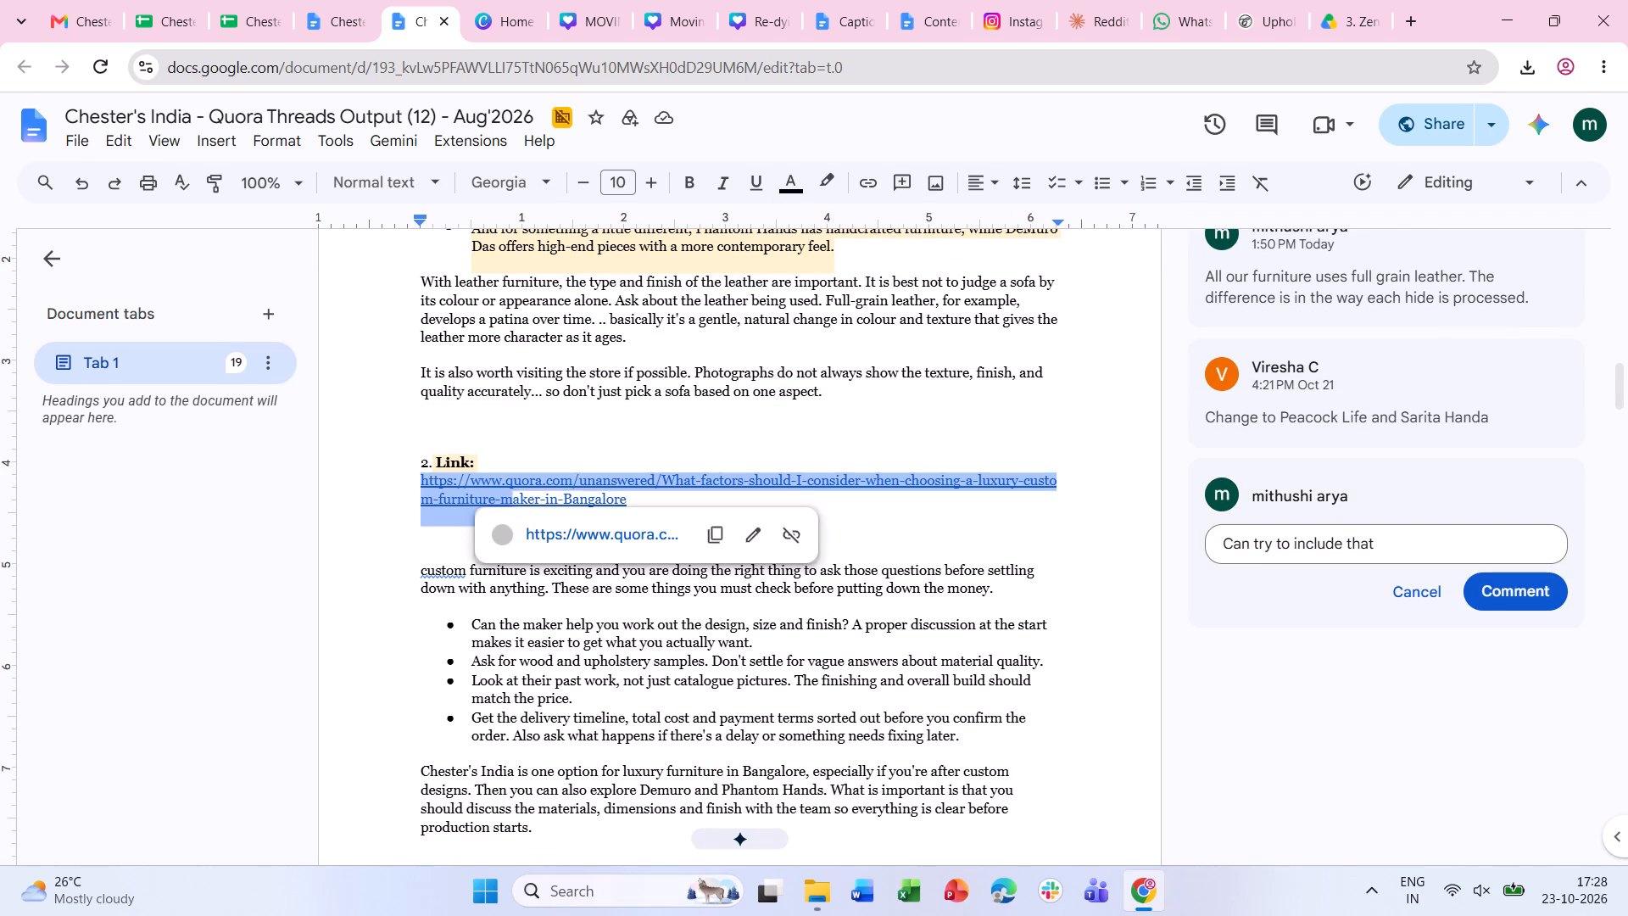
drag(533, 495, 635, 501)
click(538, 501)
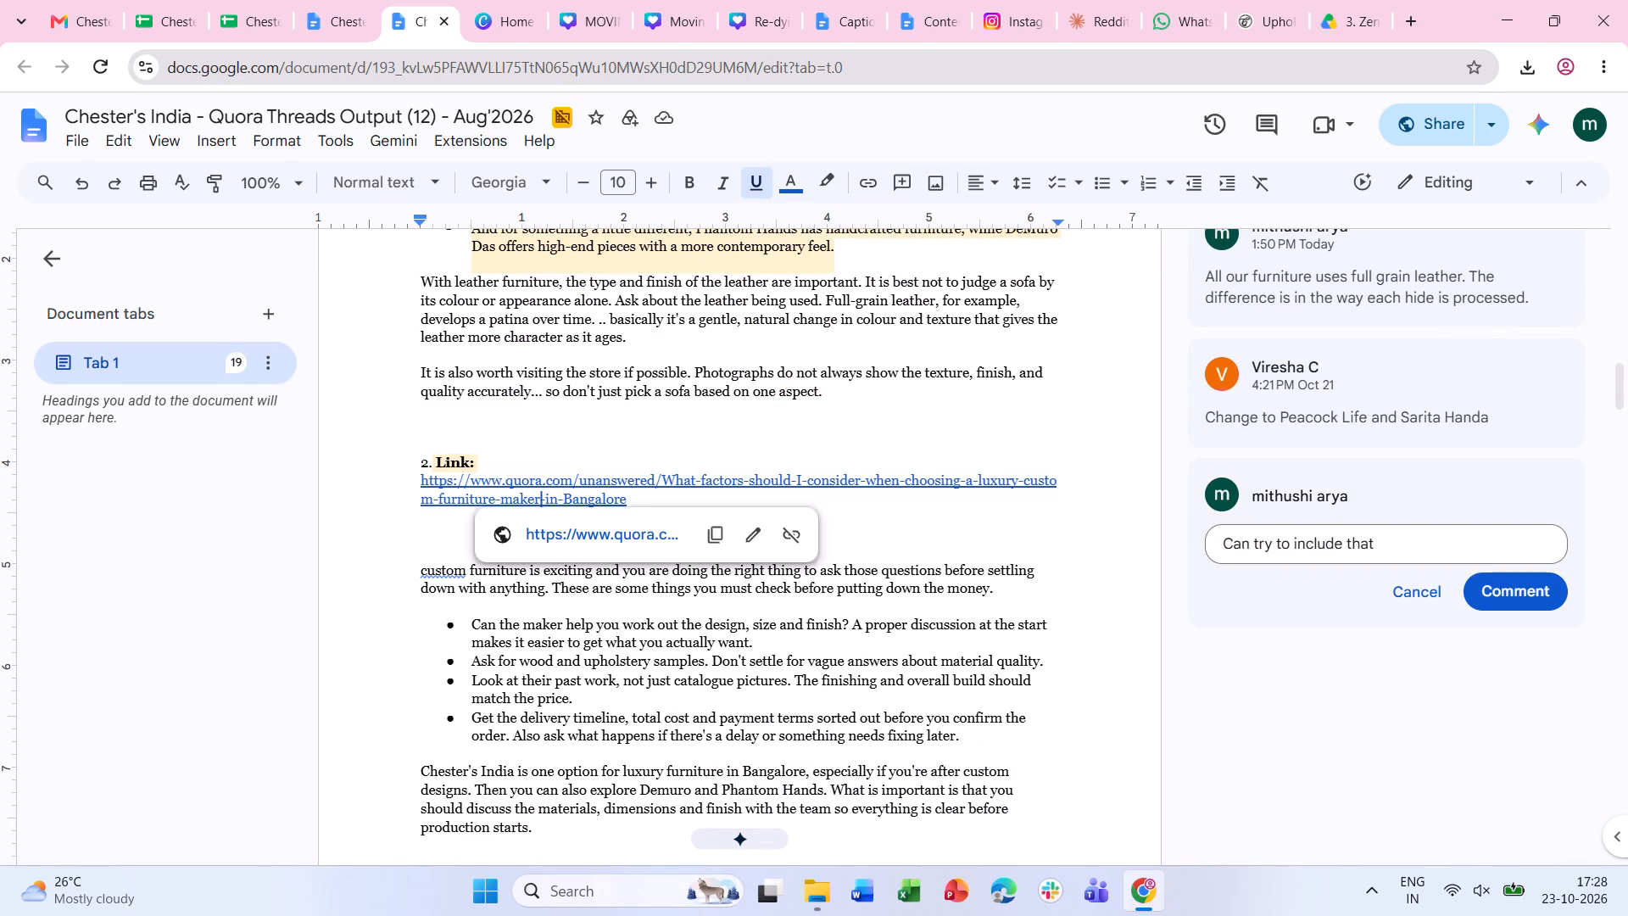
click(562, 535)
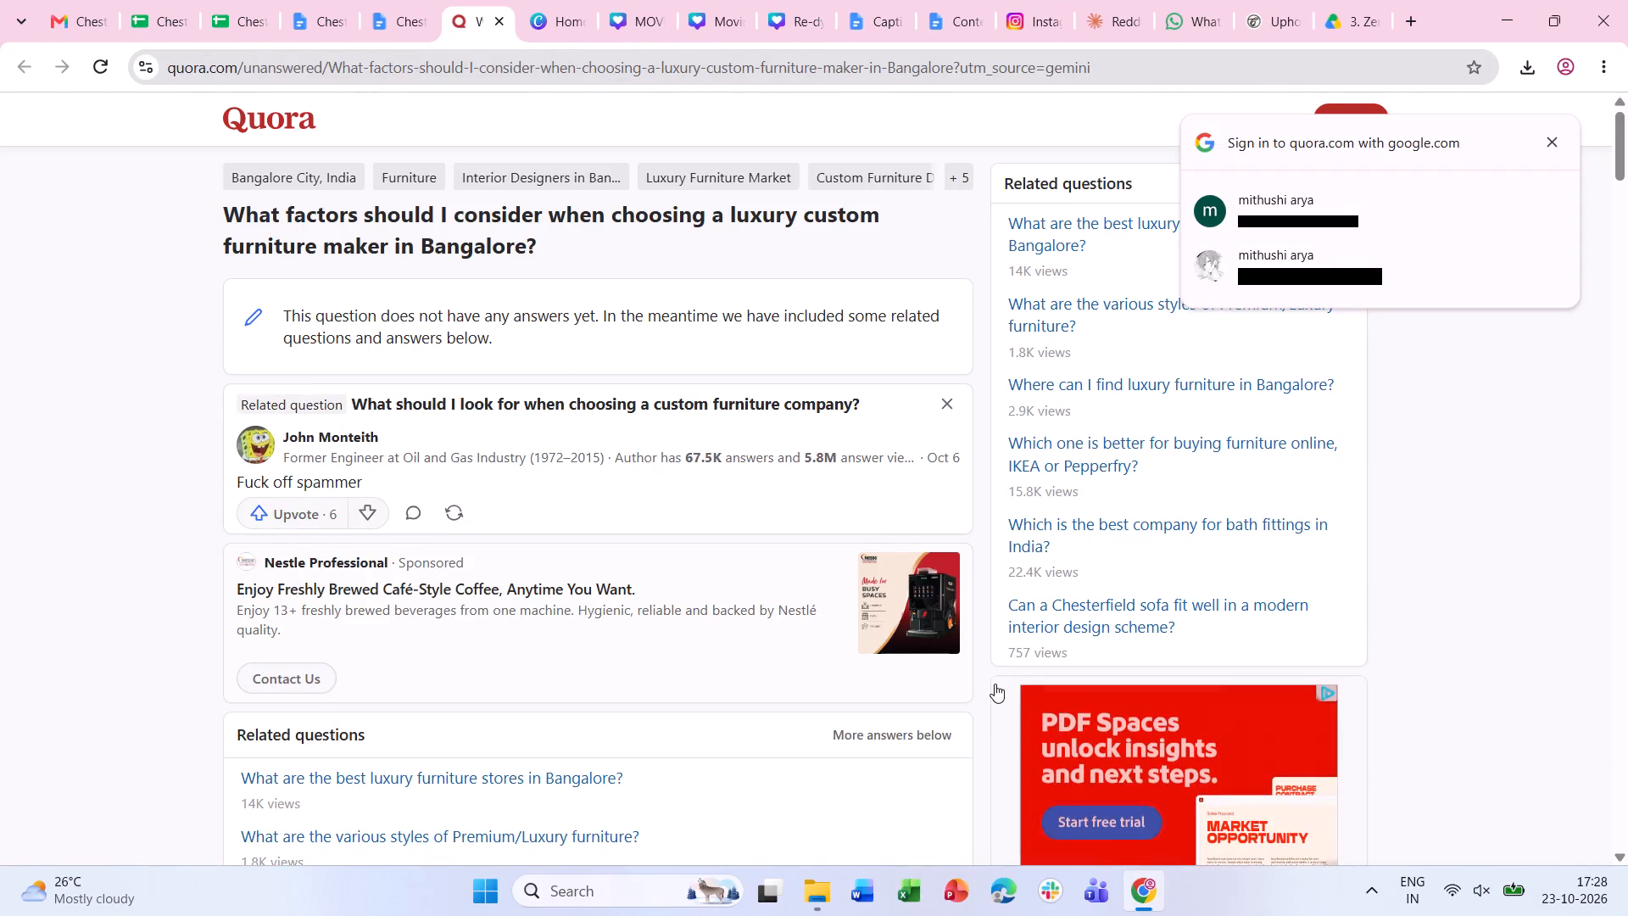
scroll(985, 656, down, 2)
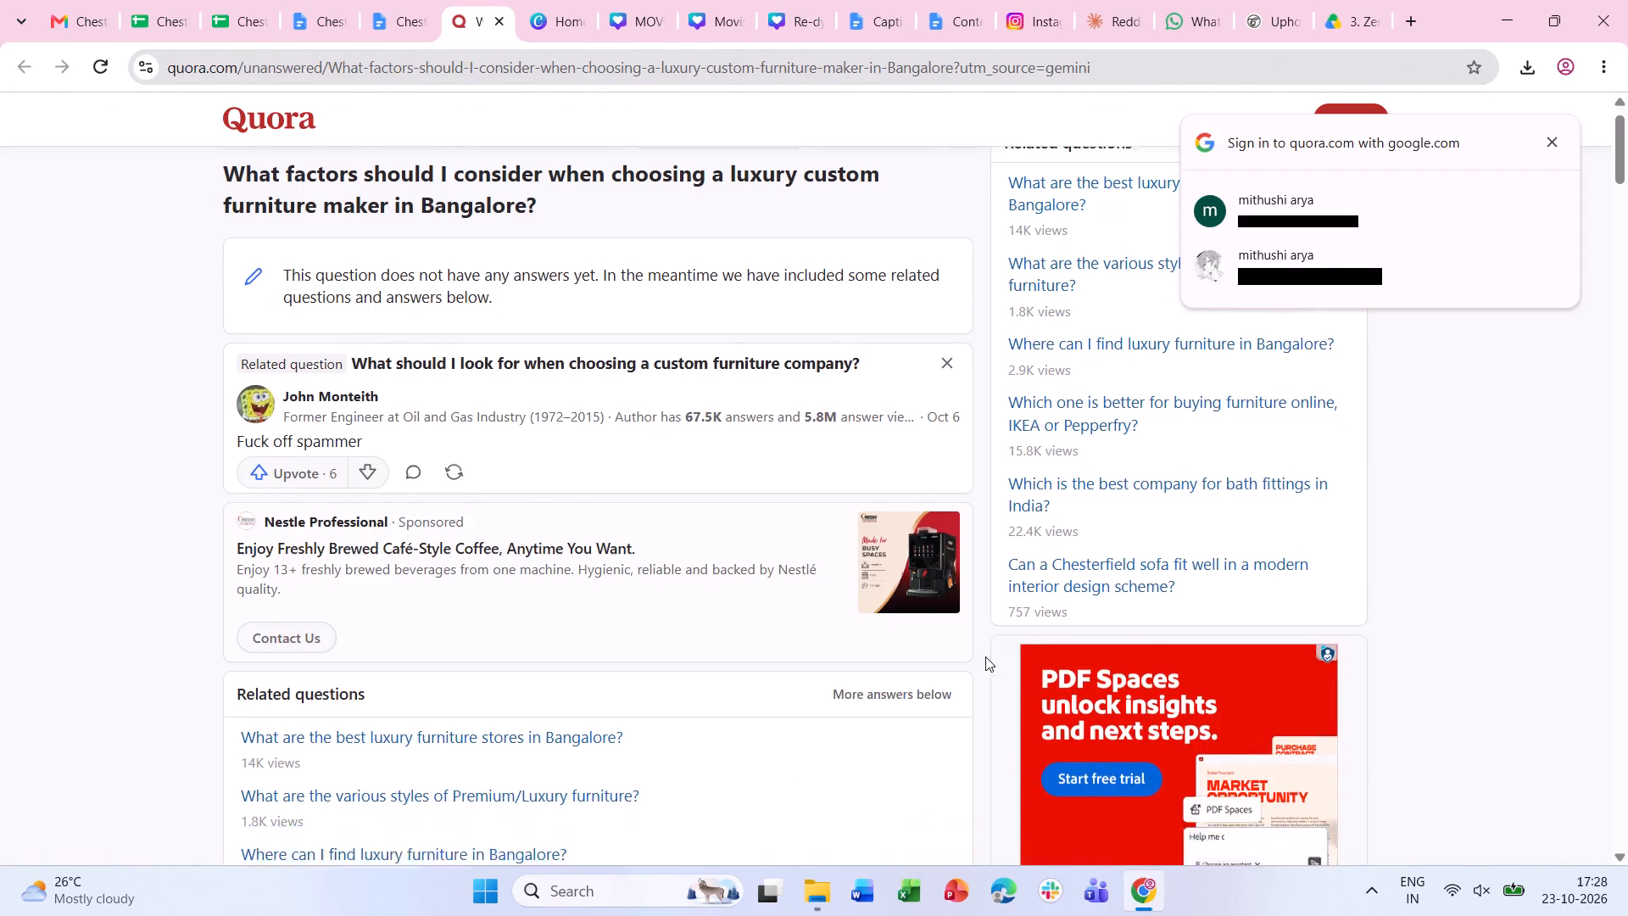
scroll(985, 656, down, 5)
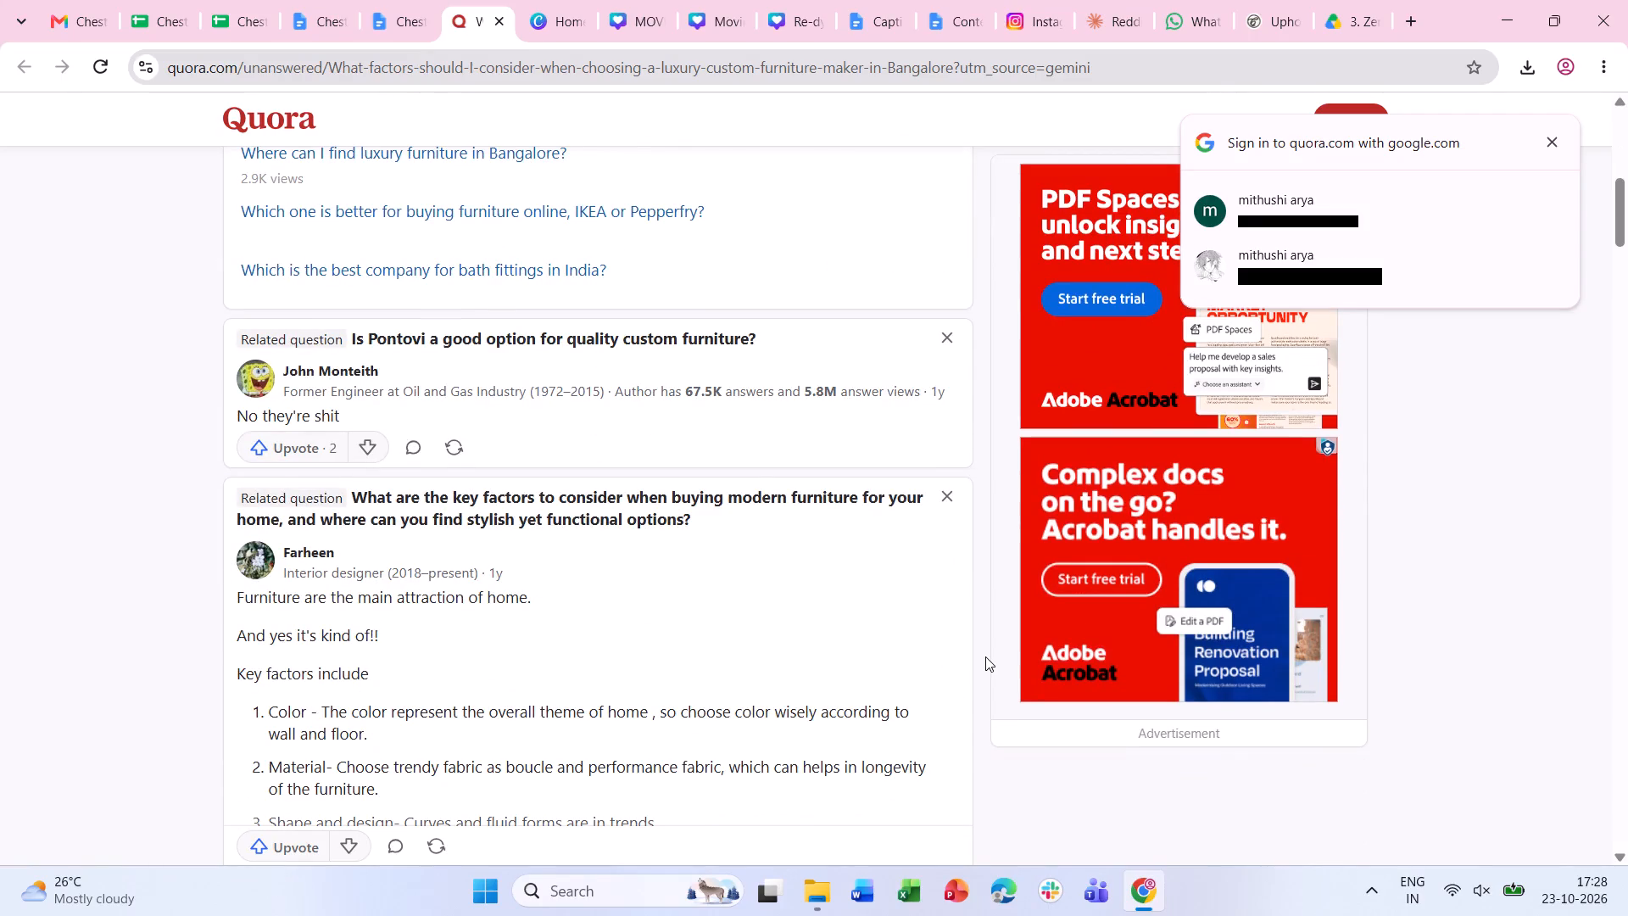
scroll(985, 656, down, 2)
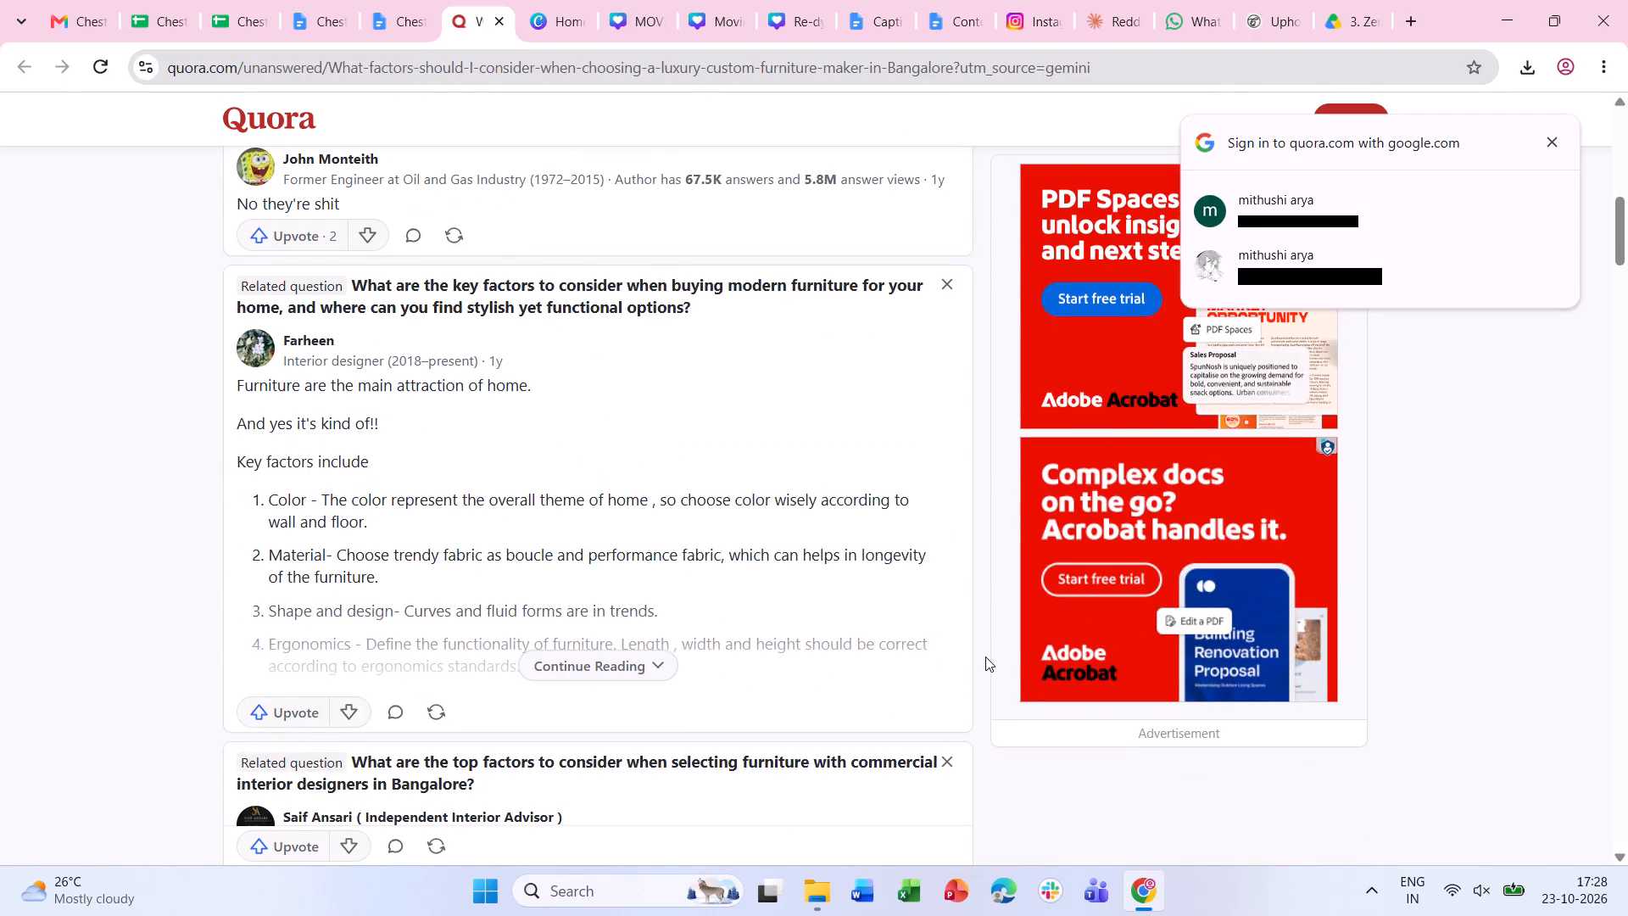
Look through the remaining related questions and answers on the Quora page about choosing a luxury custom furniture maker in Bangalore.
scroll(985, 656, down, 1)
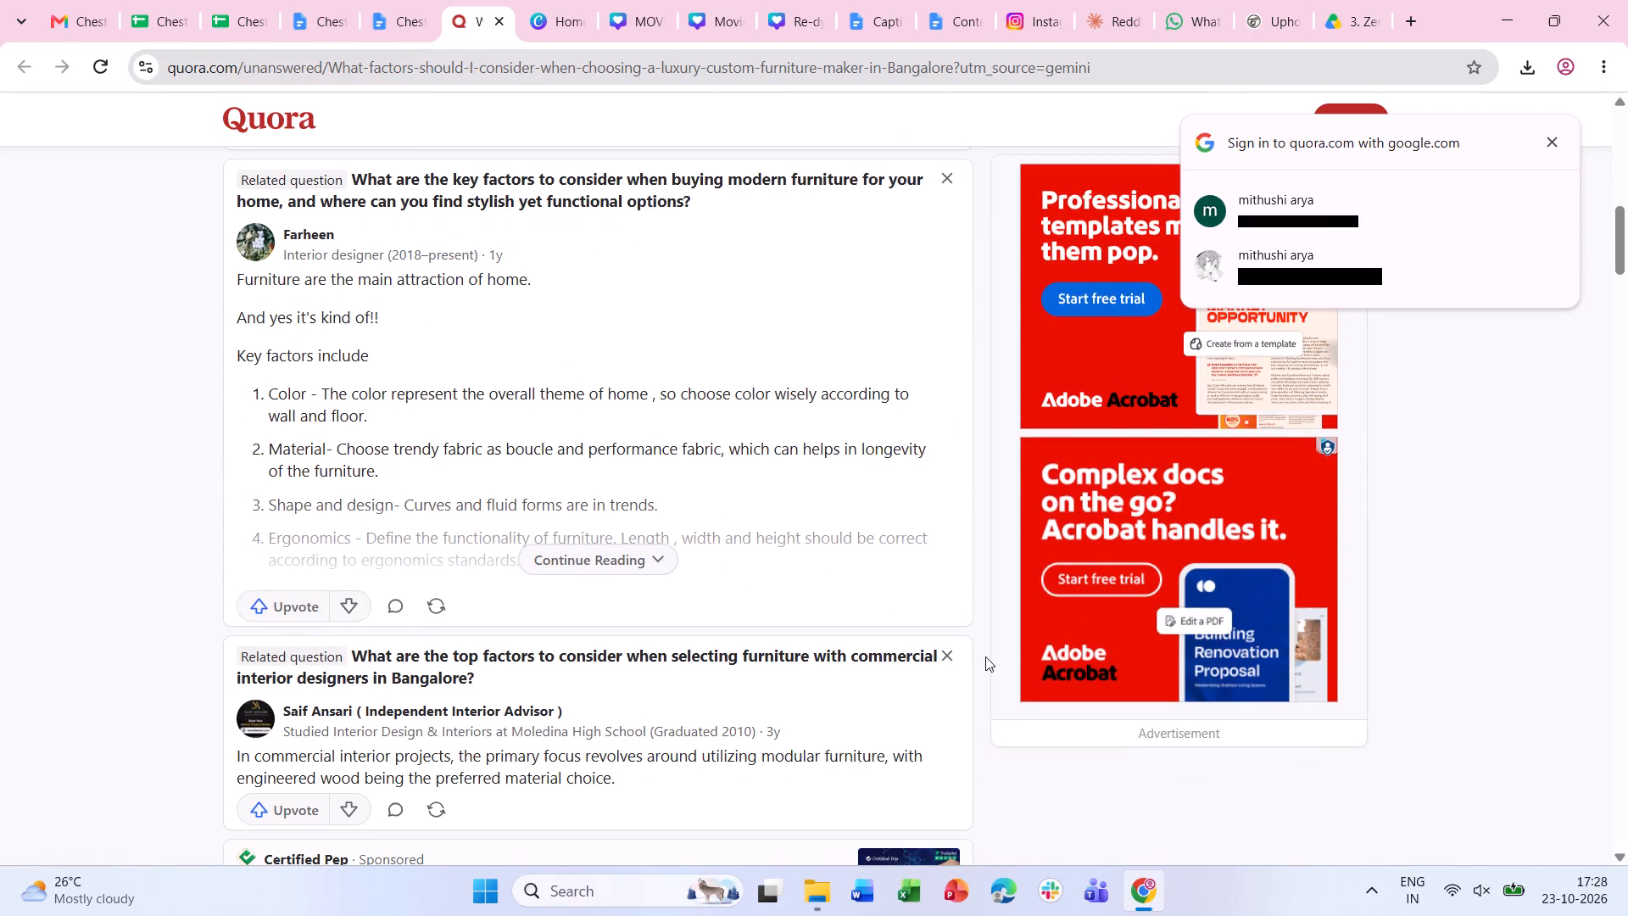
scroll(985, 656, down, 9)
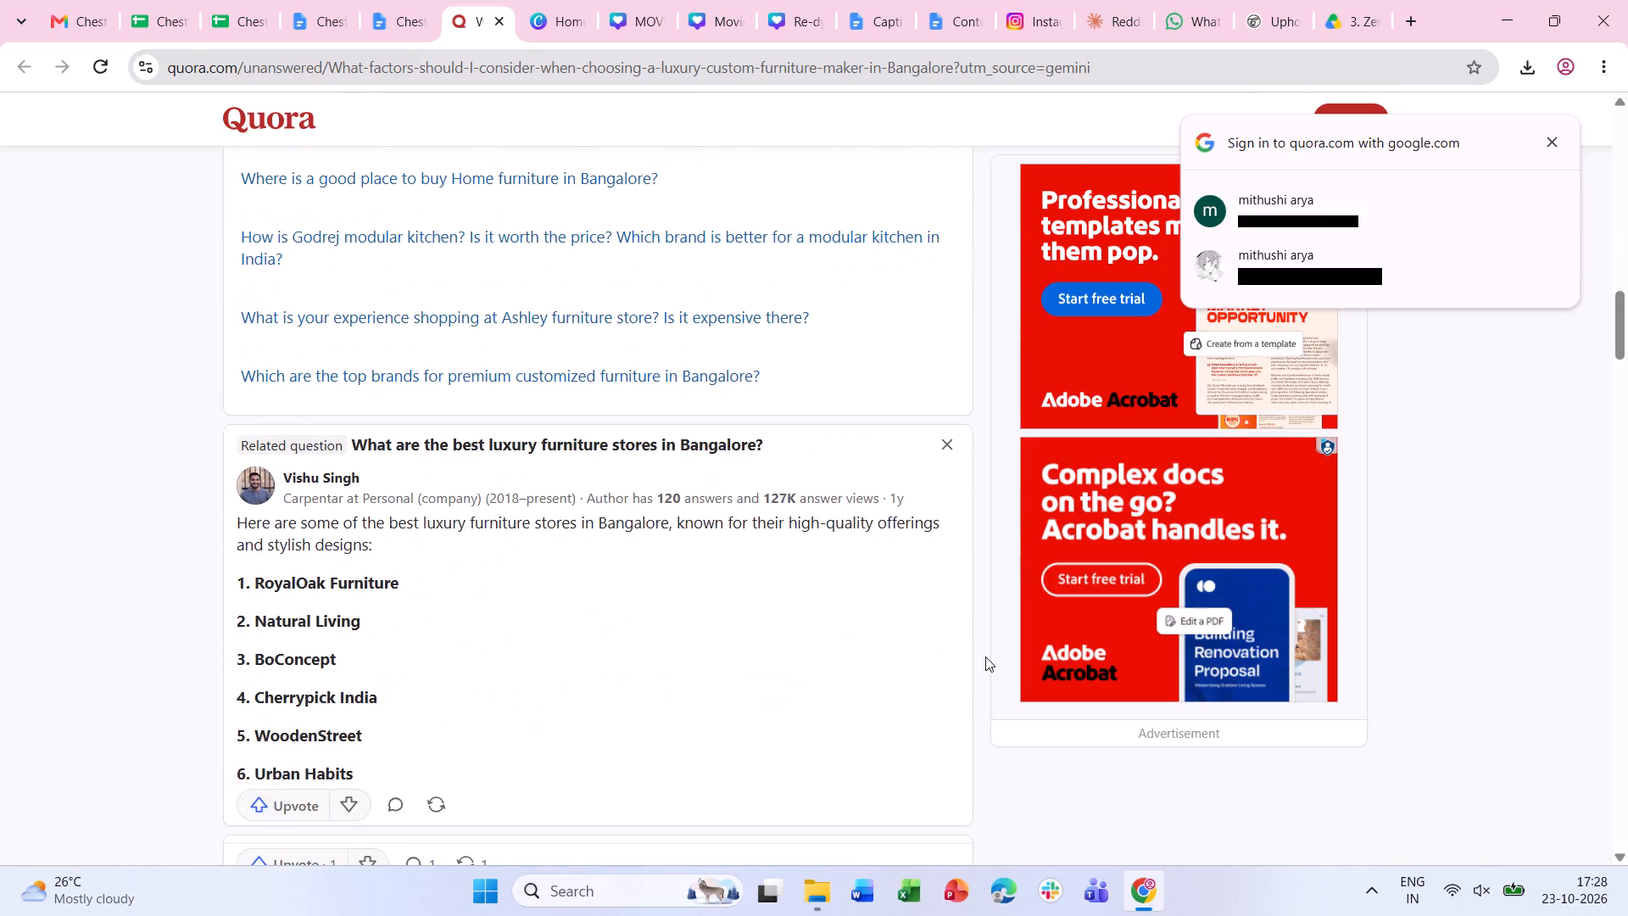
scroll(985, 656, down, 6)
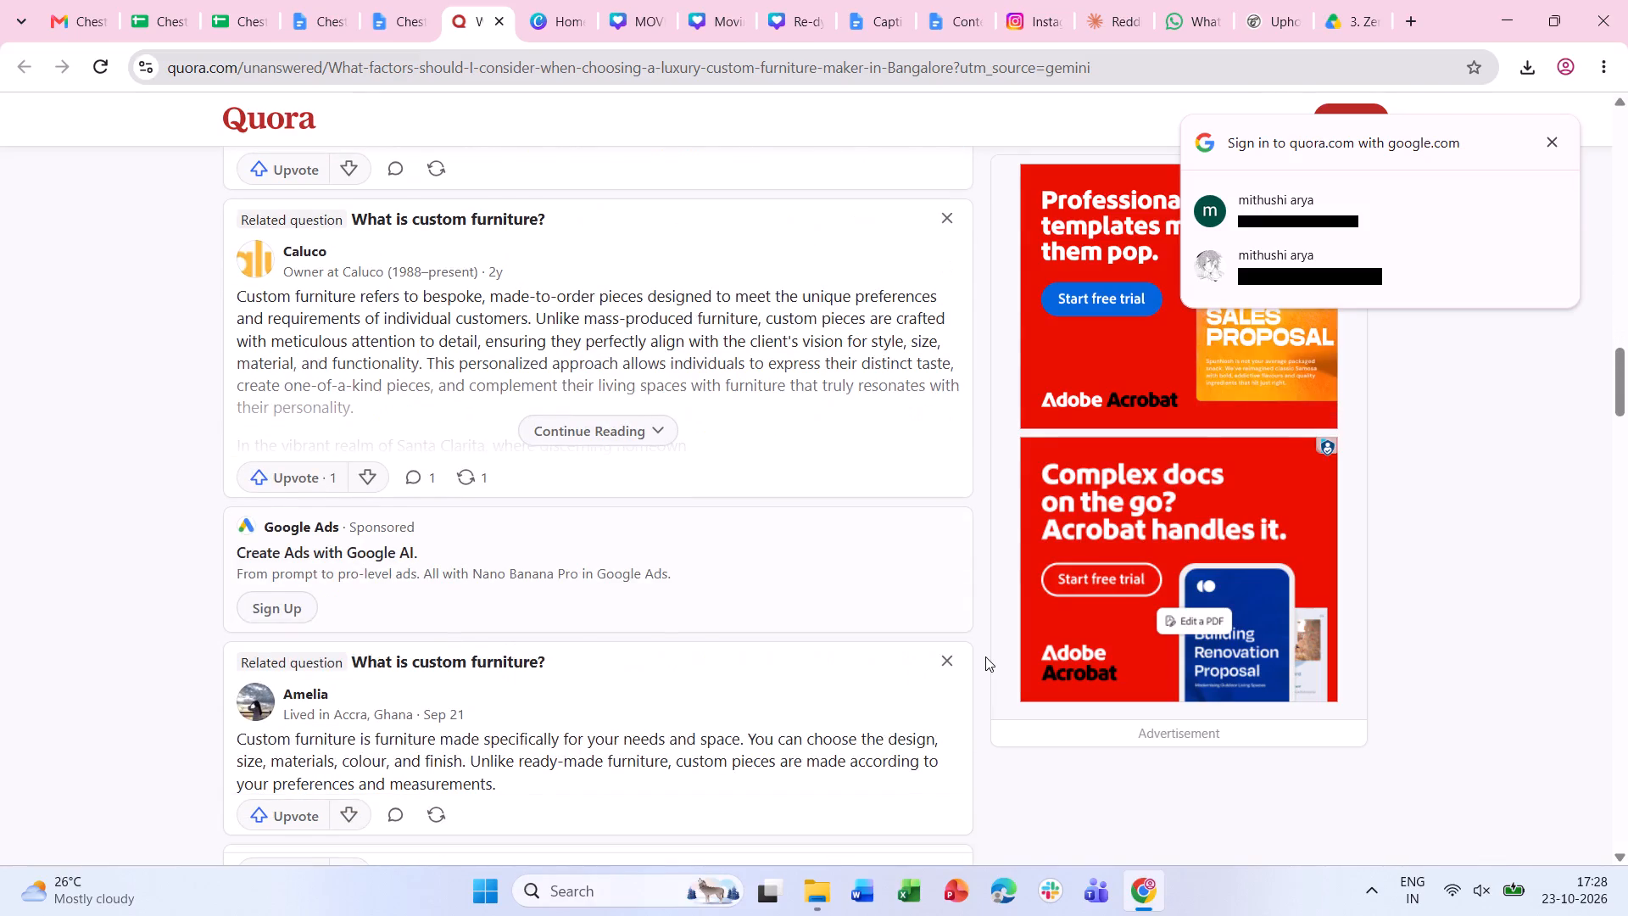
scroll(985, 656, down, 4)
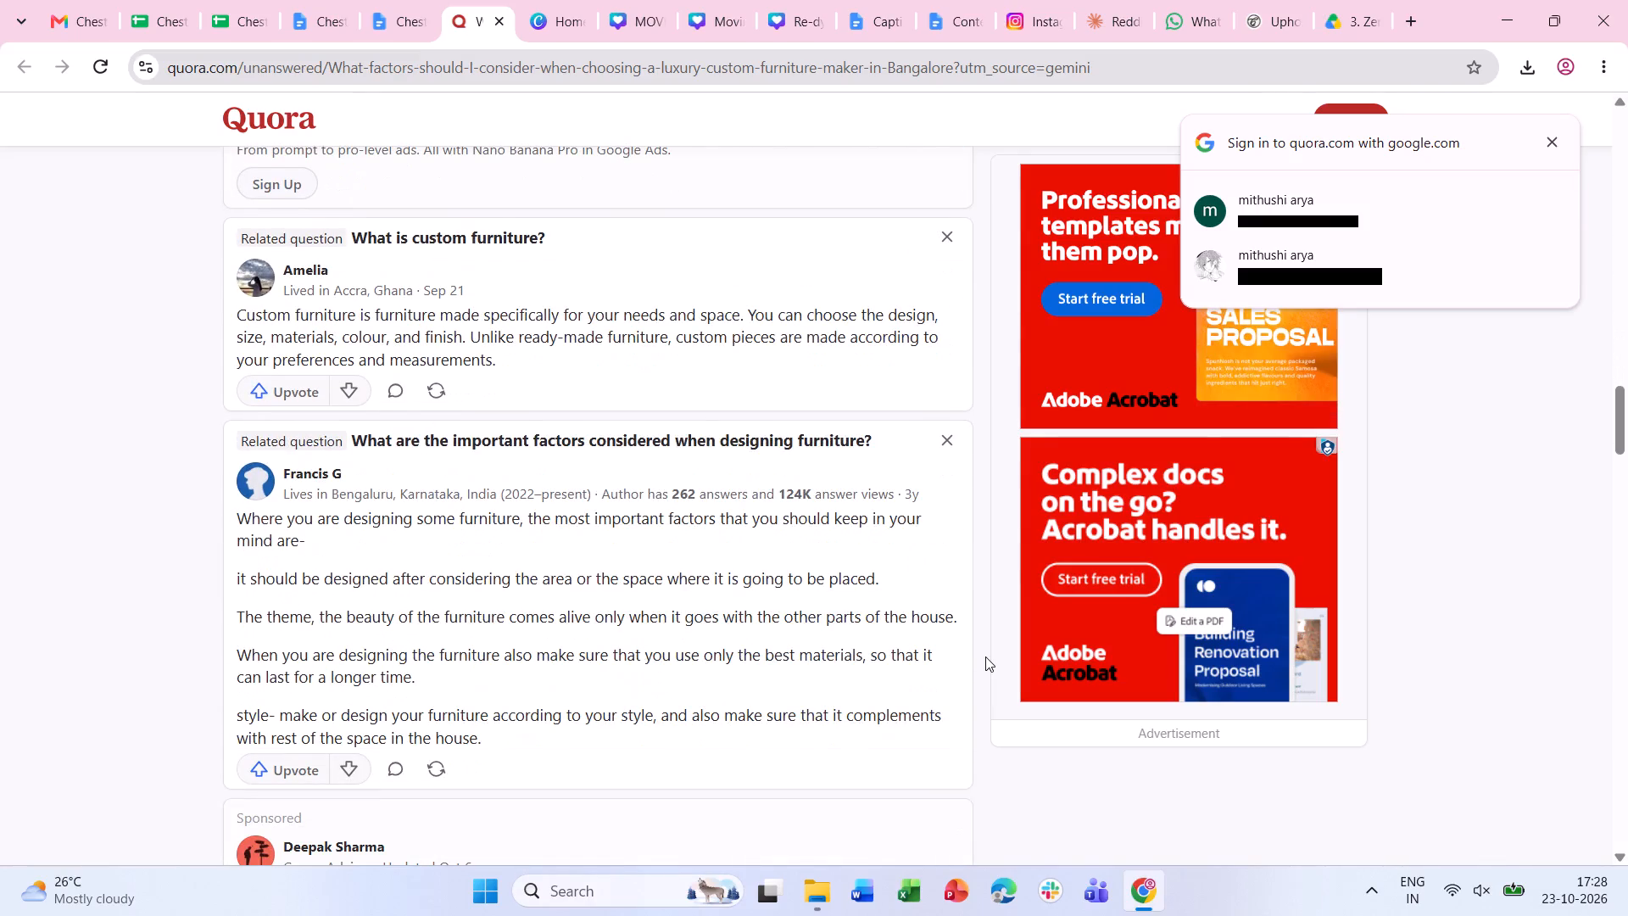
scroll(985, 656, up, 20)
scroll(985, 656, up, 4)
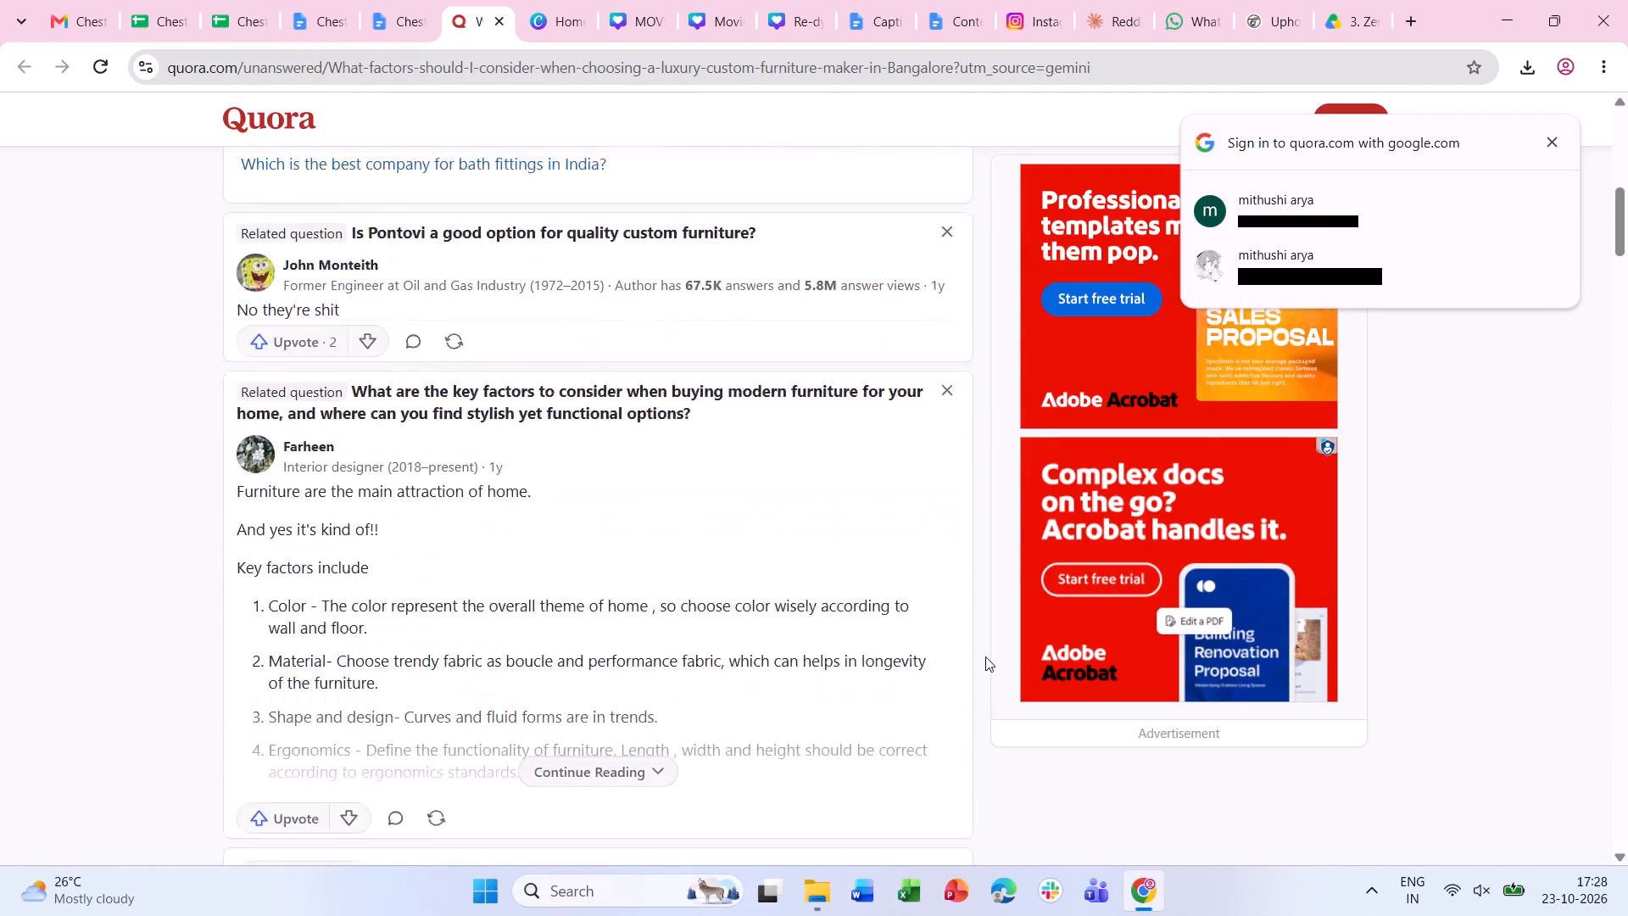
scroll(985, 656, up, 9)
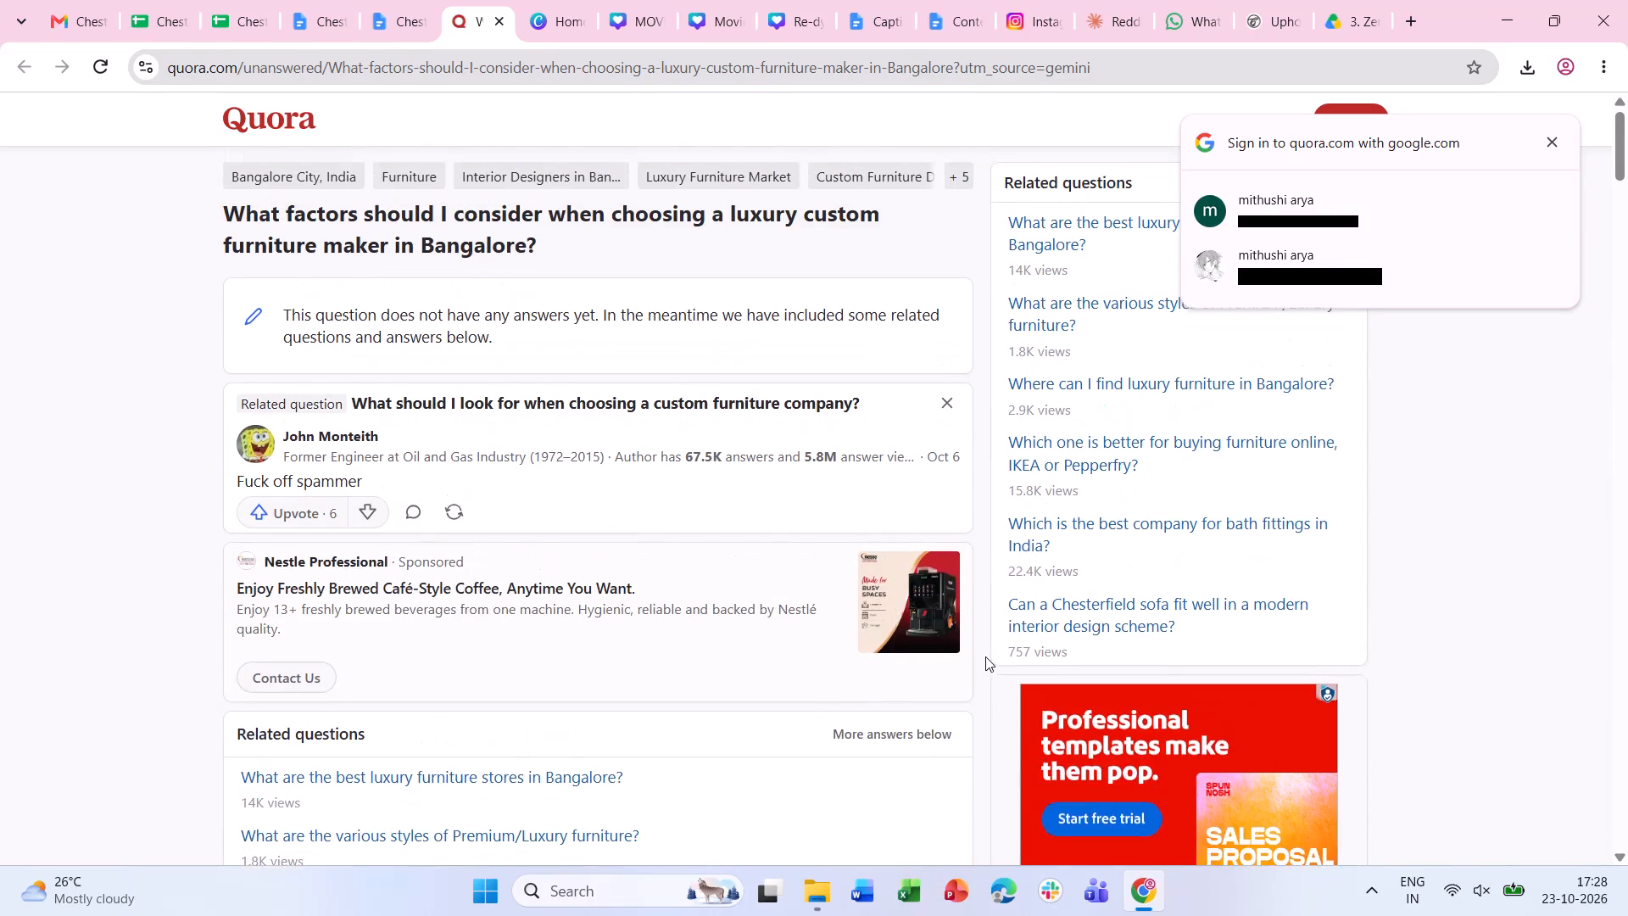
Open the related question "What should I look for when choosing a custom furniture company?".
click(697, 409)
click(653, 407)
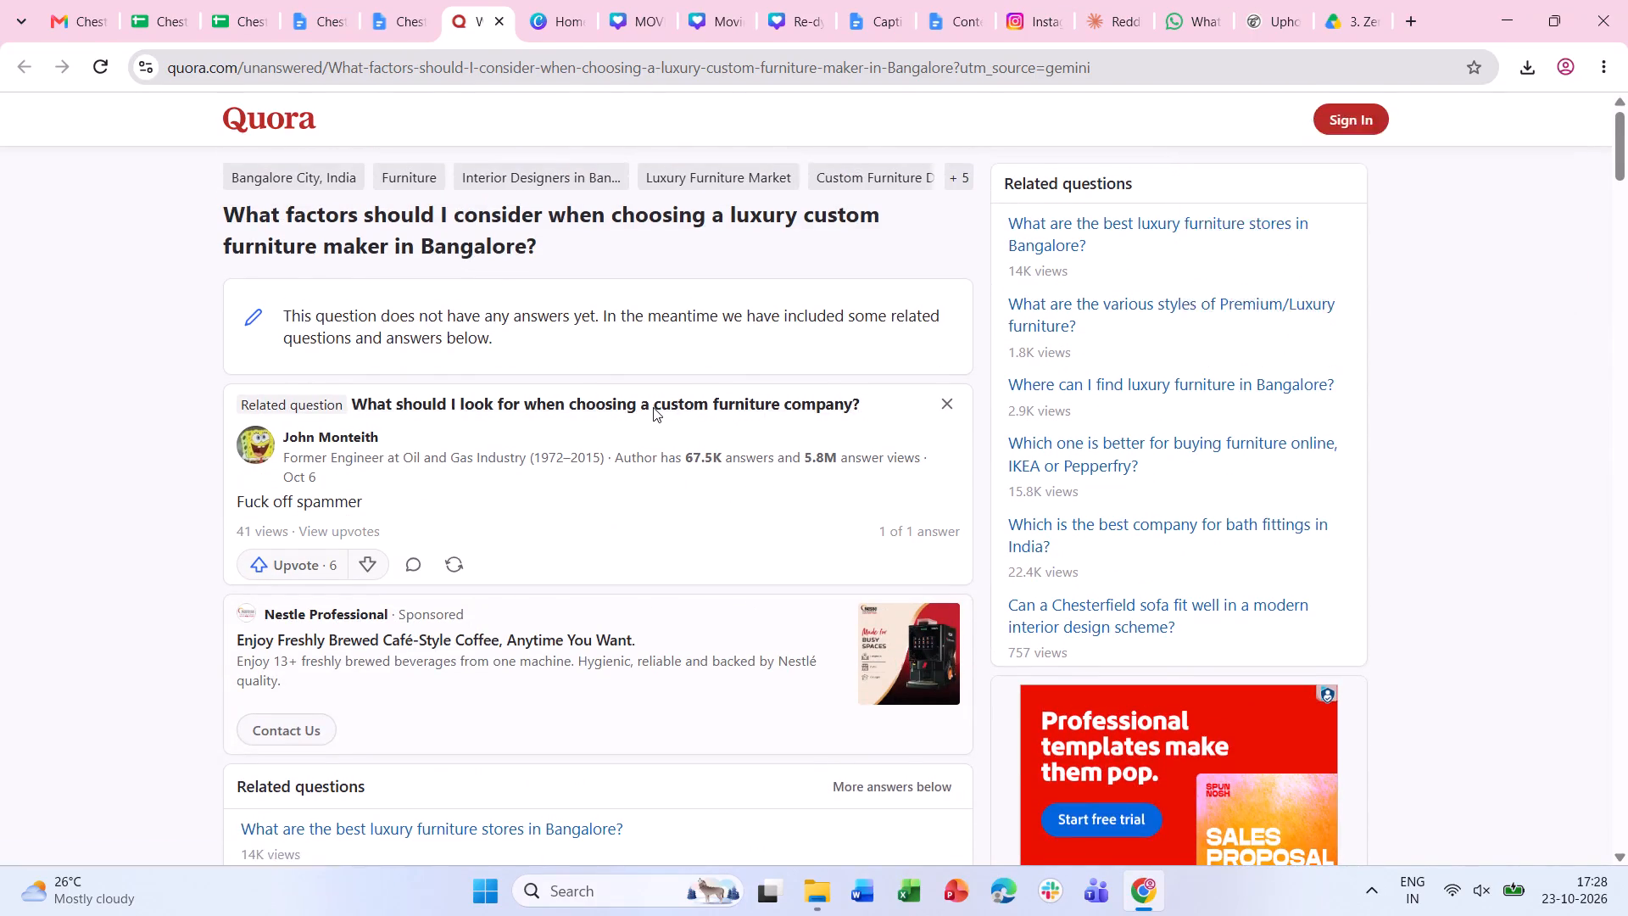
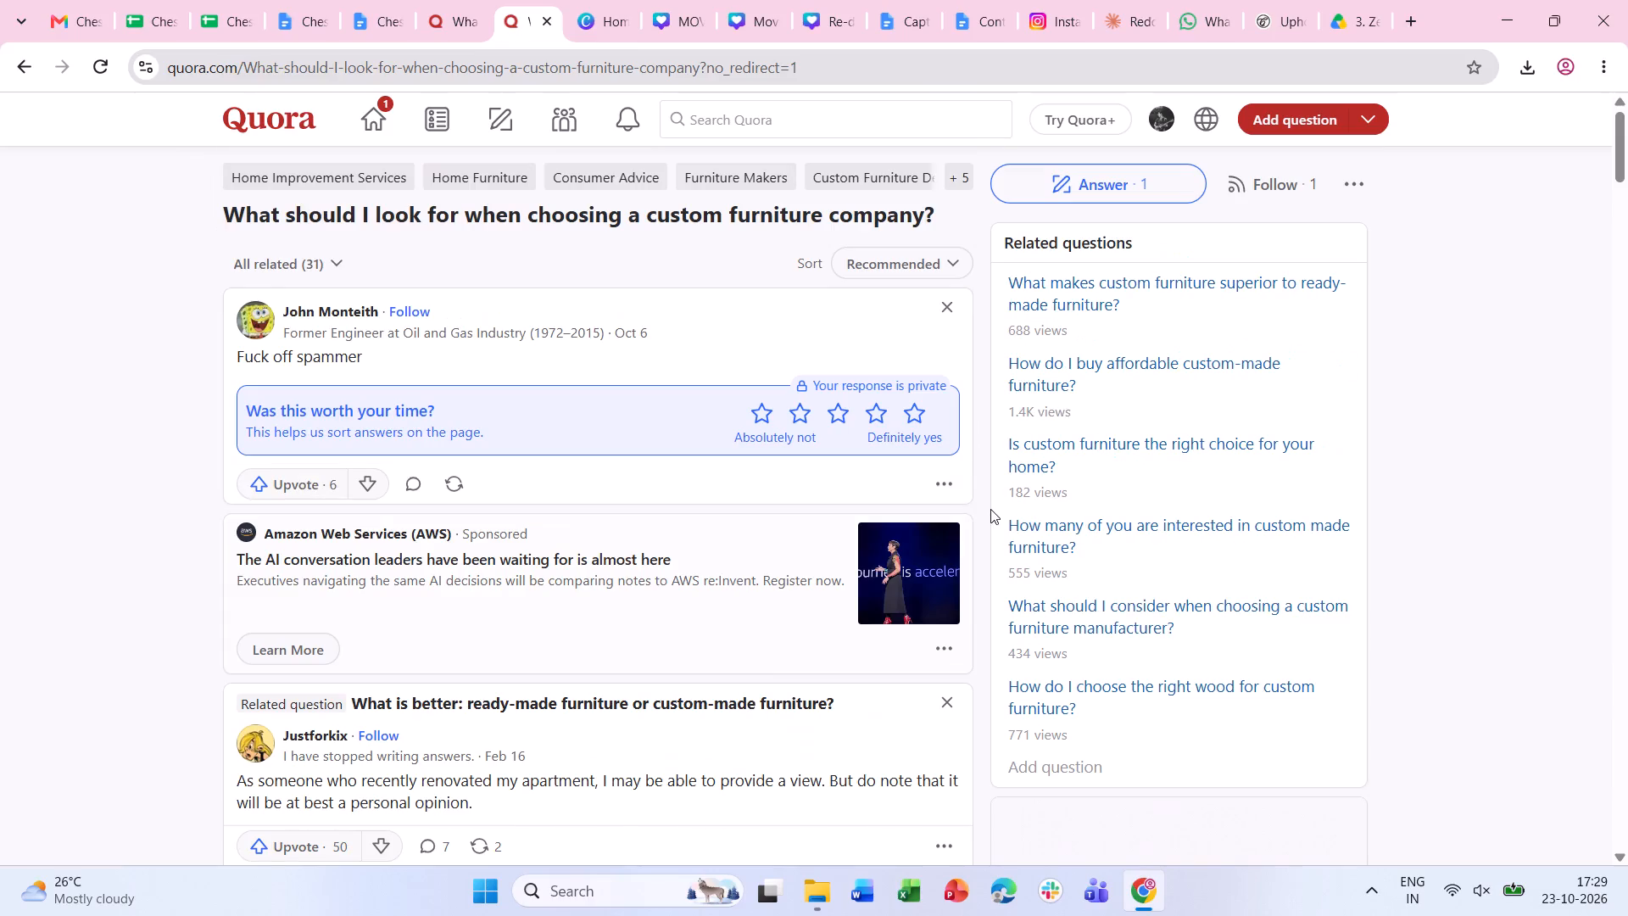
Filter the custom furniture company question to show only its direct answers, and close its page after checking them.
click(312, 271)
click(269, 349)
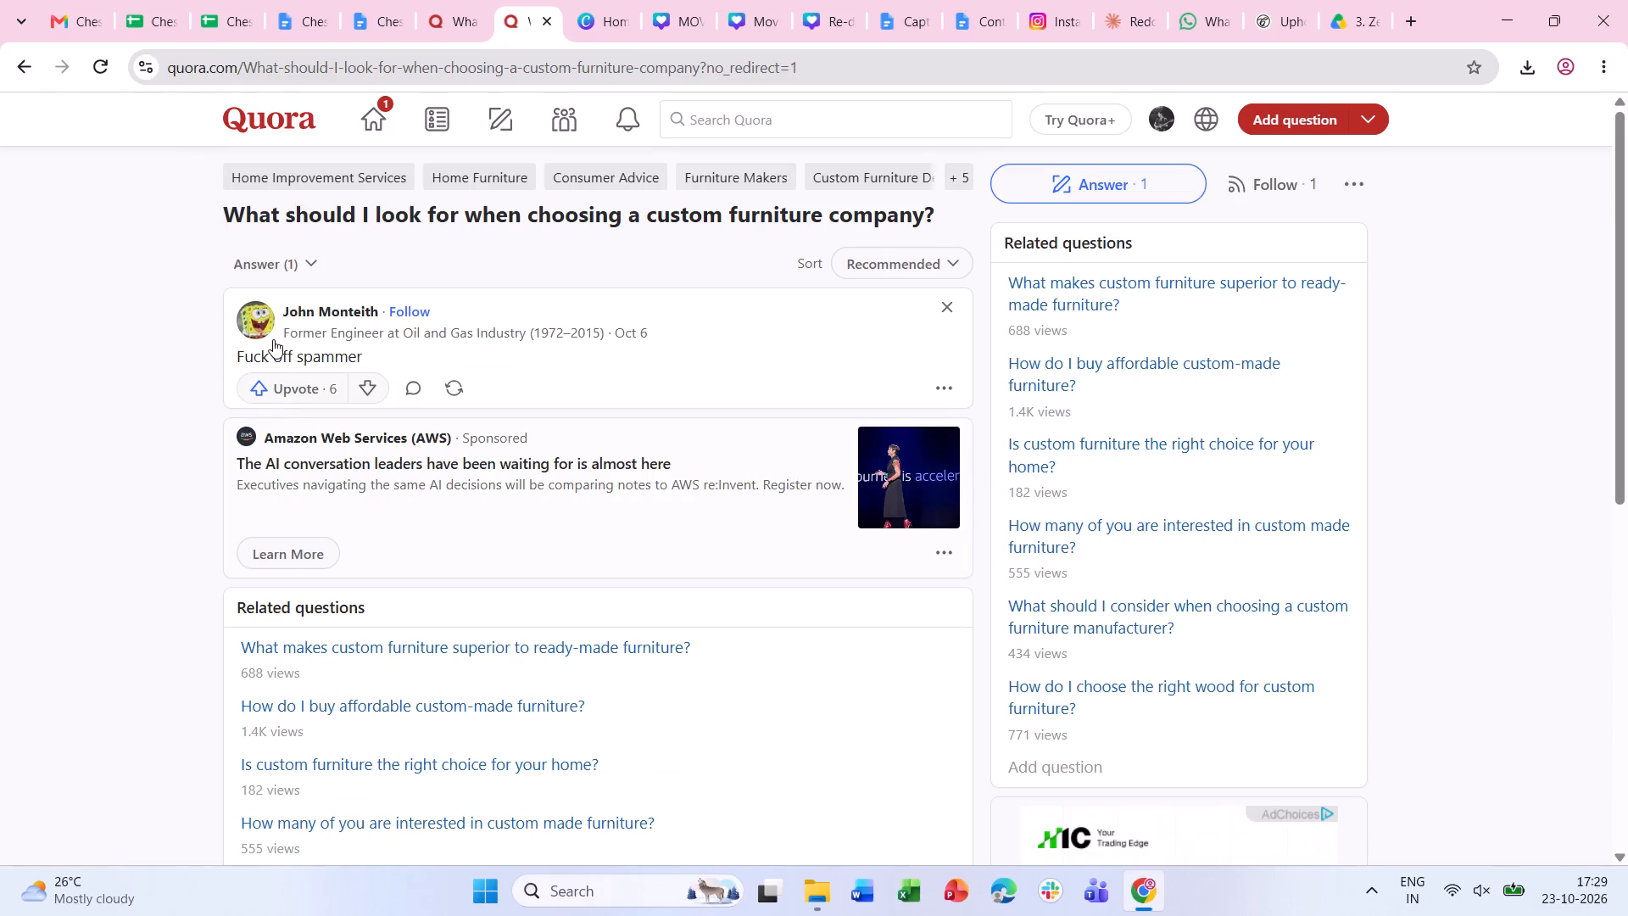
click(545, 21)
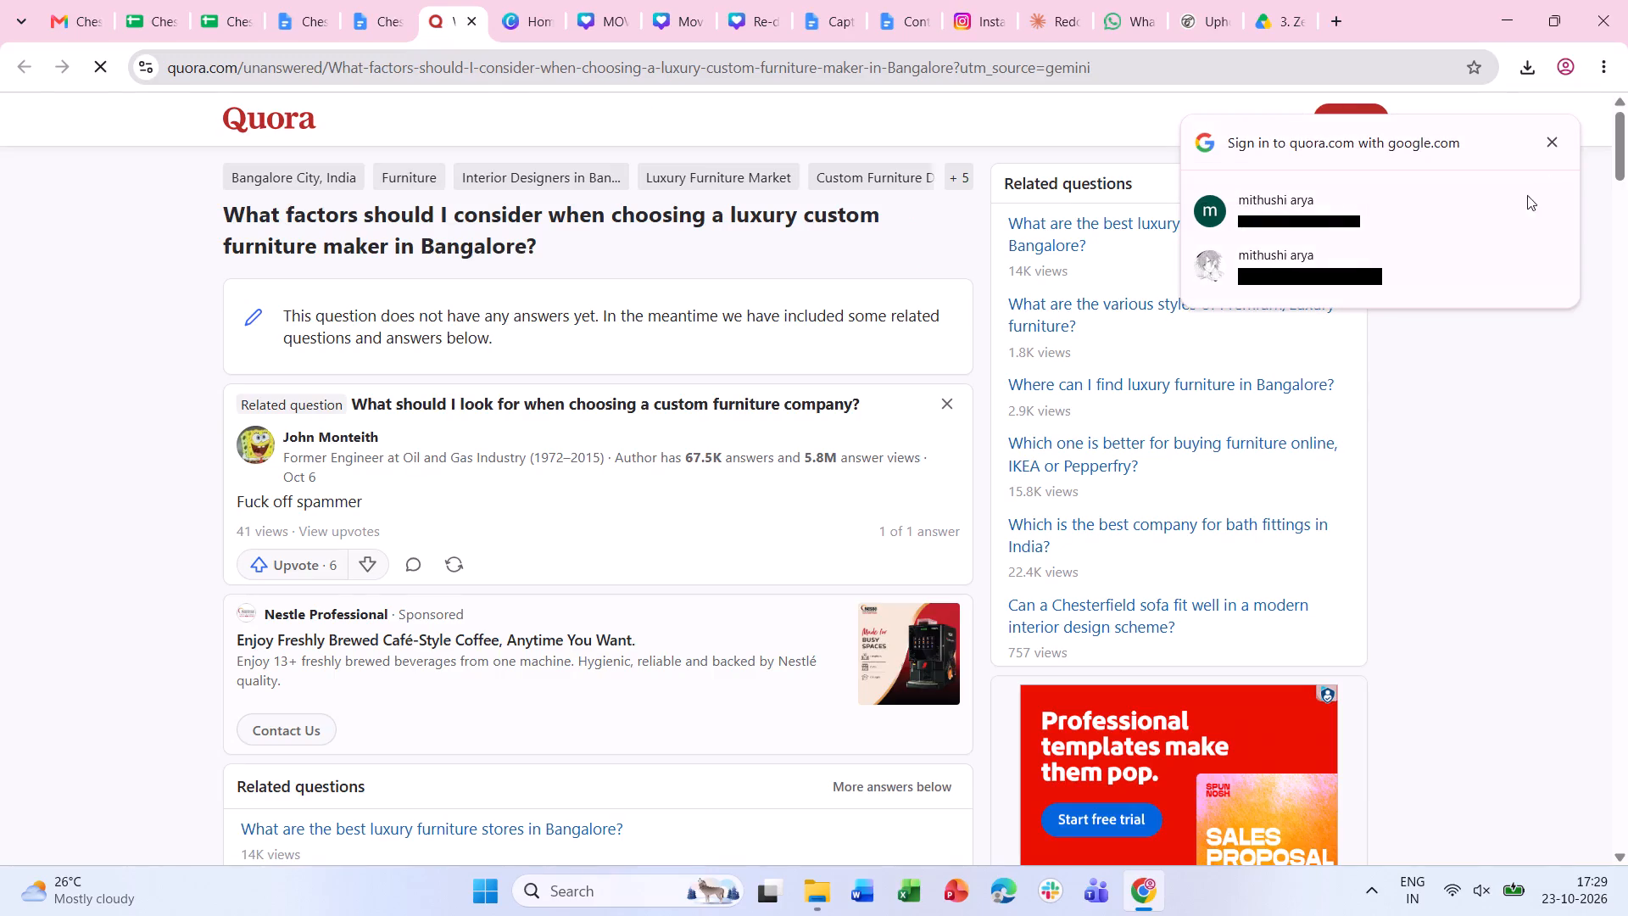
Dismiss the sign-in pop-up, return to the Quora answers document and discard the draft comment on answer 2.
click(1562, 143)
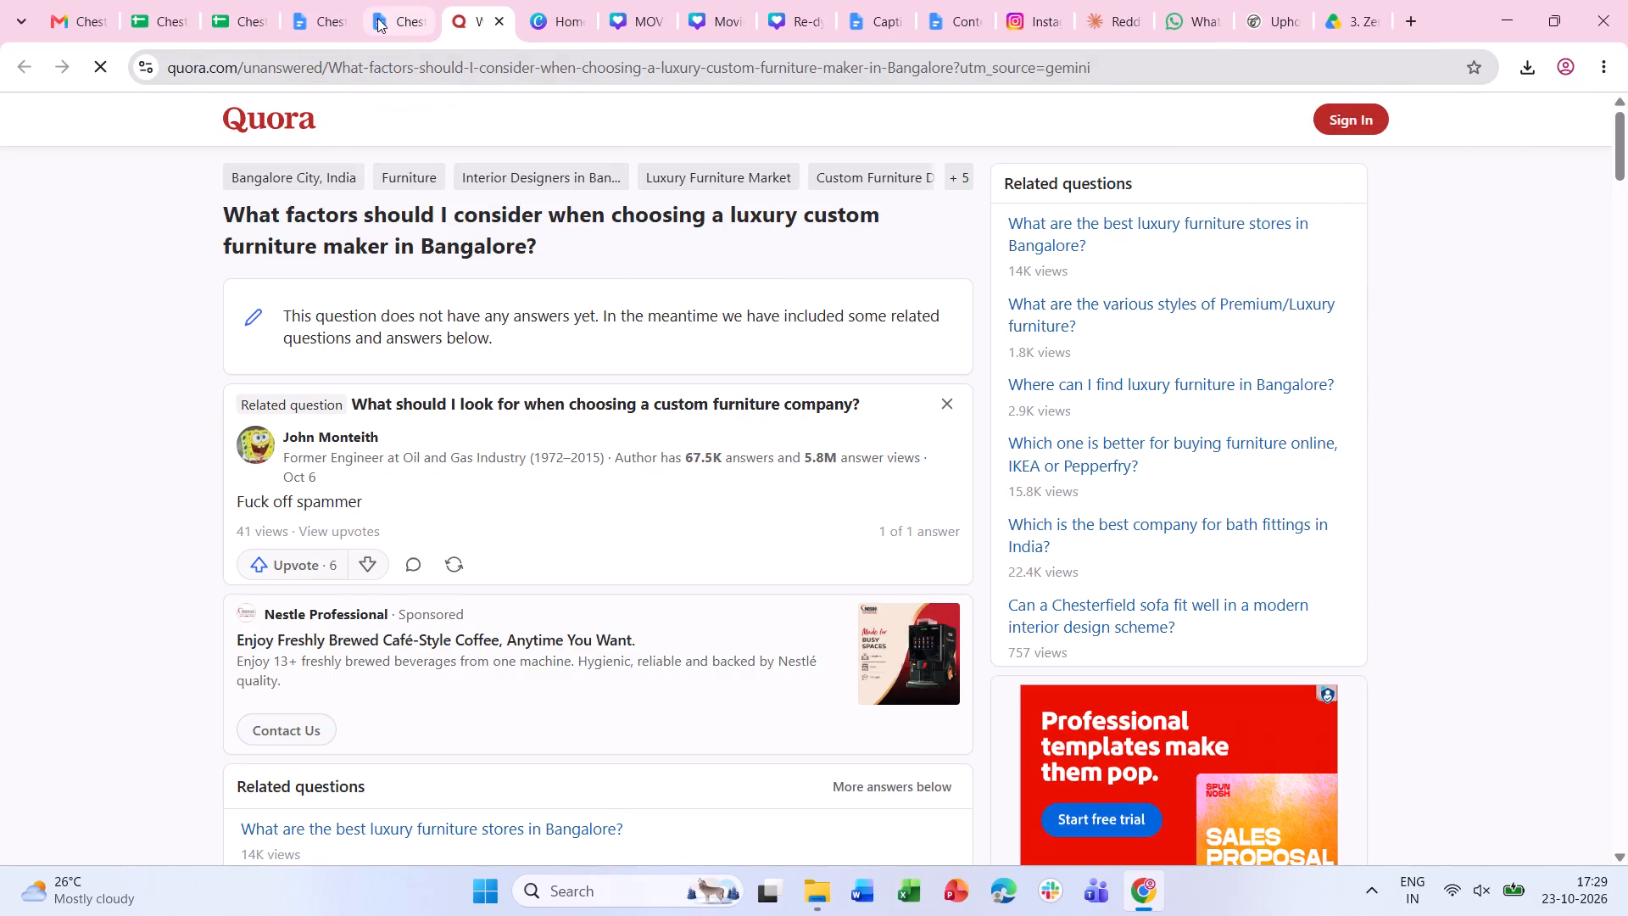
click(390, 16)
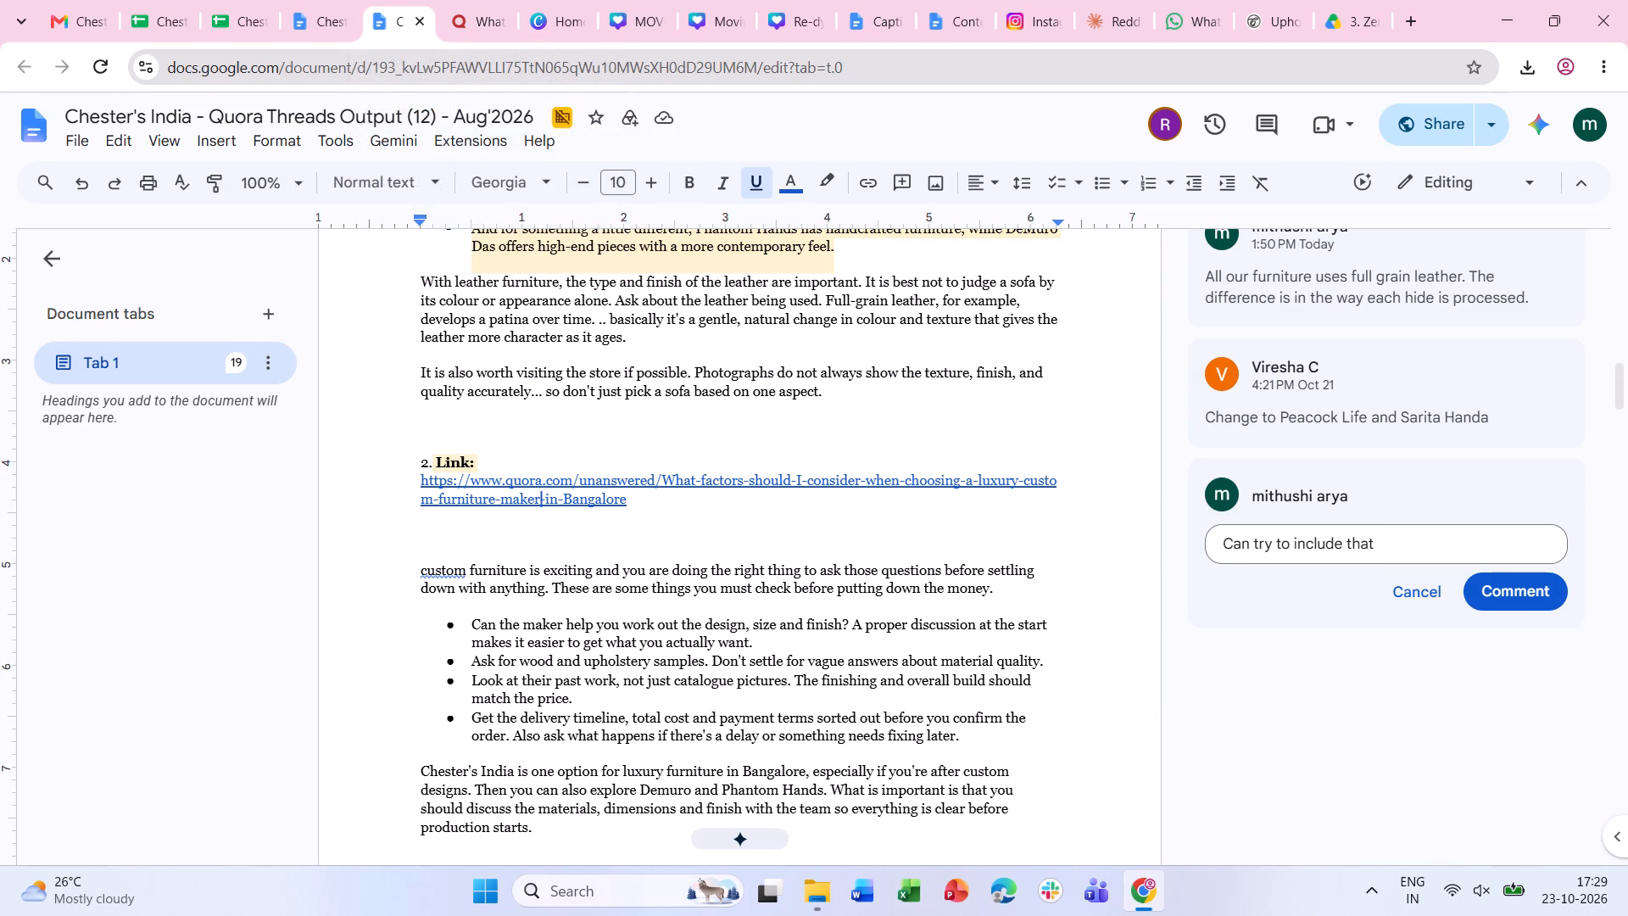
scroll(1049, 661, down, 1)
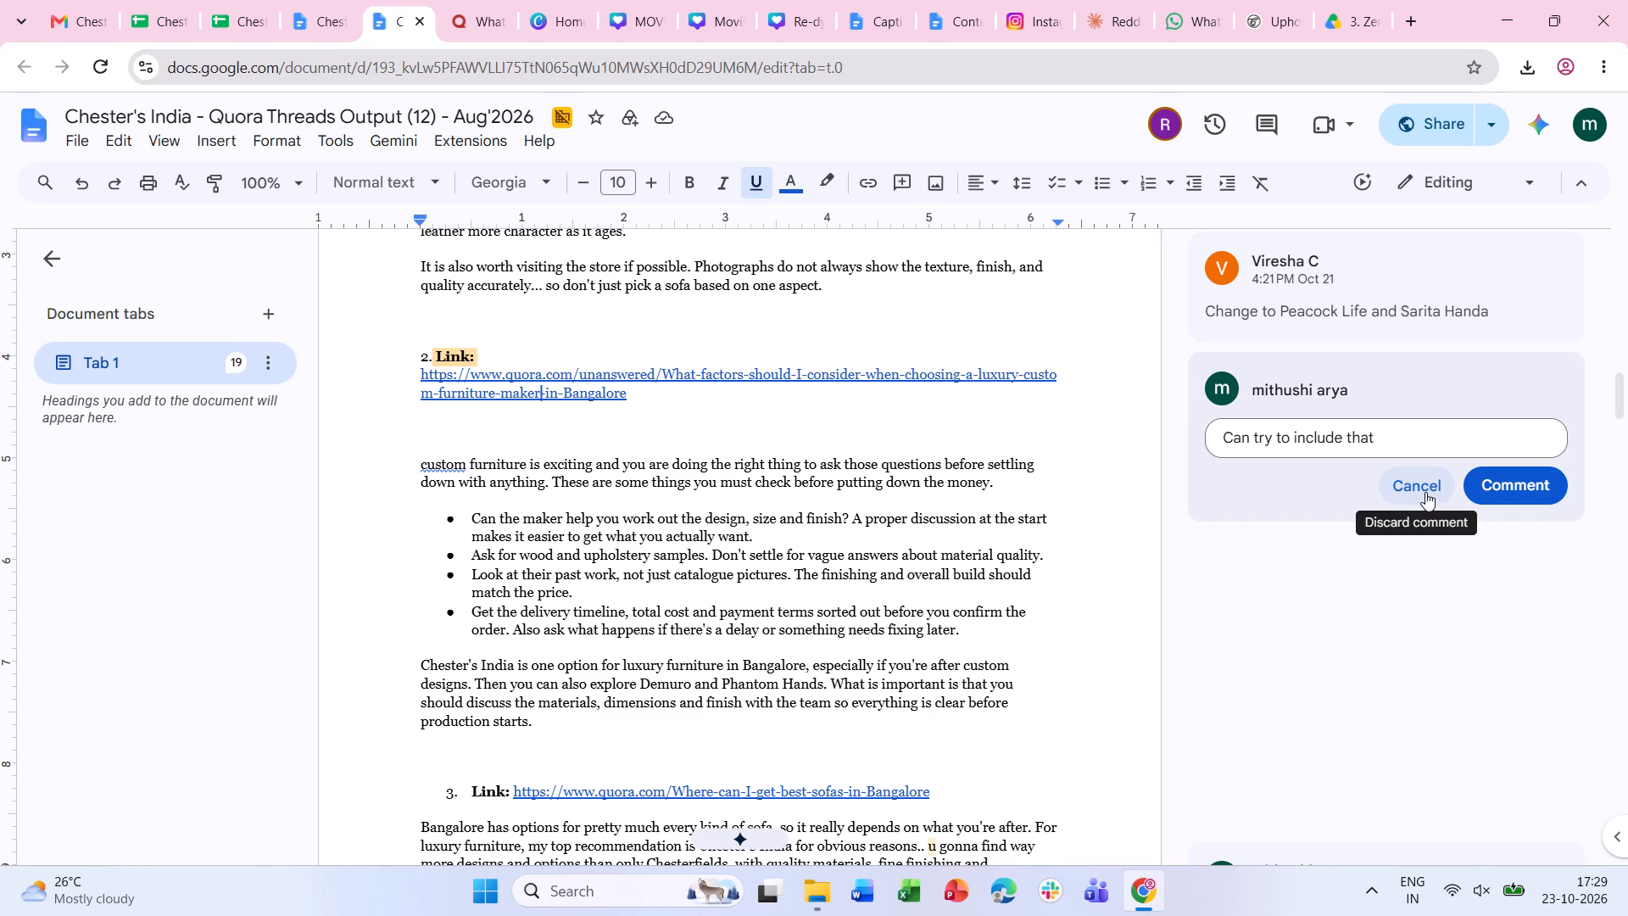
click(1425, 492)
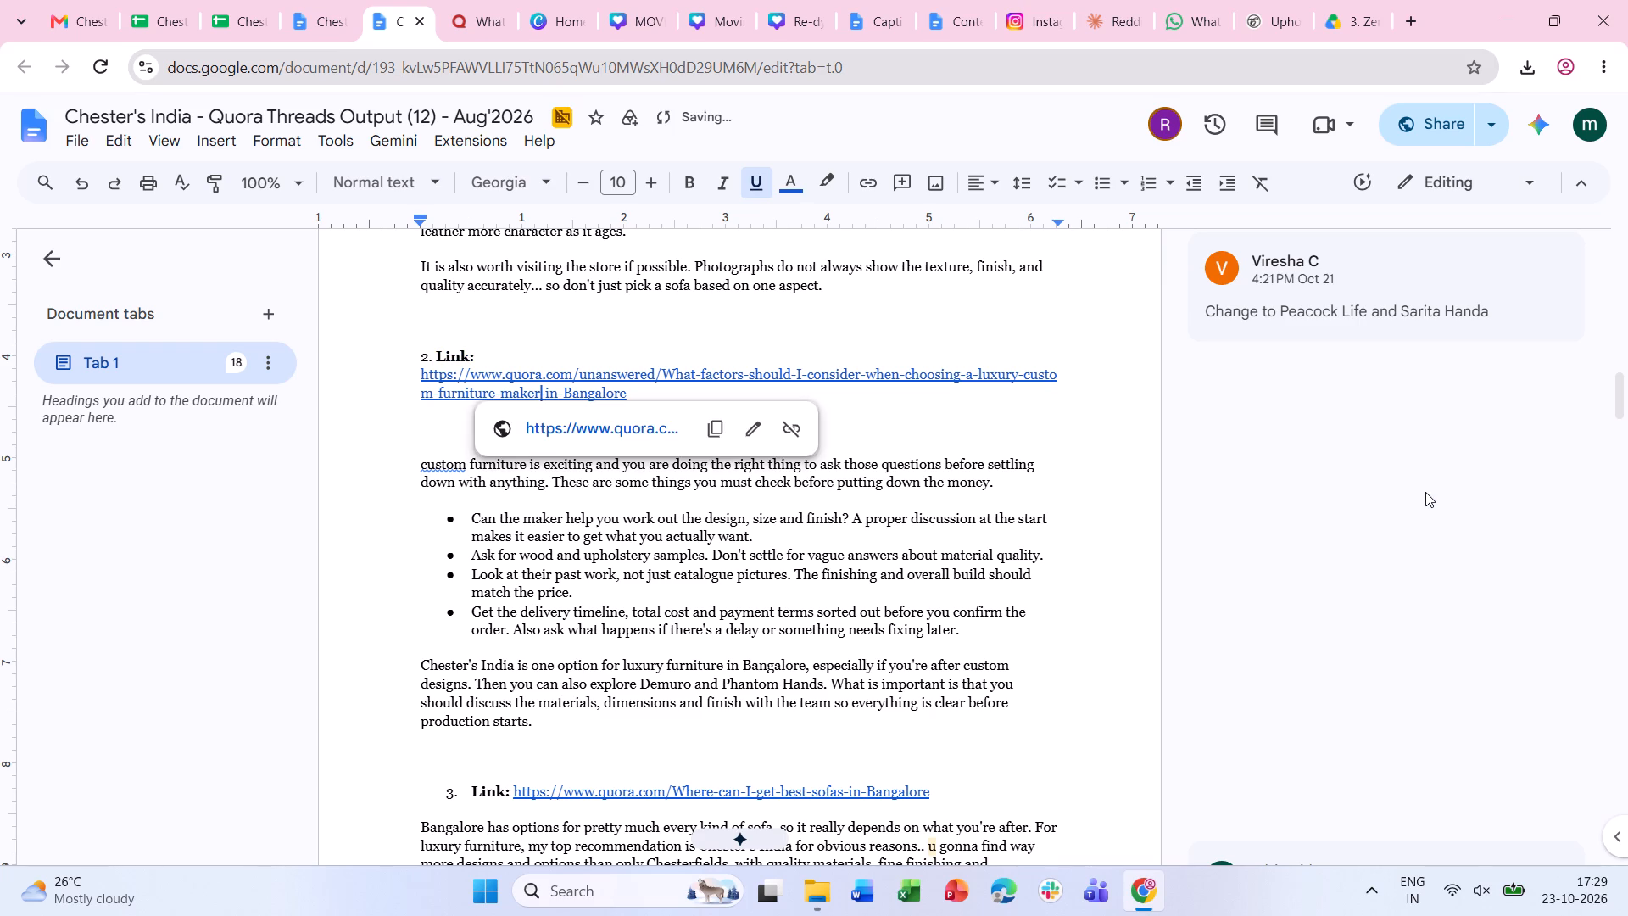
click(1392, 505)
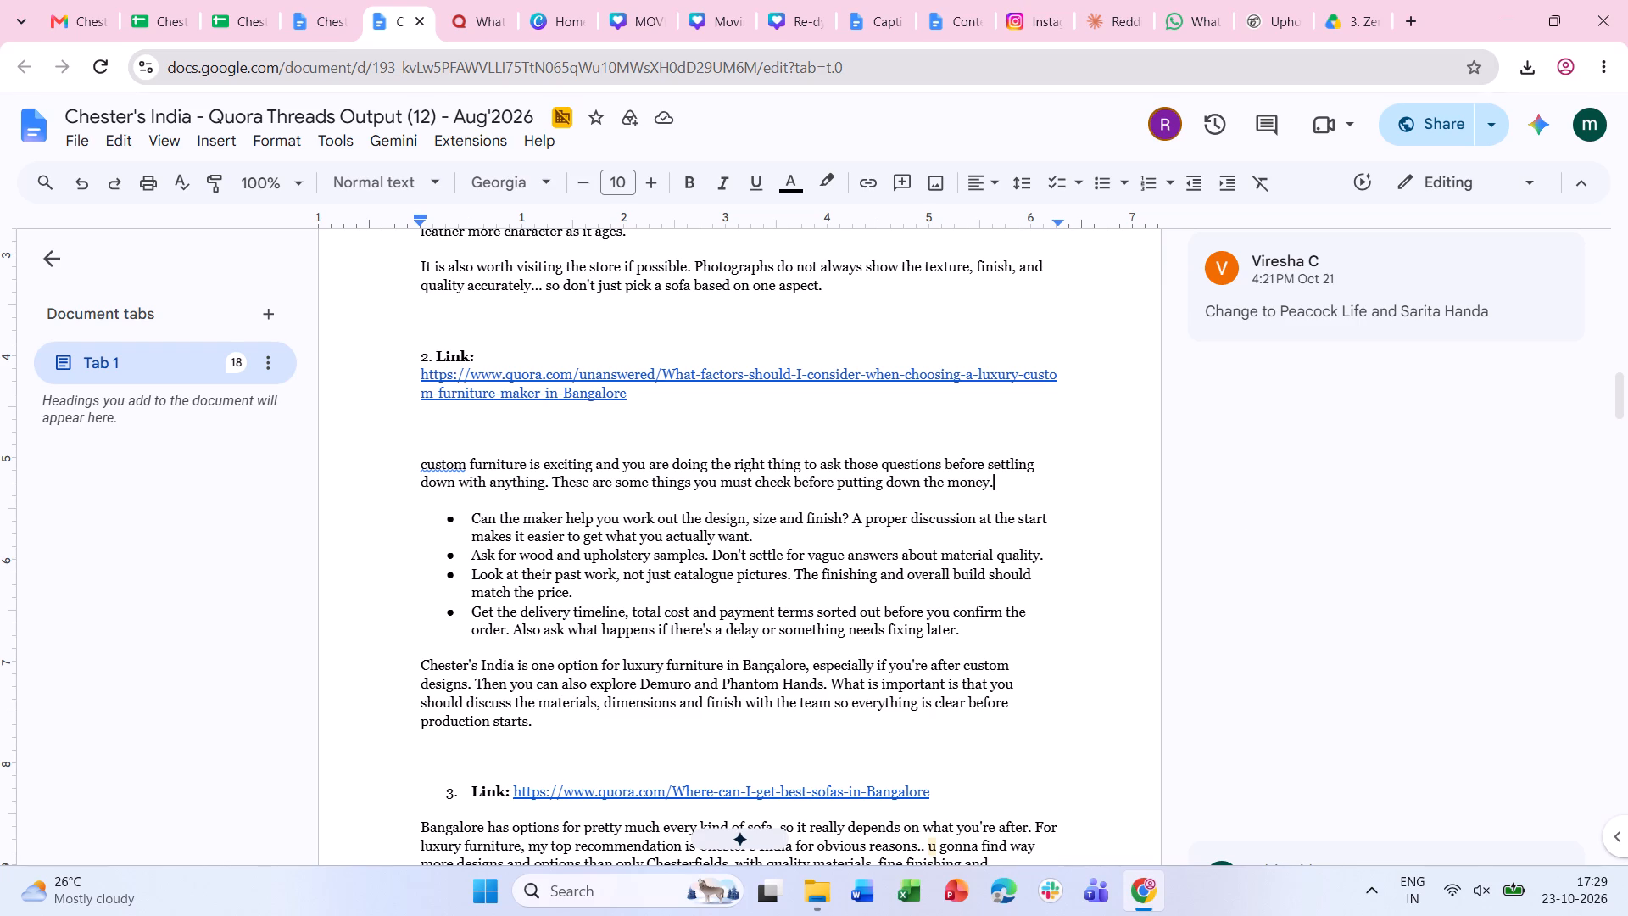
Add the comment "This is fine" on answer 2's "Link:" label.
drag(434, 356, 482, 357)
click(906, 178)
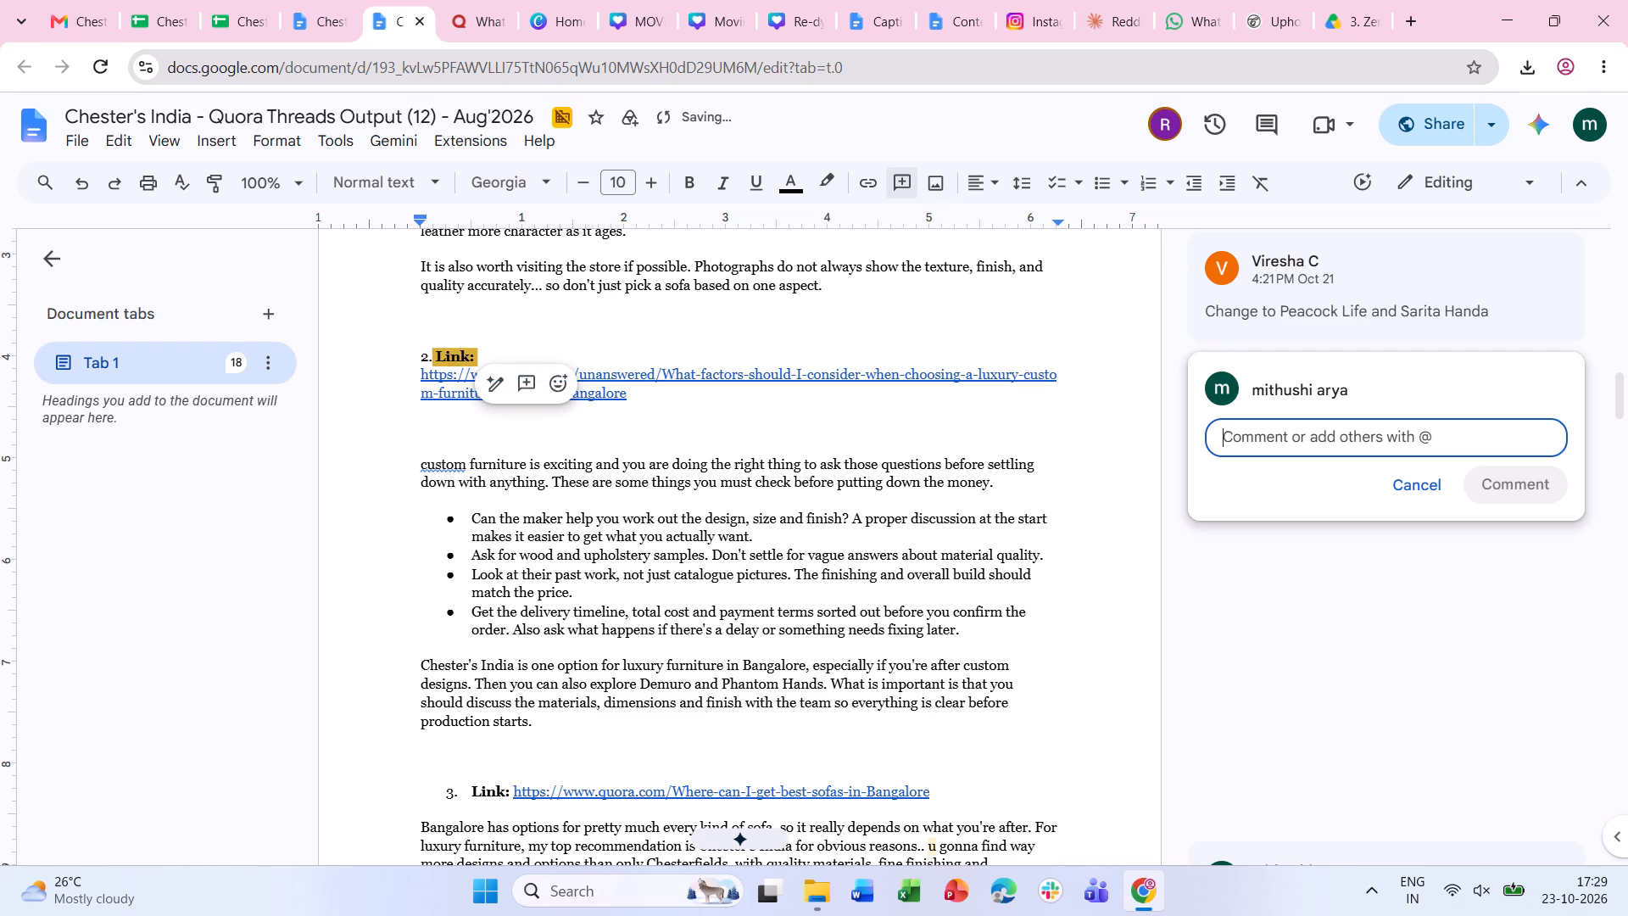
text(This is fine)
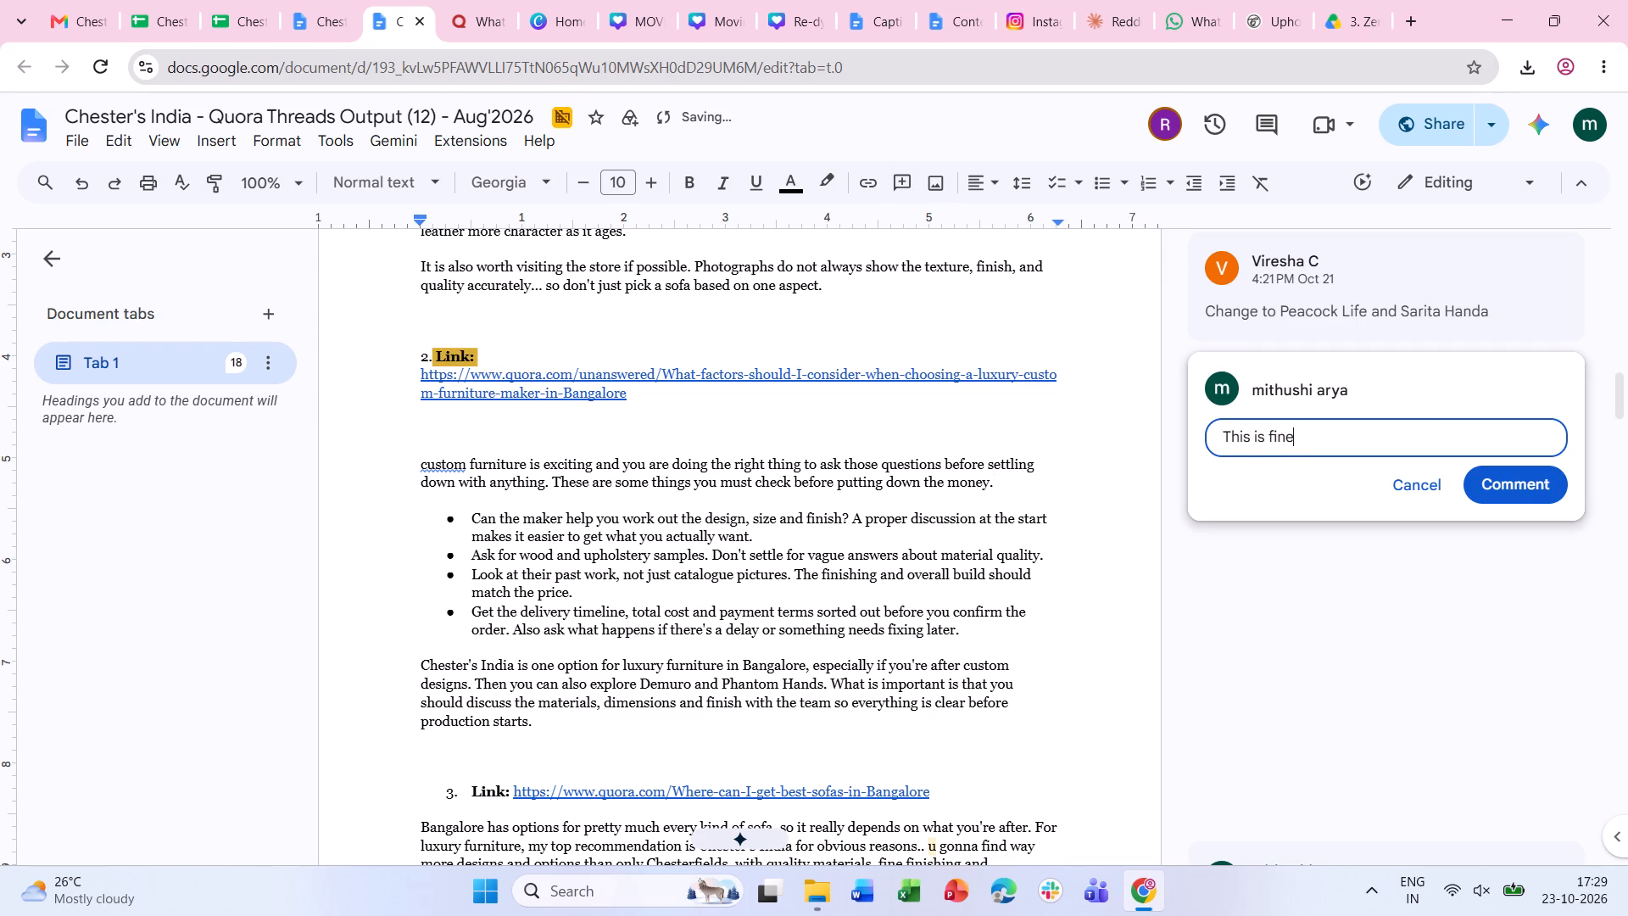
click(1484, 480)
click(1453, 554)
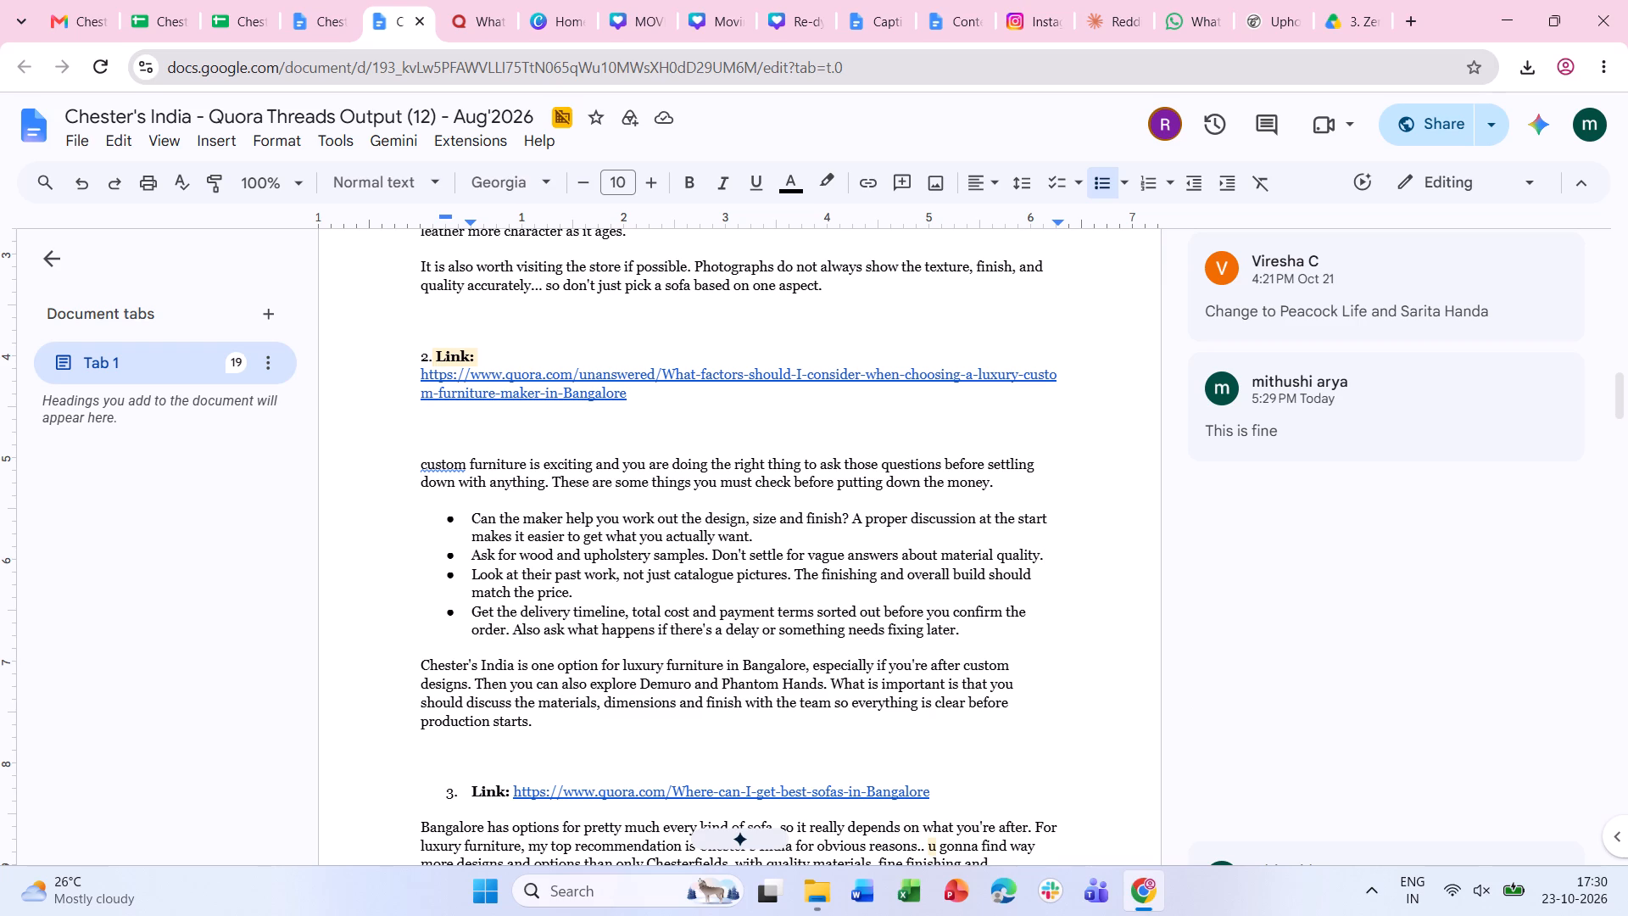
Re-read answers 1 to 3 of the Quora document together with their feedback comments.
scroll(1120, 705, down, 2)
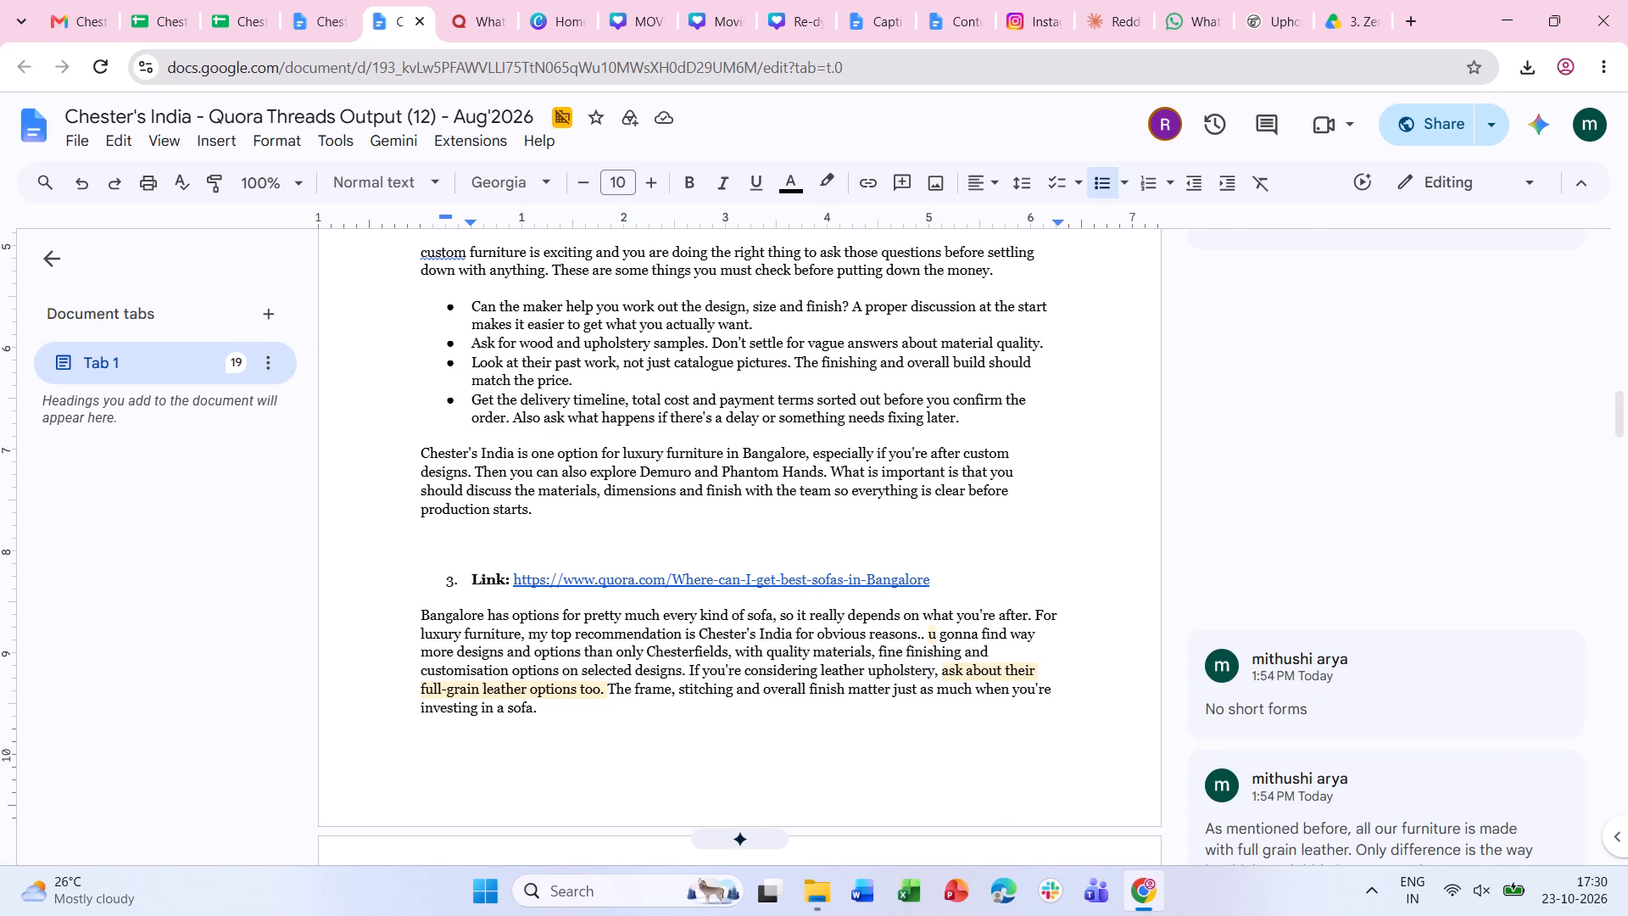
scroll(1111, 692, up, 7)
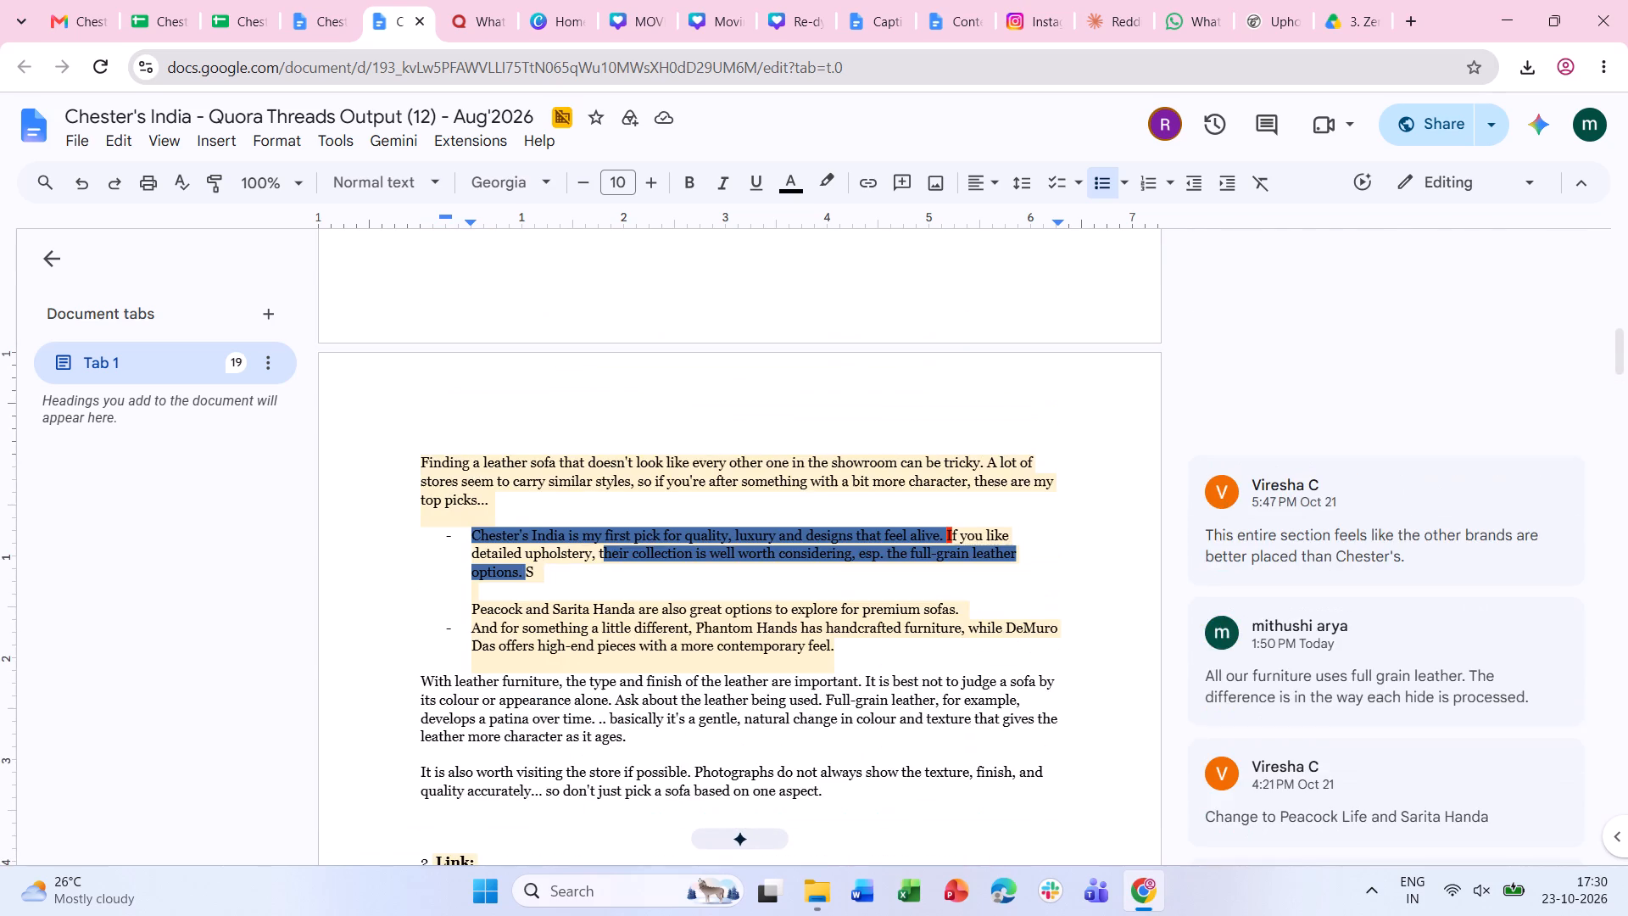
scroll(1111, 692, up, 3)
scroll(1111, 692, down, 4)
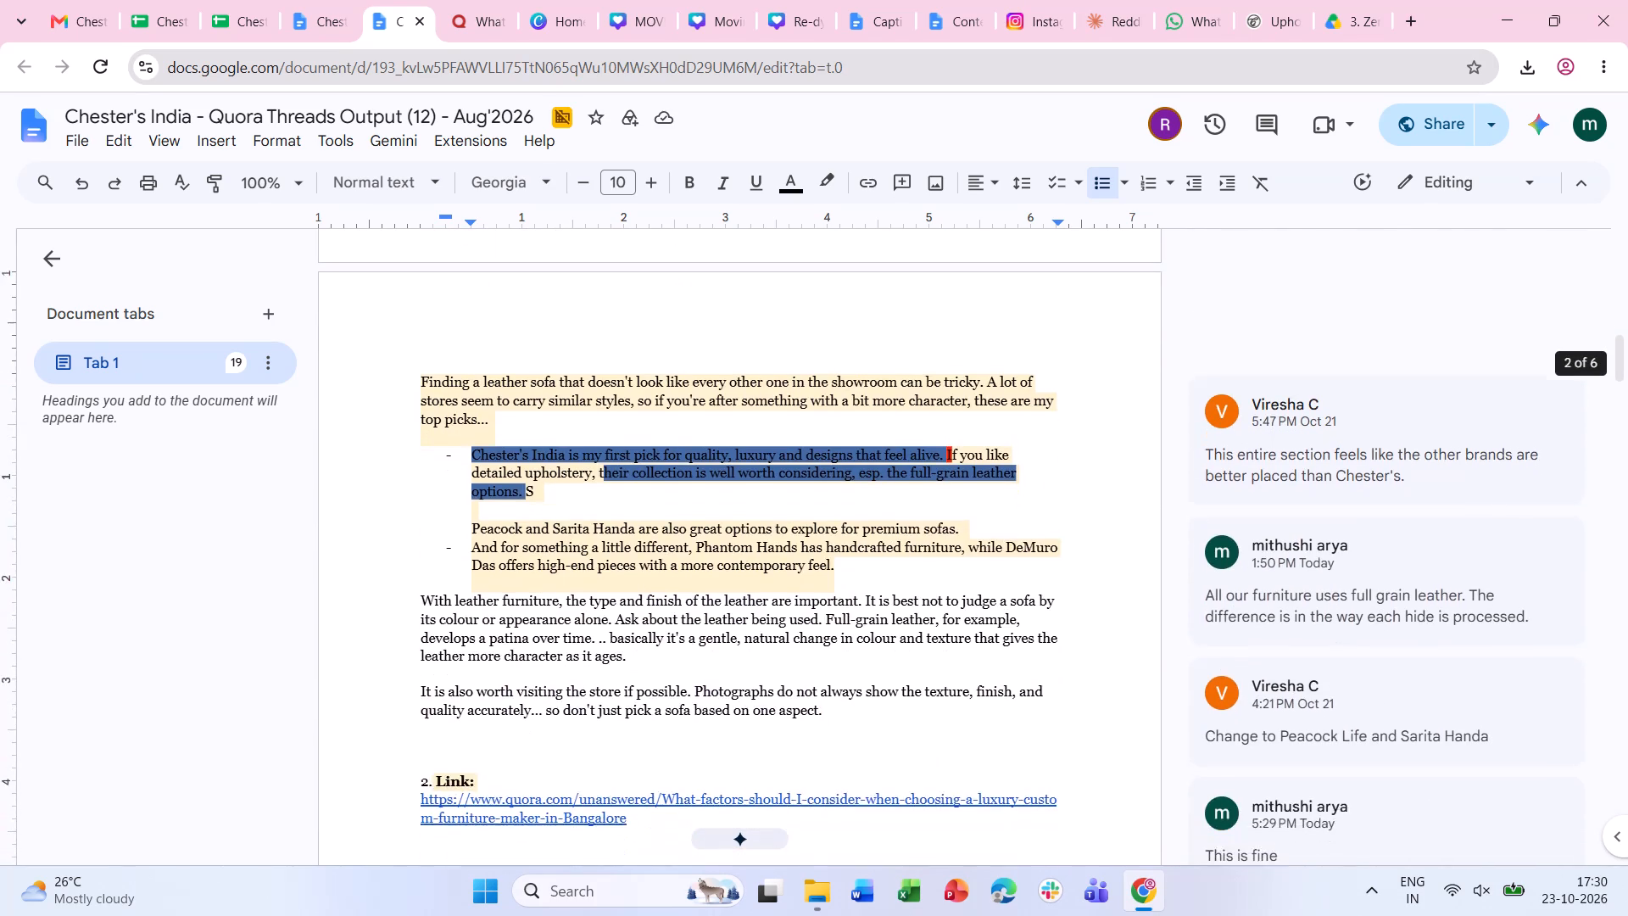
scroll(1111, 692, down, 1)
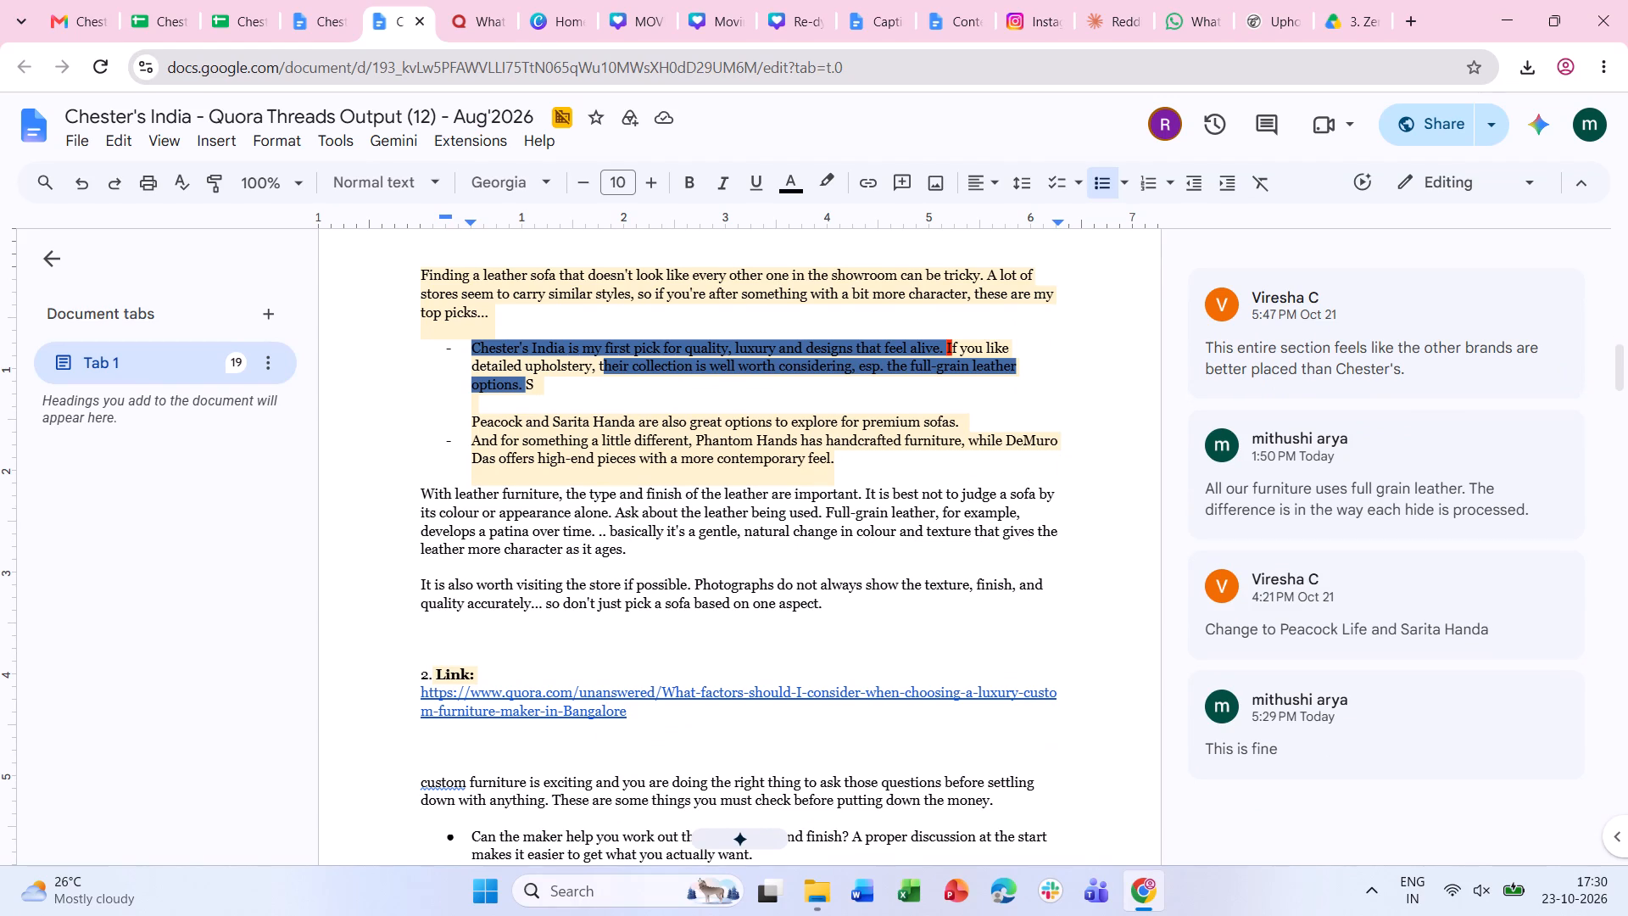
scroll(1111, 669, down, 5)
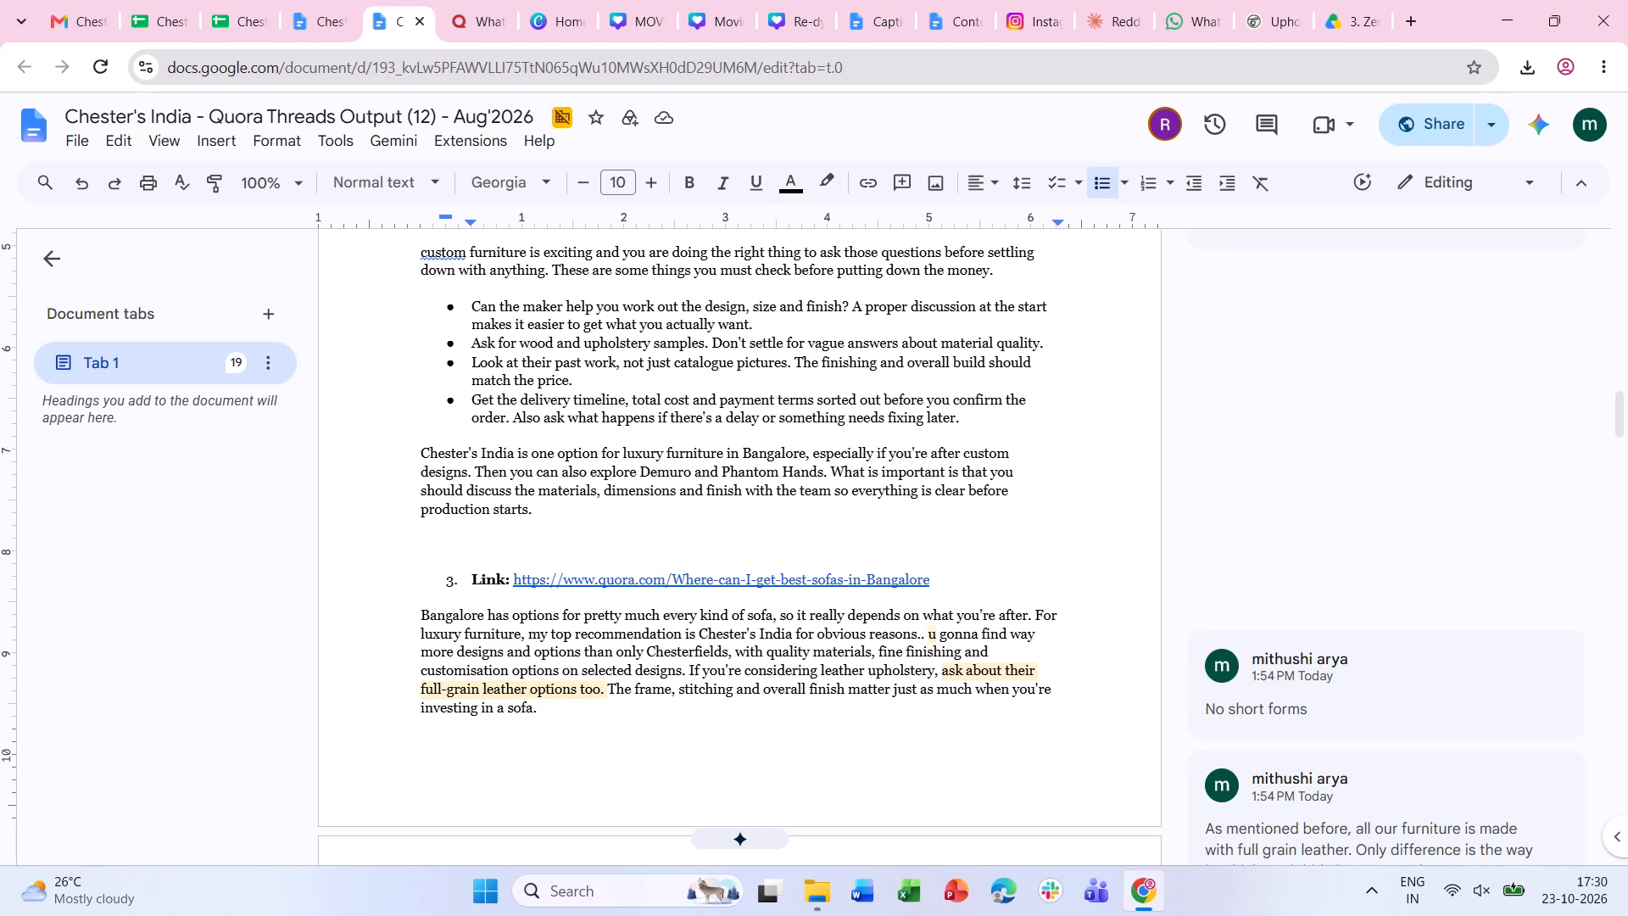
Review answers 3 to 5, checking the brand mentions against the competitor-brand and short-form comments.
scroll(1111, 669, down, 4)
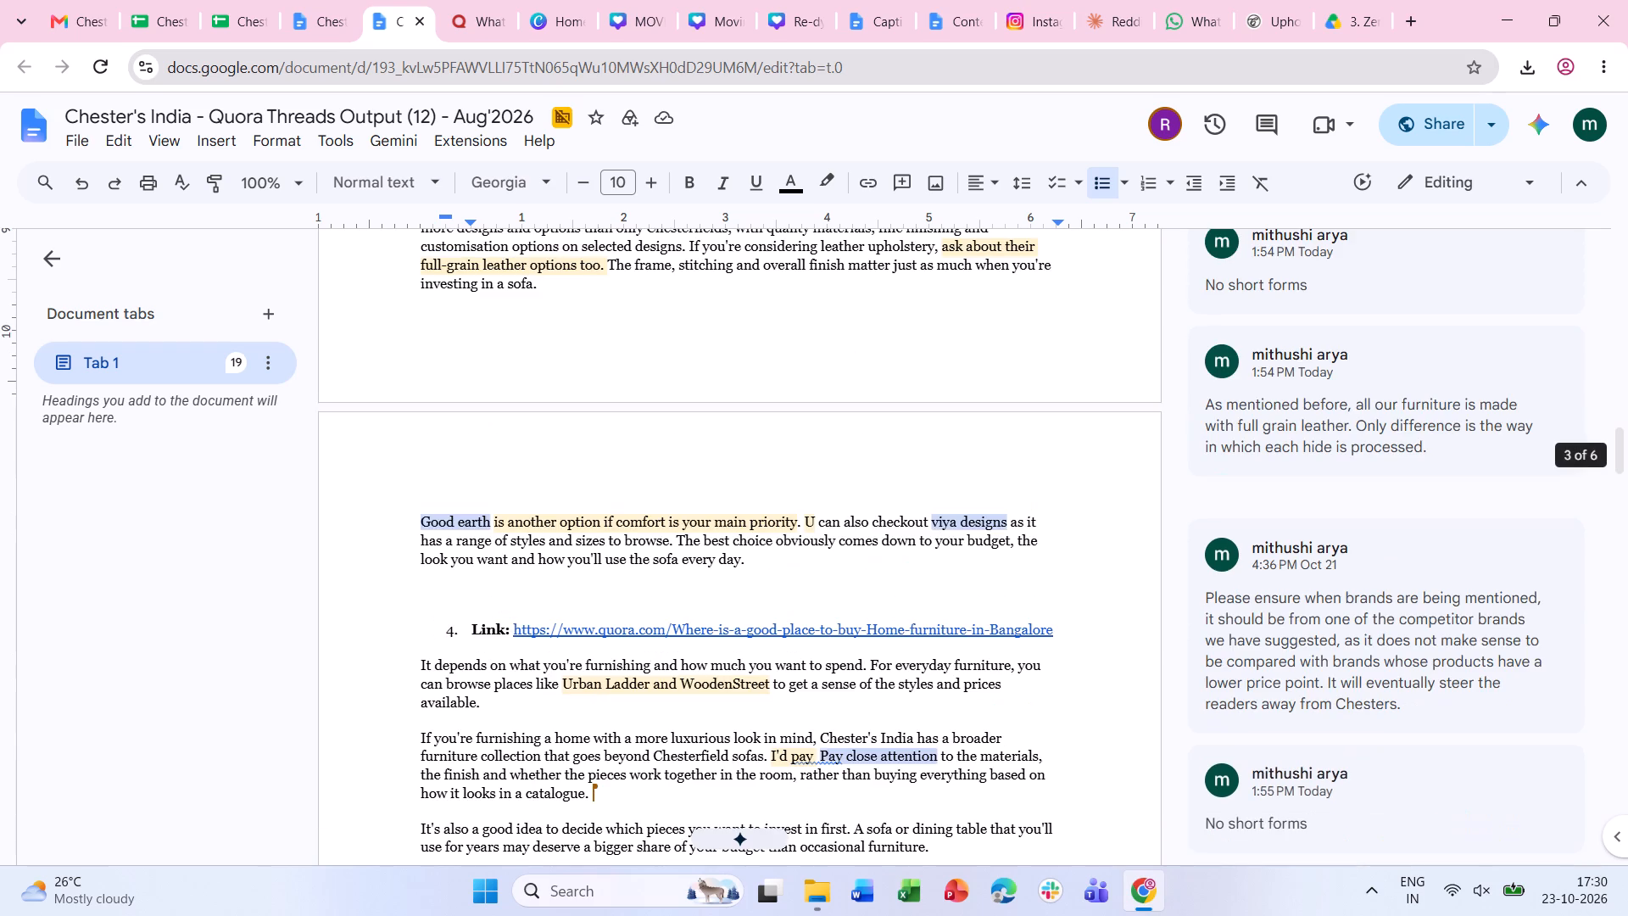
scroll(1111, 669, up, 2)
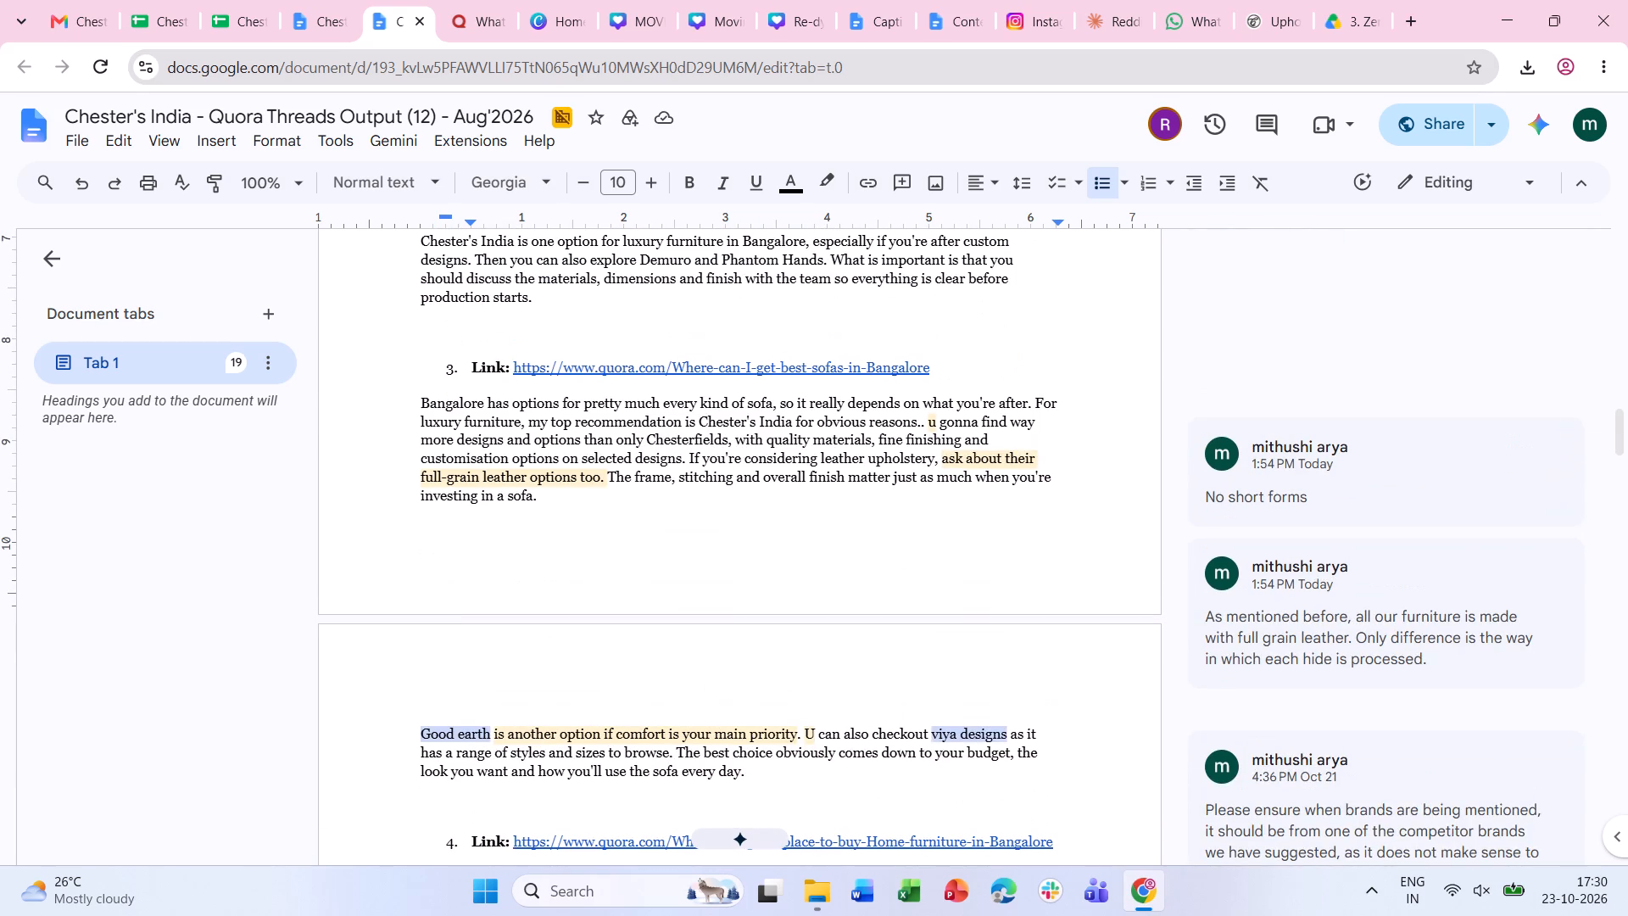
scroll(1111, 669, down, 1)
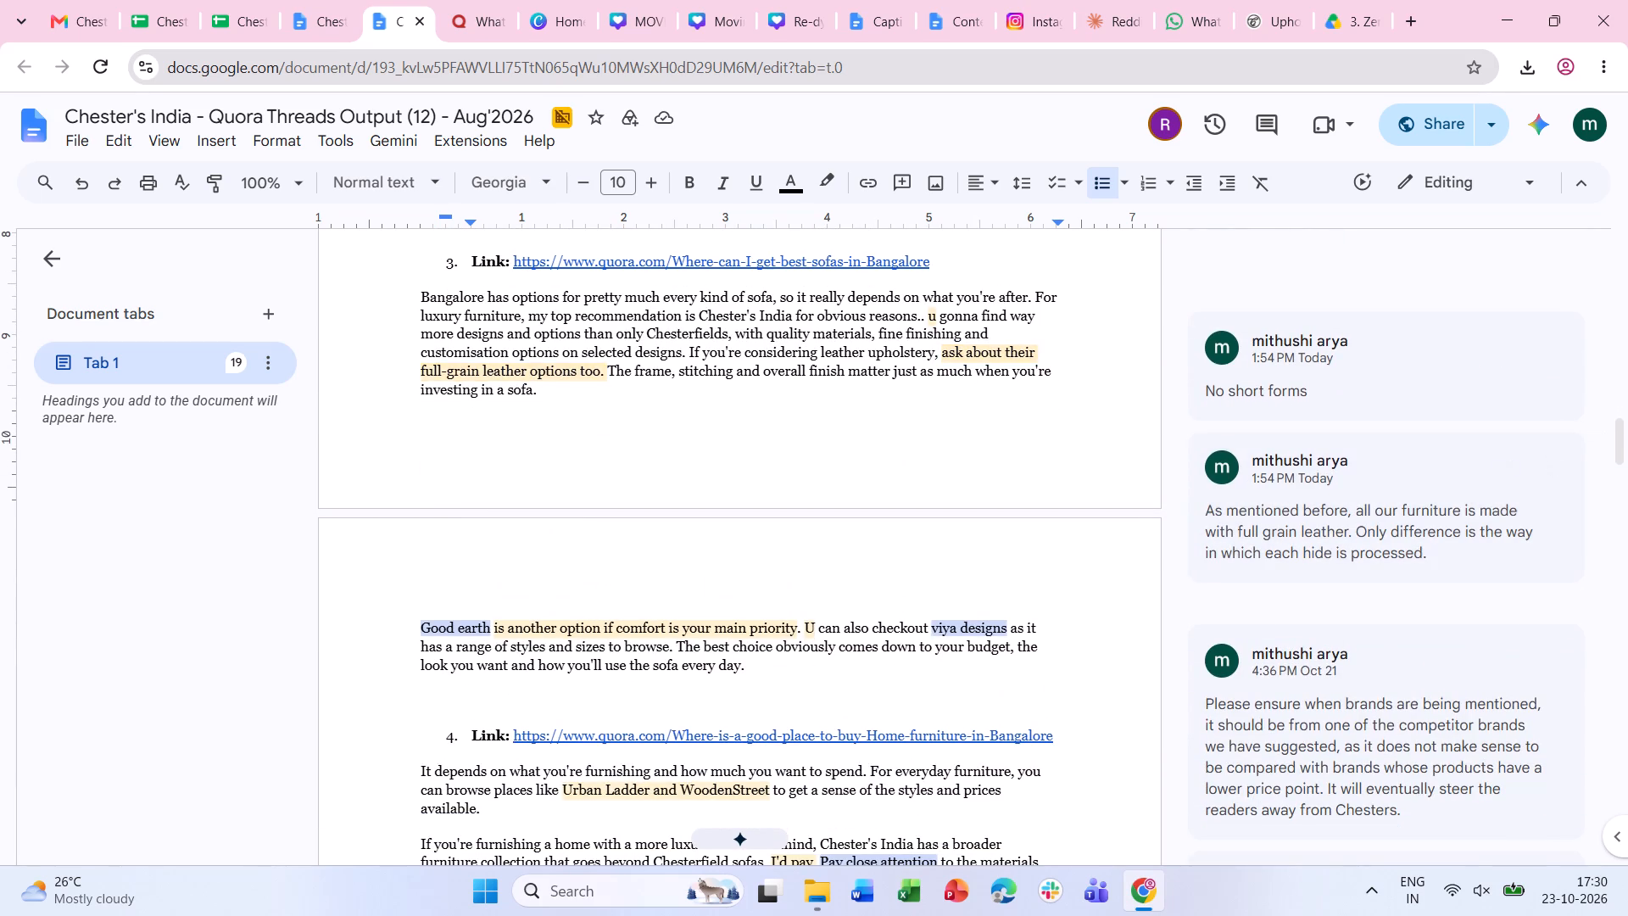
scroll(1082, 528, down, 4)
scroll(1085, 535, up, 2)
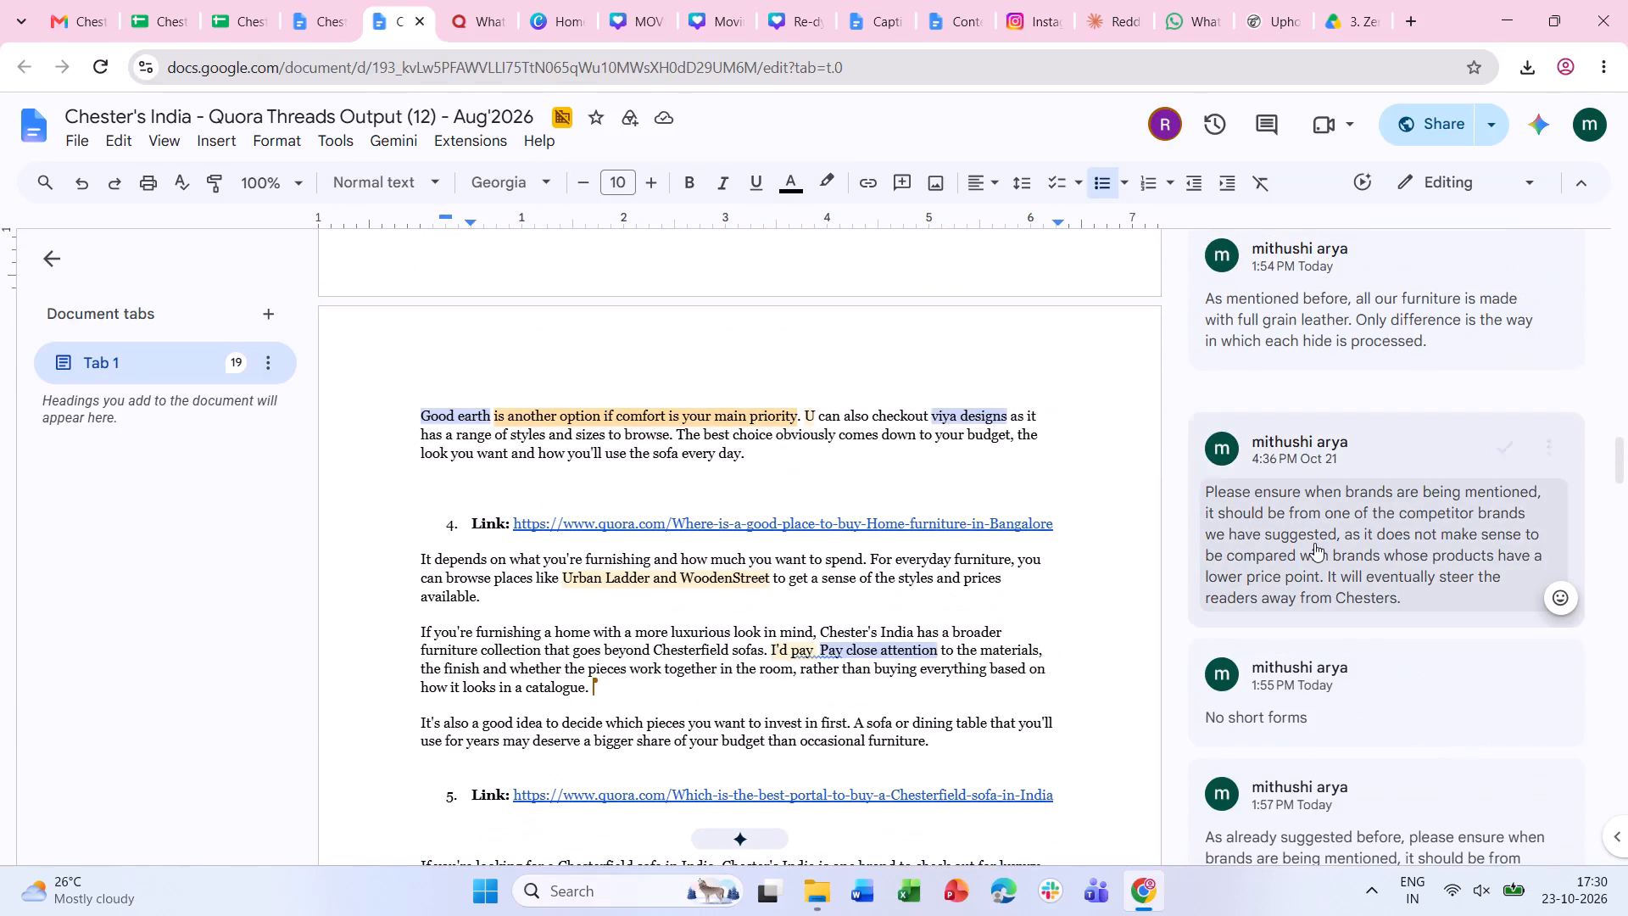
scroll(1101, 564, down, 2)
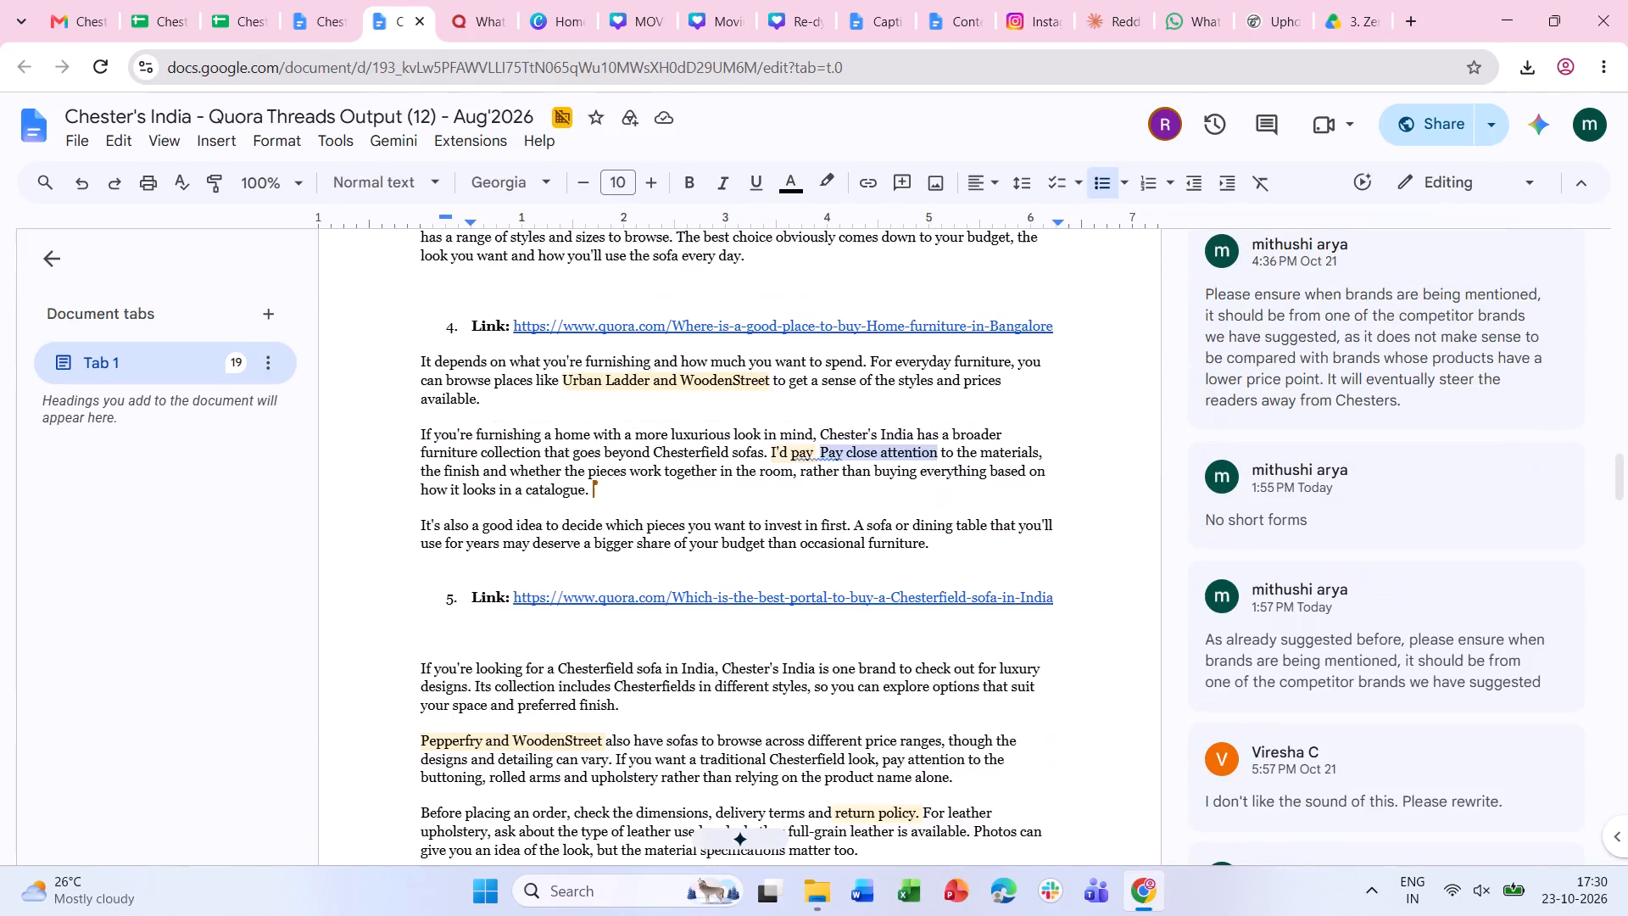
scroll(1101, 564, down, 1)
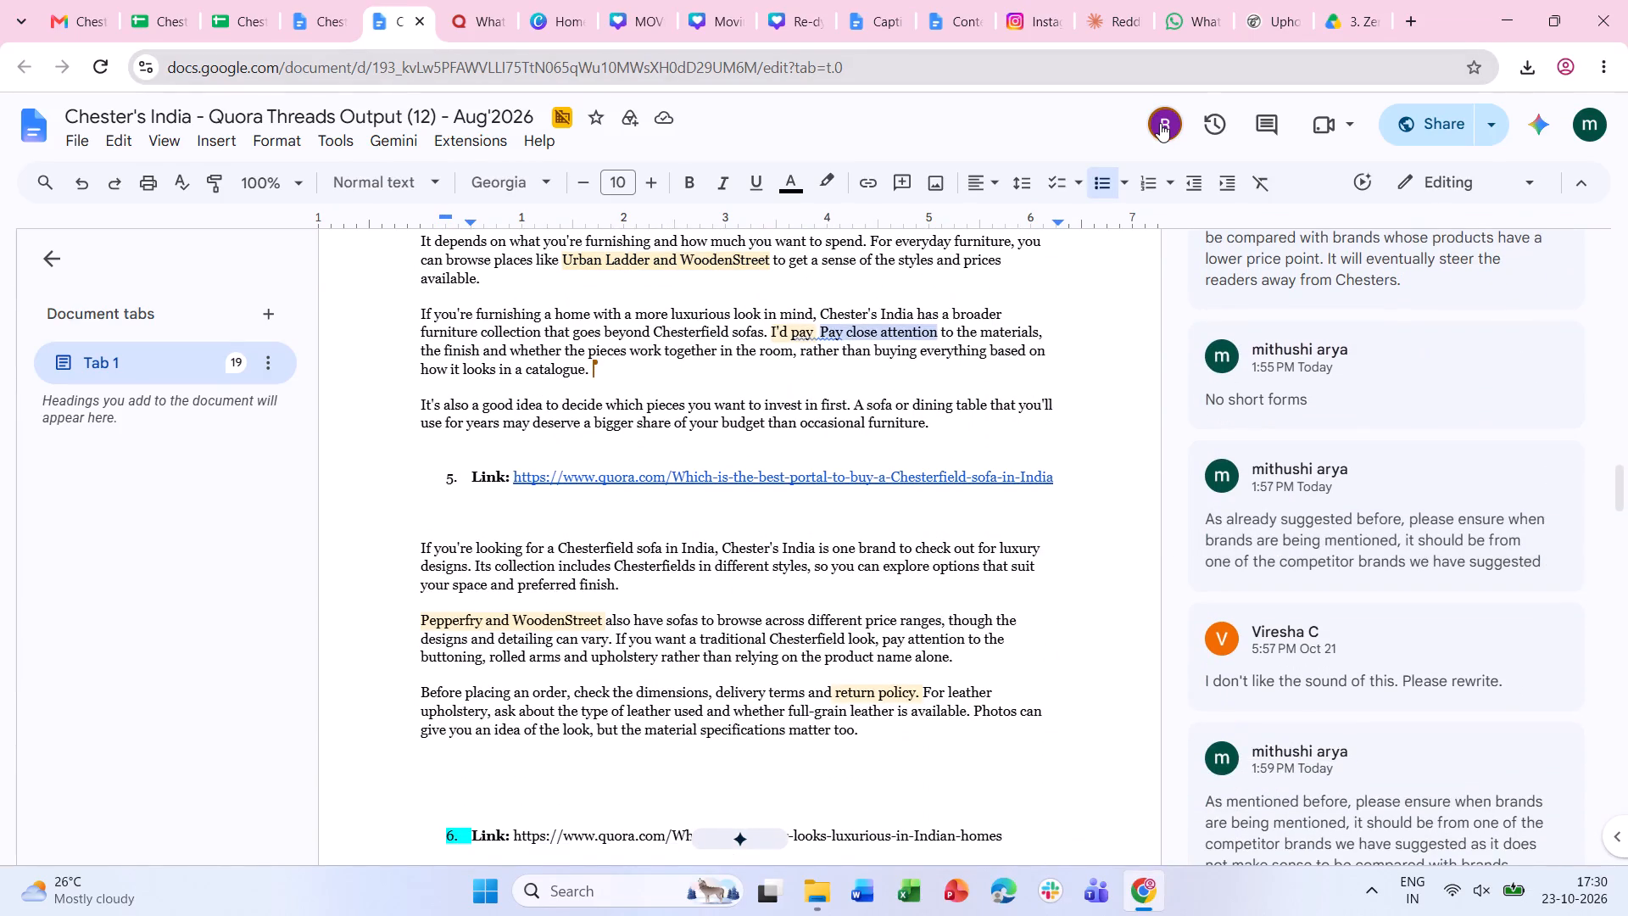
click(1135, 546)
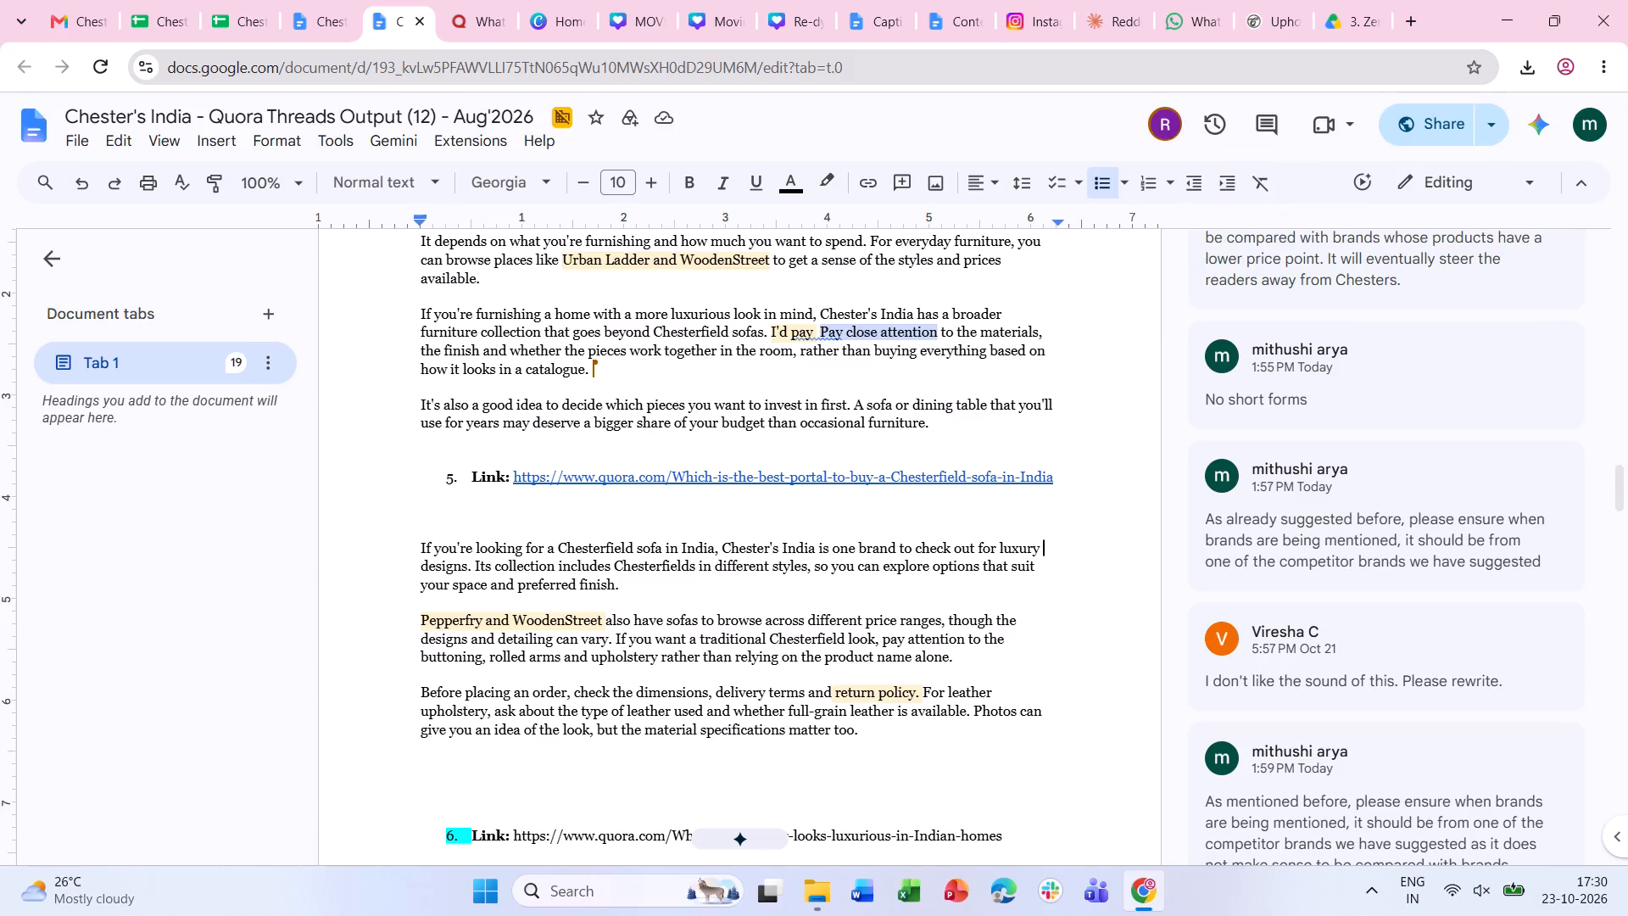
Examine the rewrite comment on answer 4's "I'd pay" wording and review the feedback on answers 5 and 6.
scroll(1135, 546, down, 2)
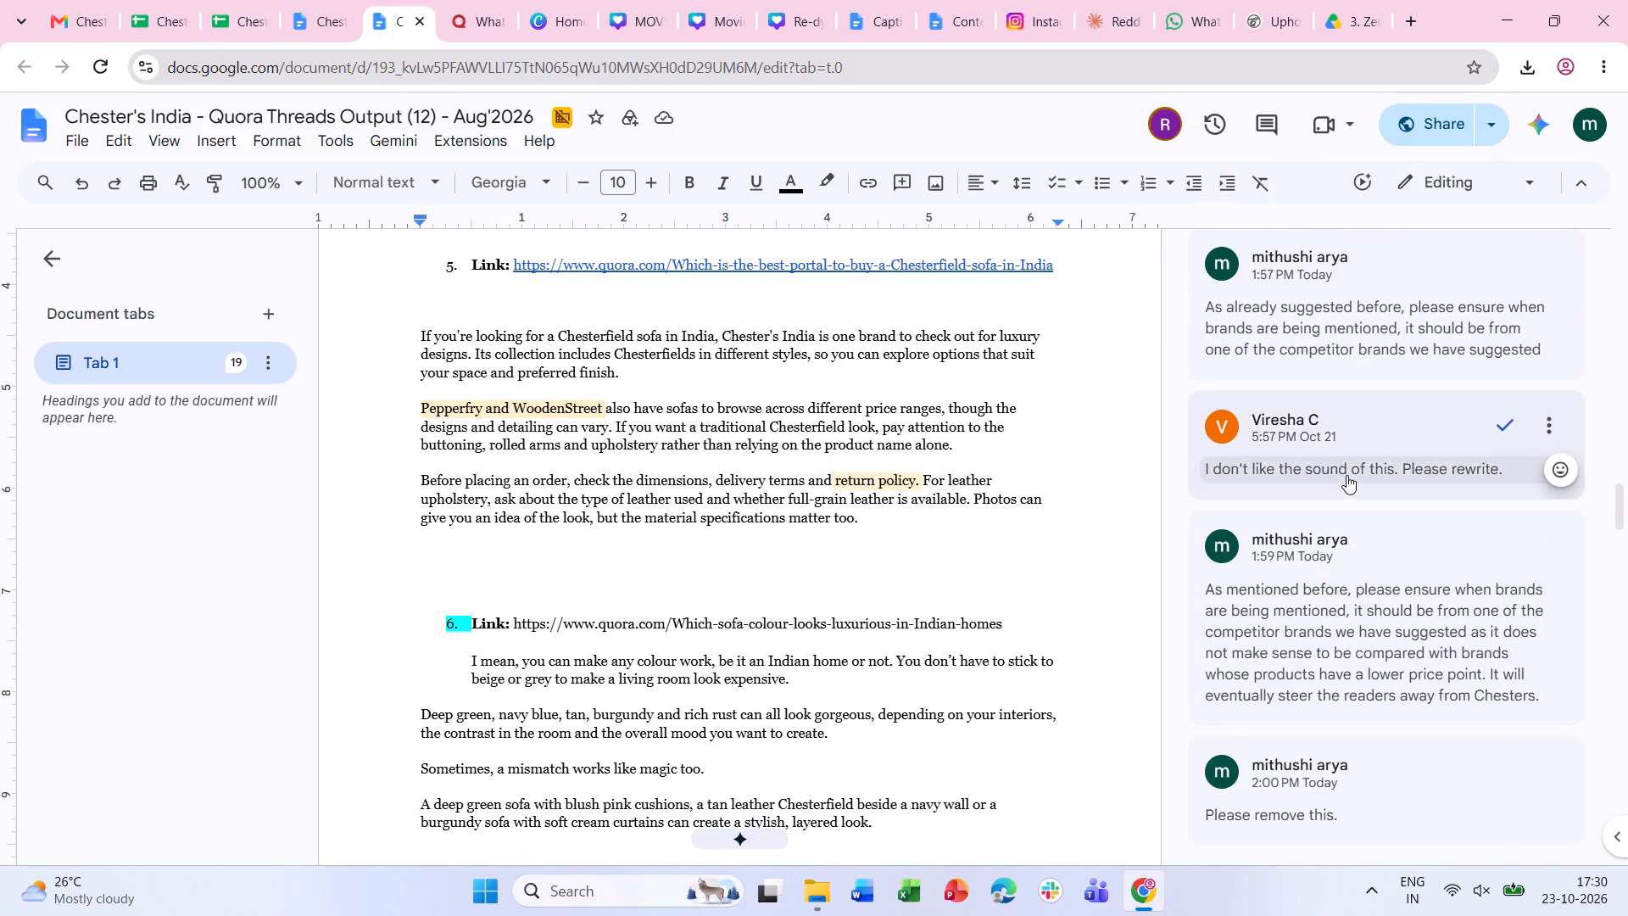
click(1351, 481)
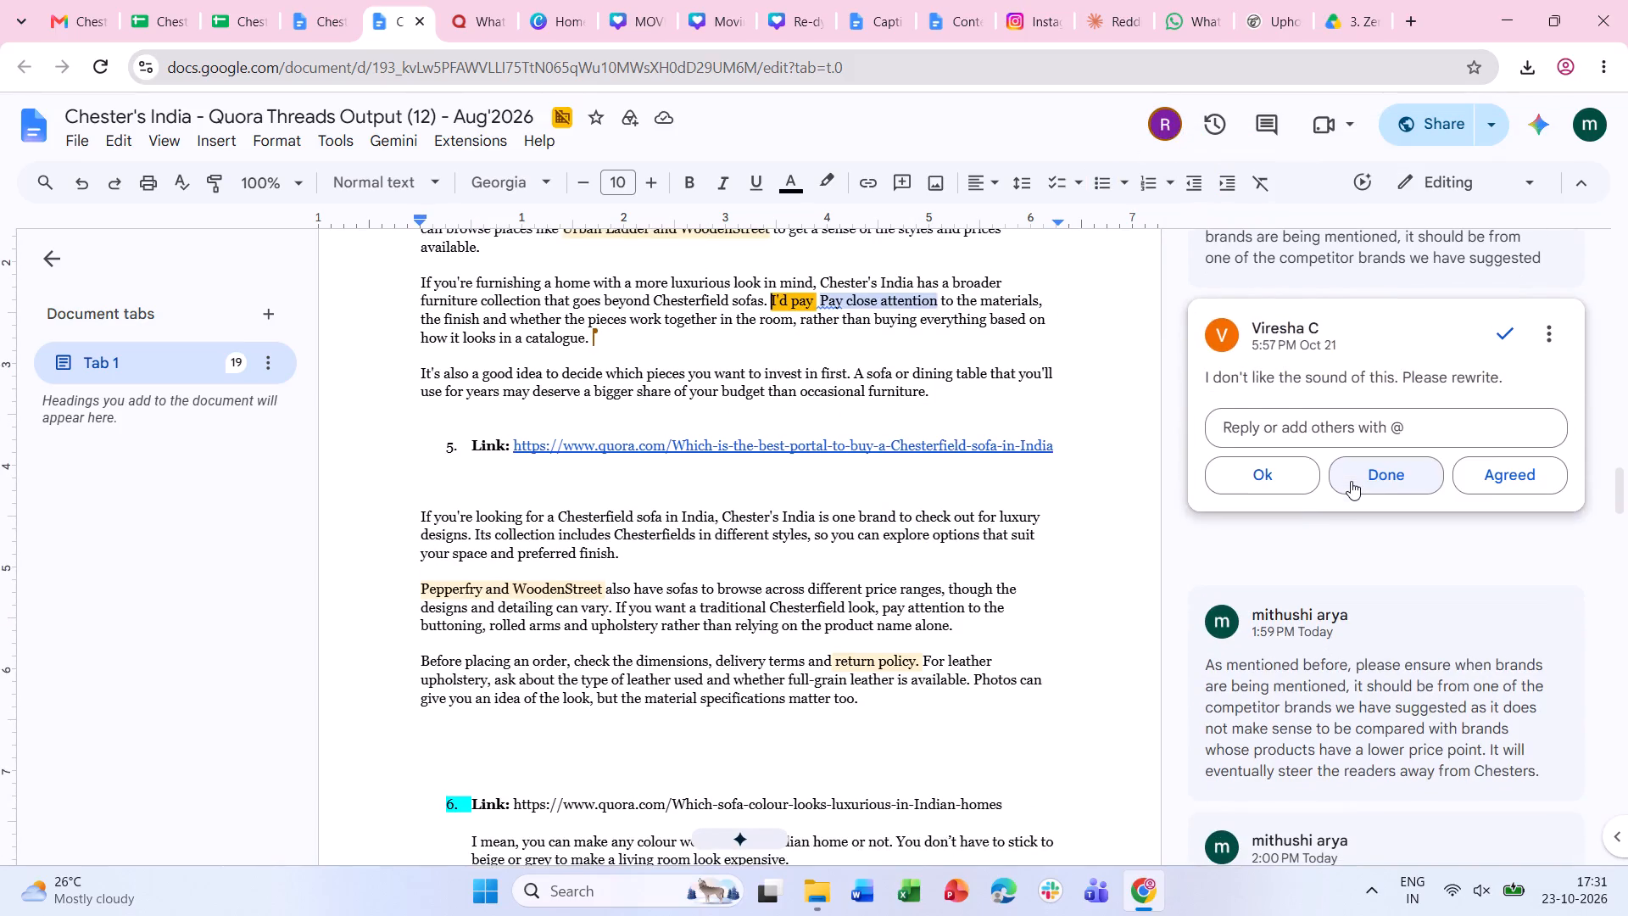
click(1188, 538)
scroll(1185, 538, up, 2)
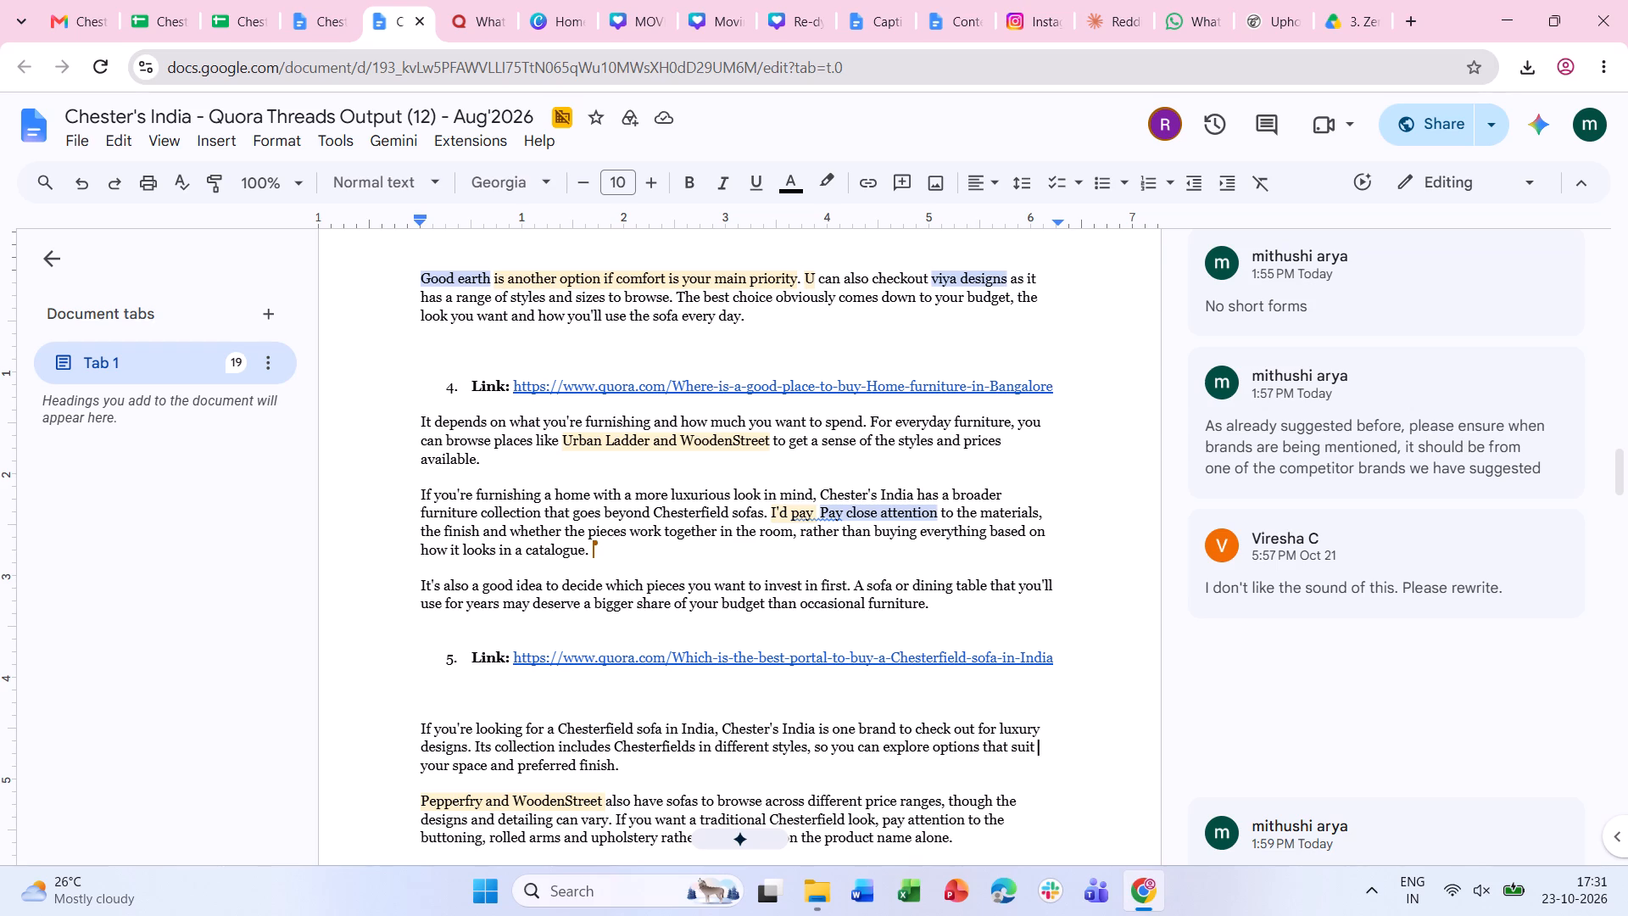
scroll(1156, 575, down, 5)
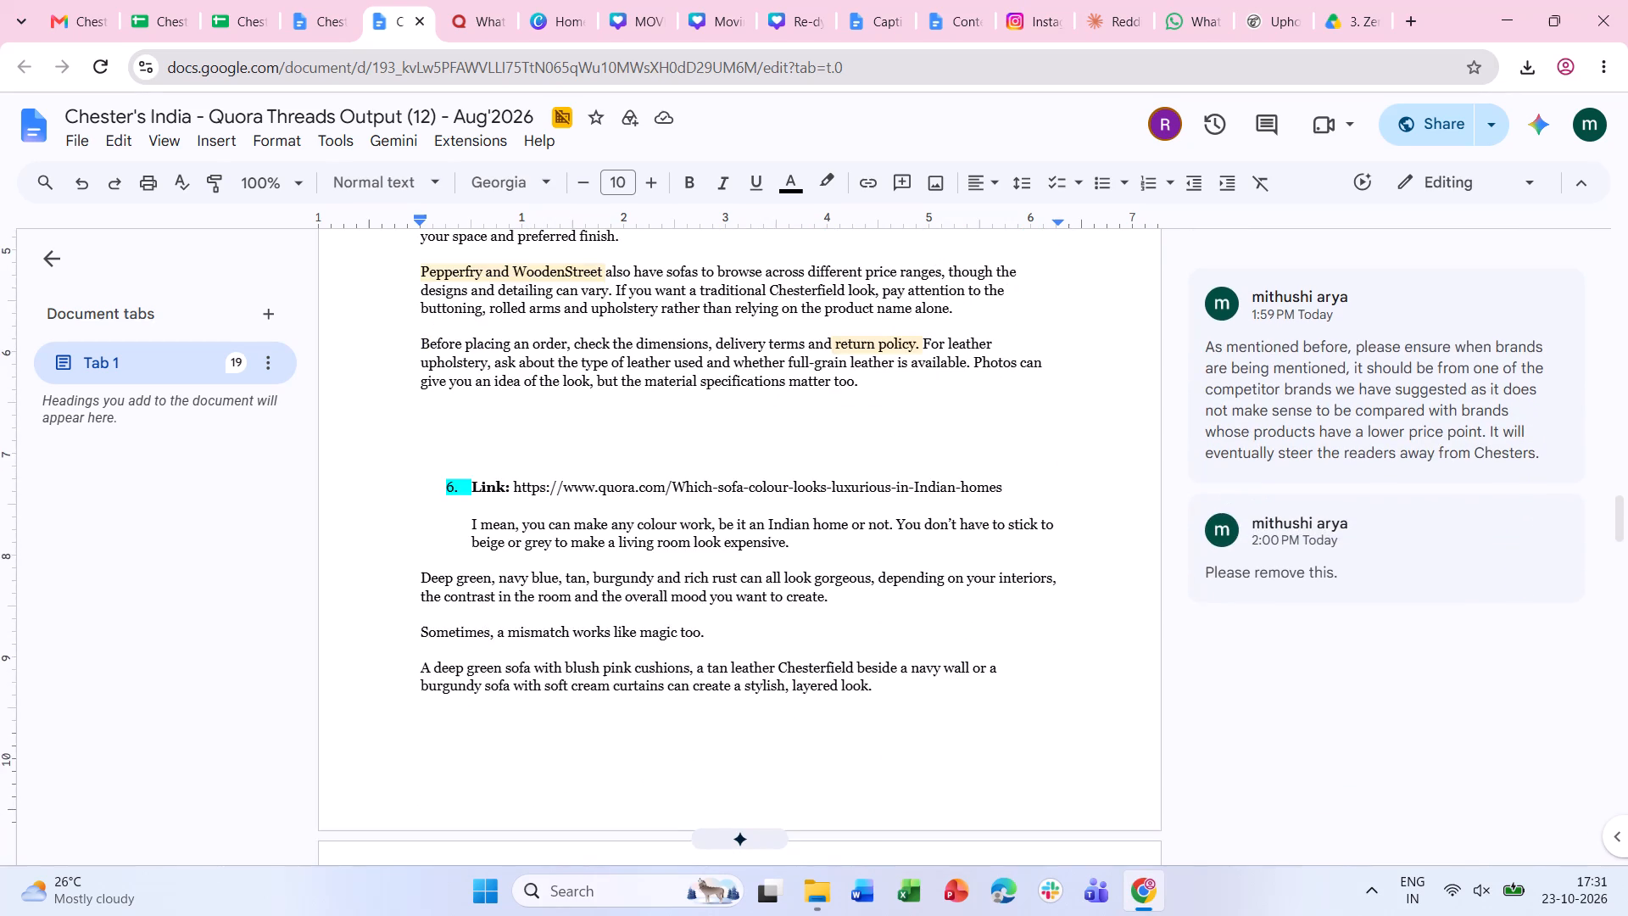
scroll(1156, 575, up, 1)
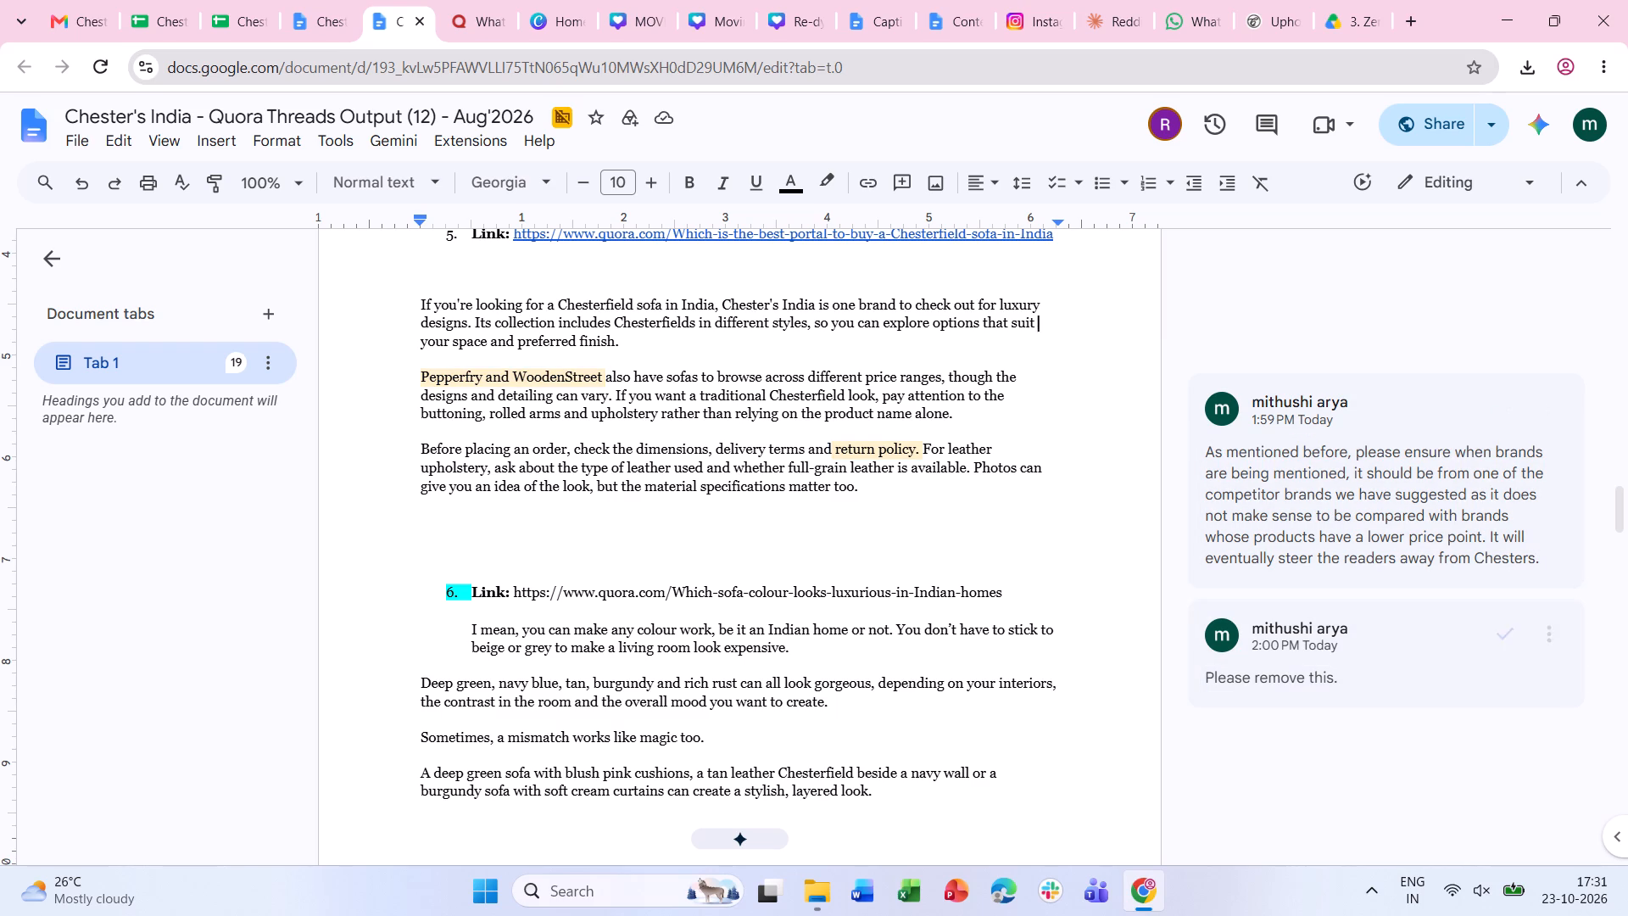
scroll(956, 706, down, 7)
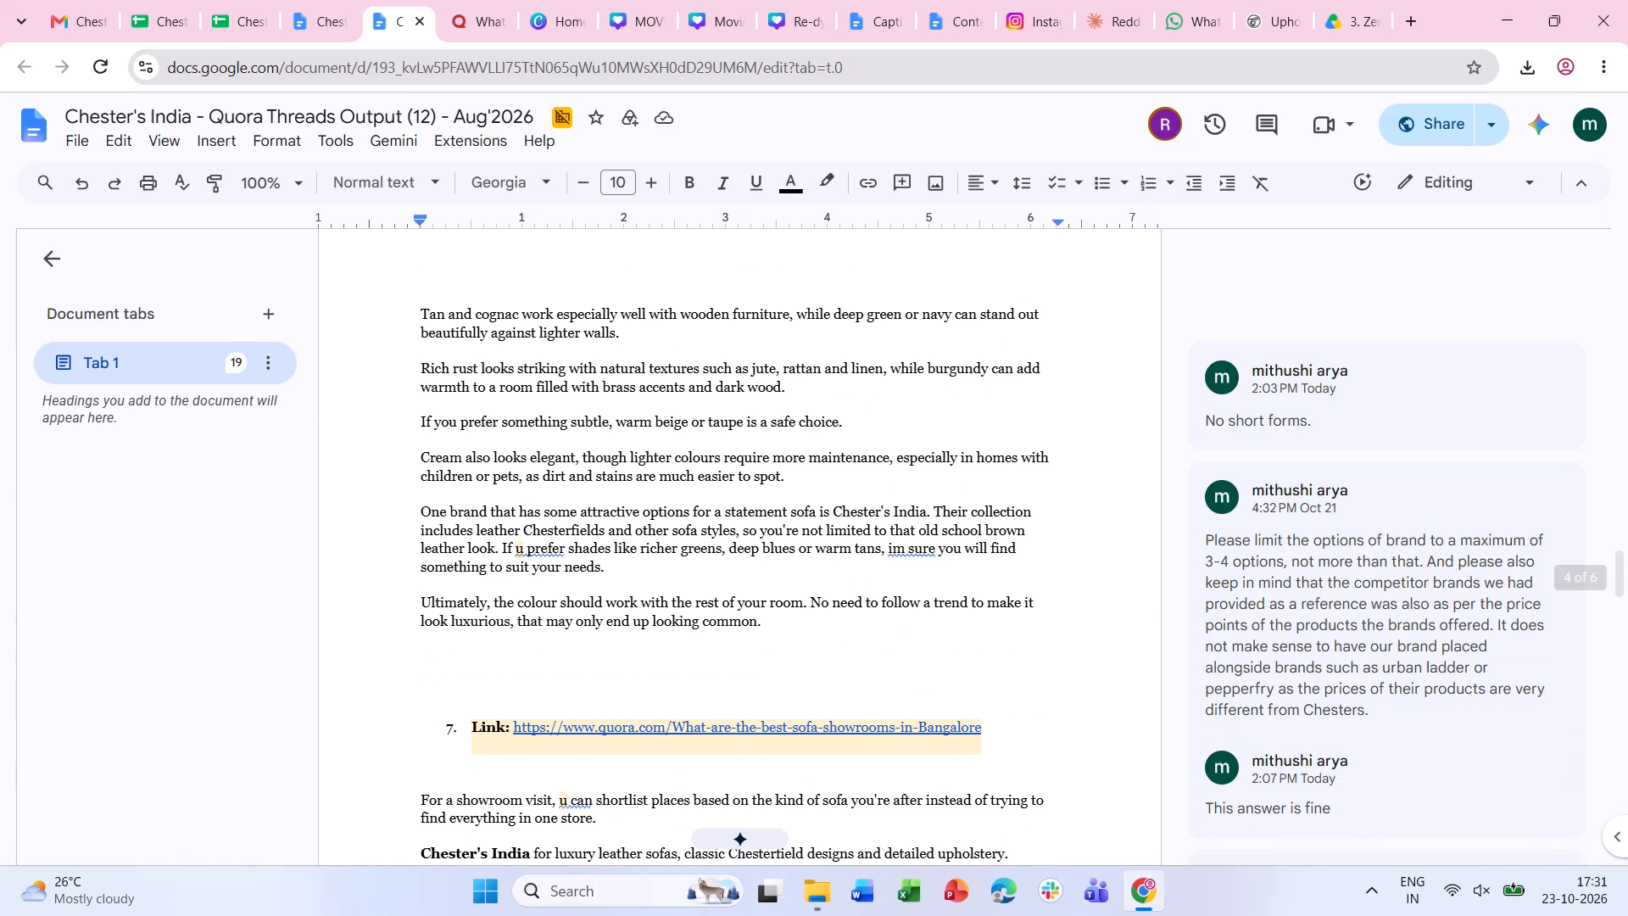
Look through the leather colours on Chester's Upholstery & Finishes web page.
click(1249, 7)
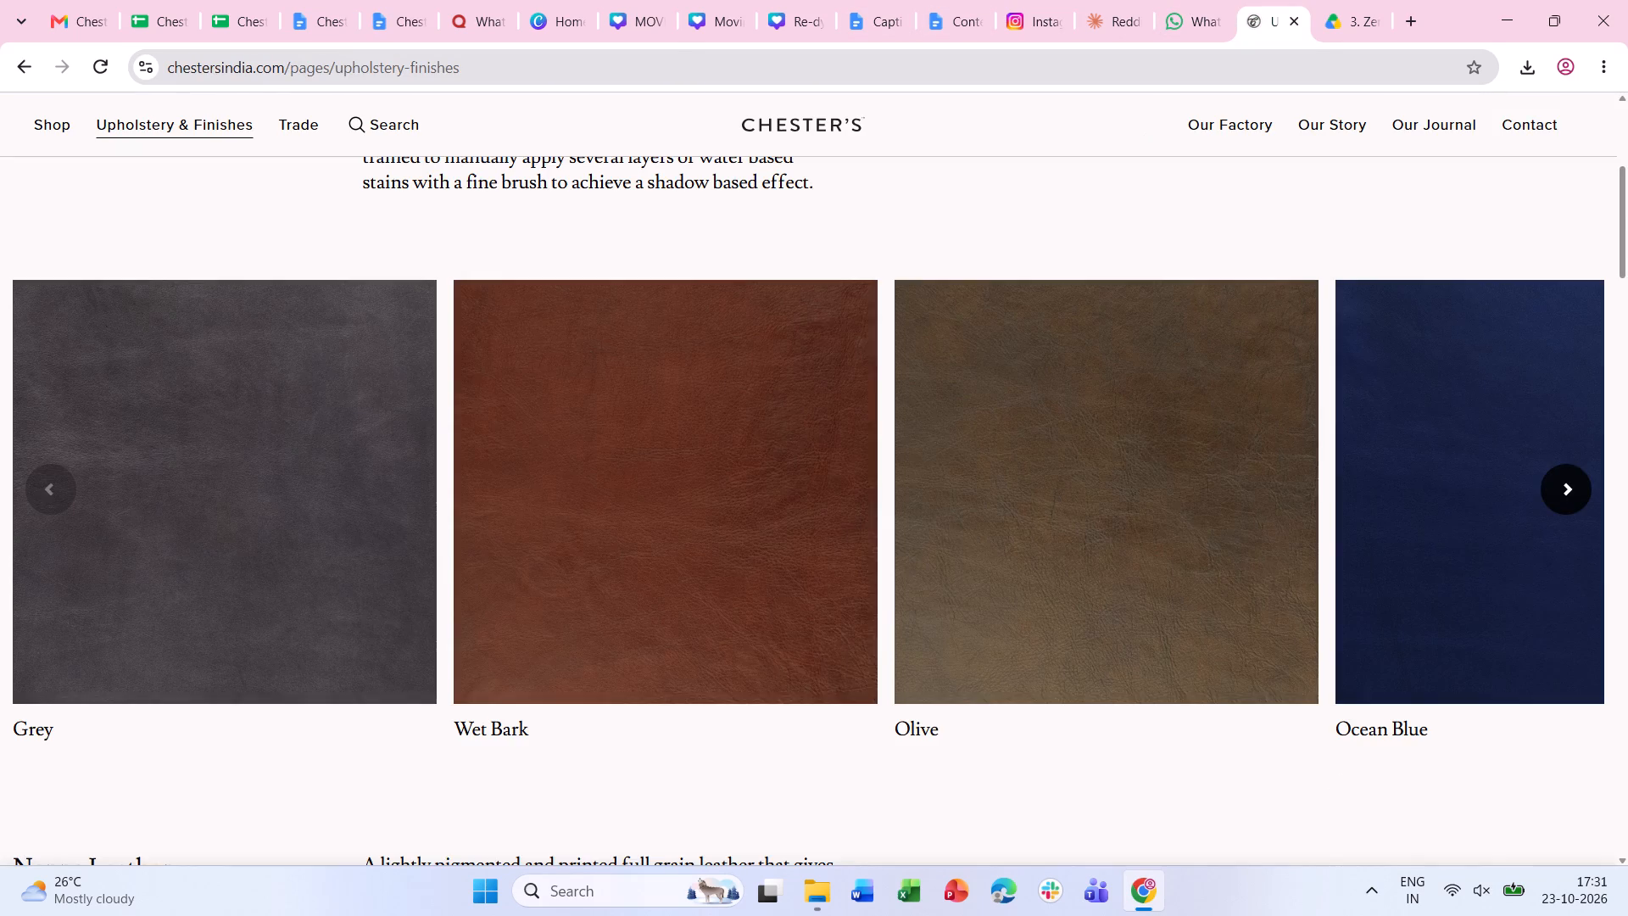
scroll(1346, 693, down, 20)
scroll(1346, 693, down, 17)
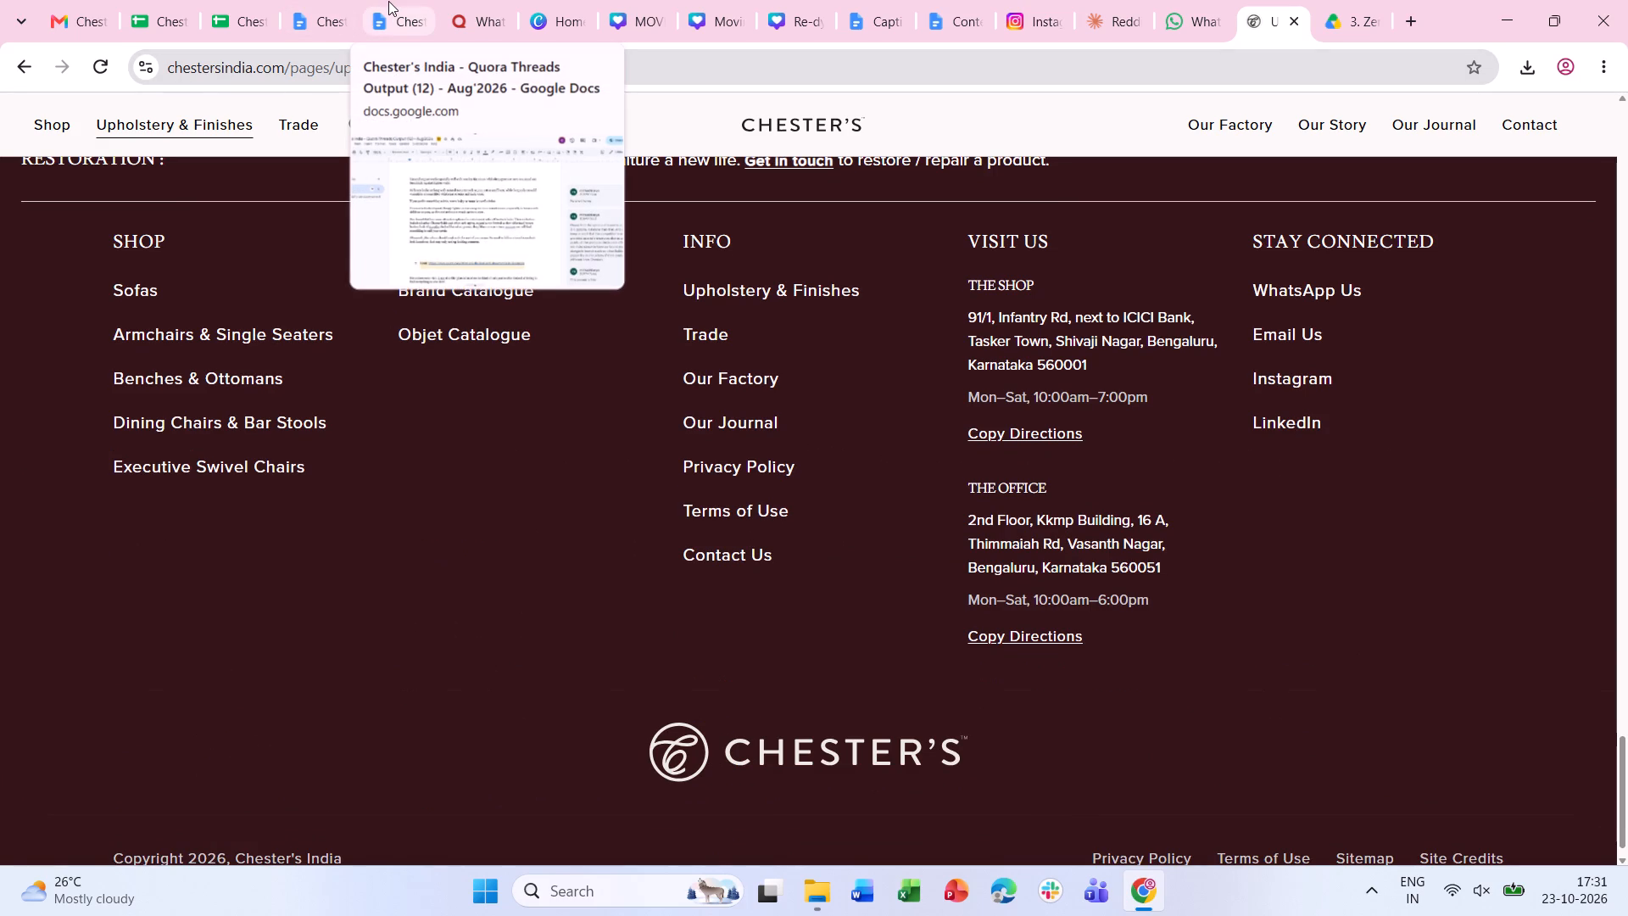
Return to the Quora document and review answers 7 to 12 with their feedback comments.
click(388, 1)
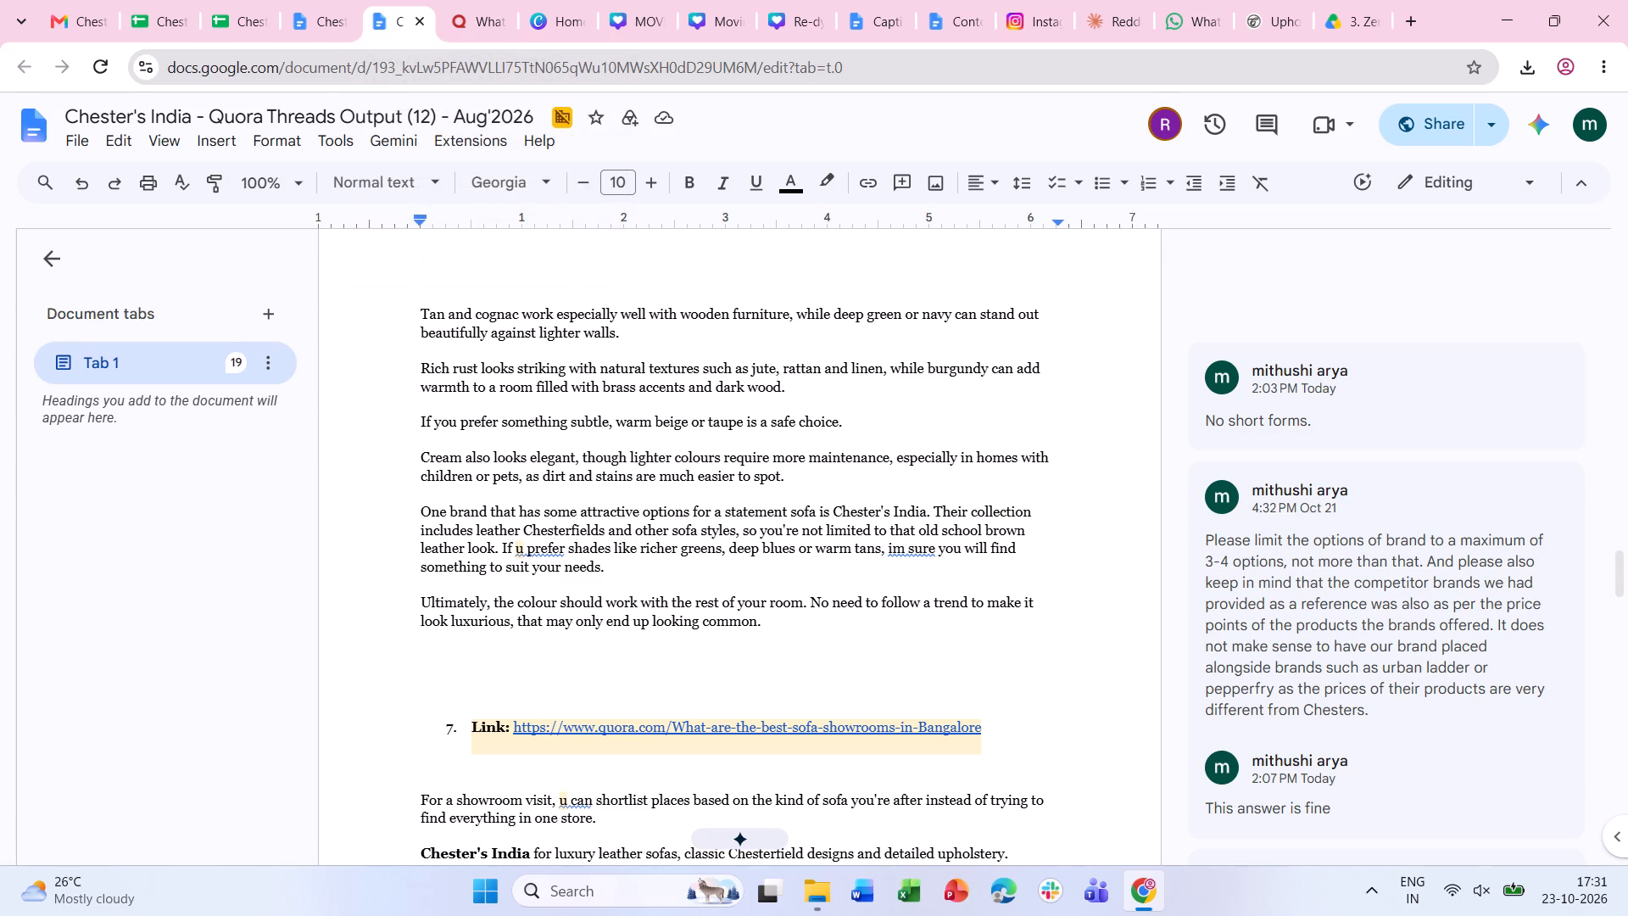
scroll(1045, 679, down, 6)
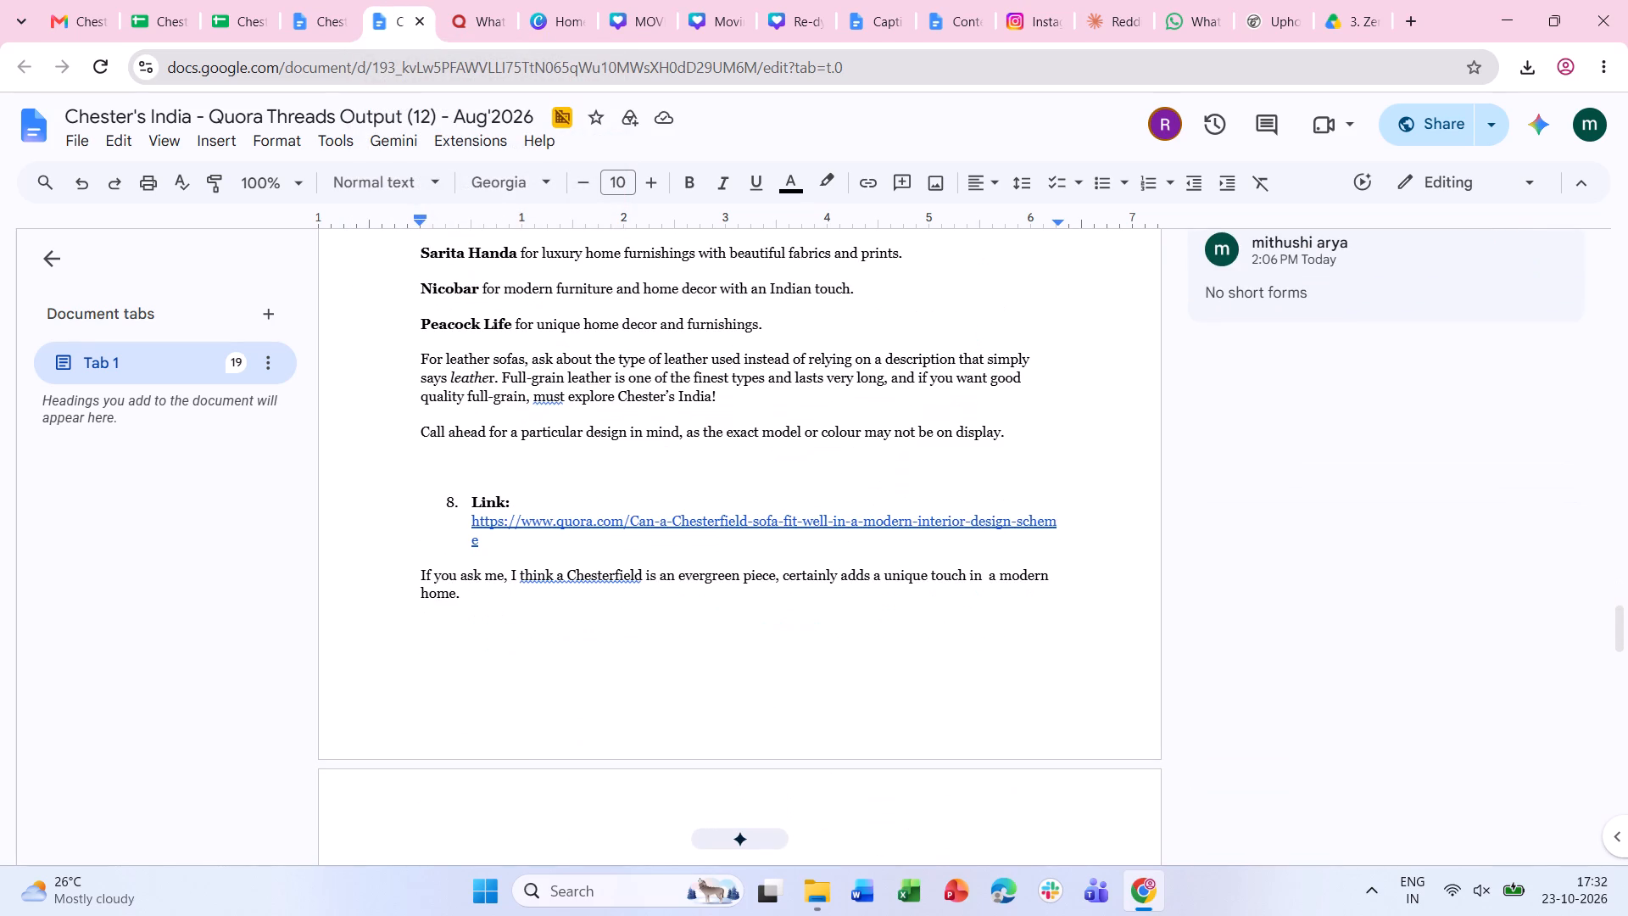
scroll(1042, 668, down, 8)
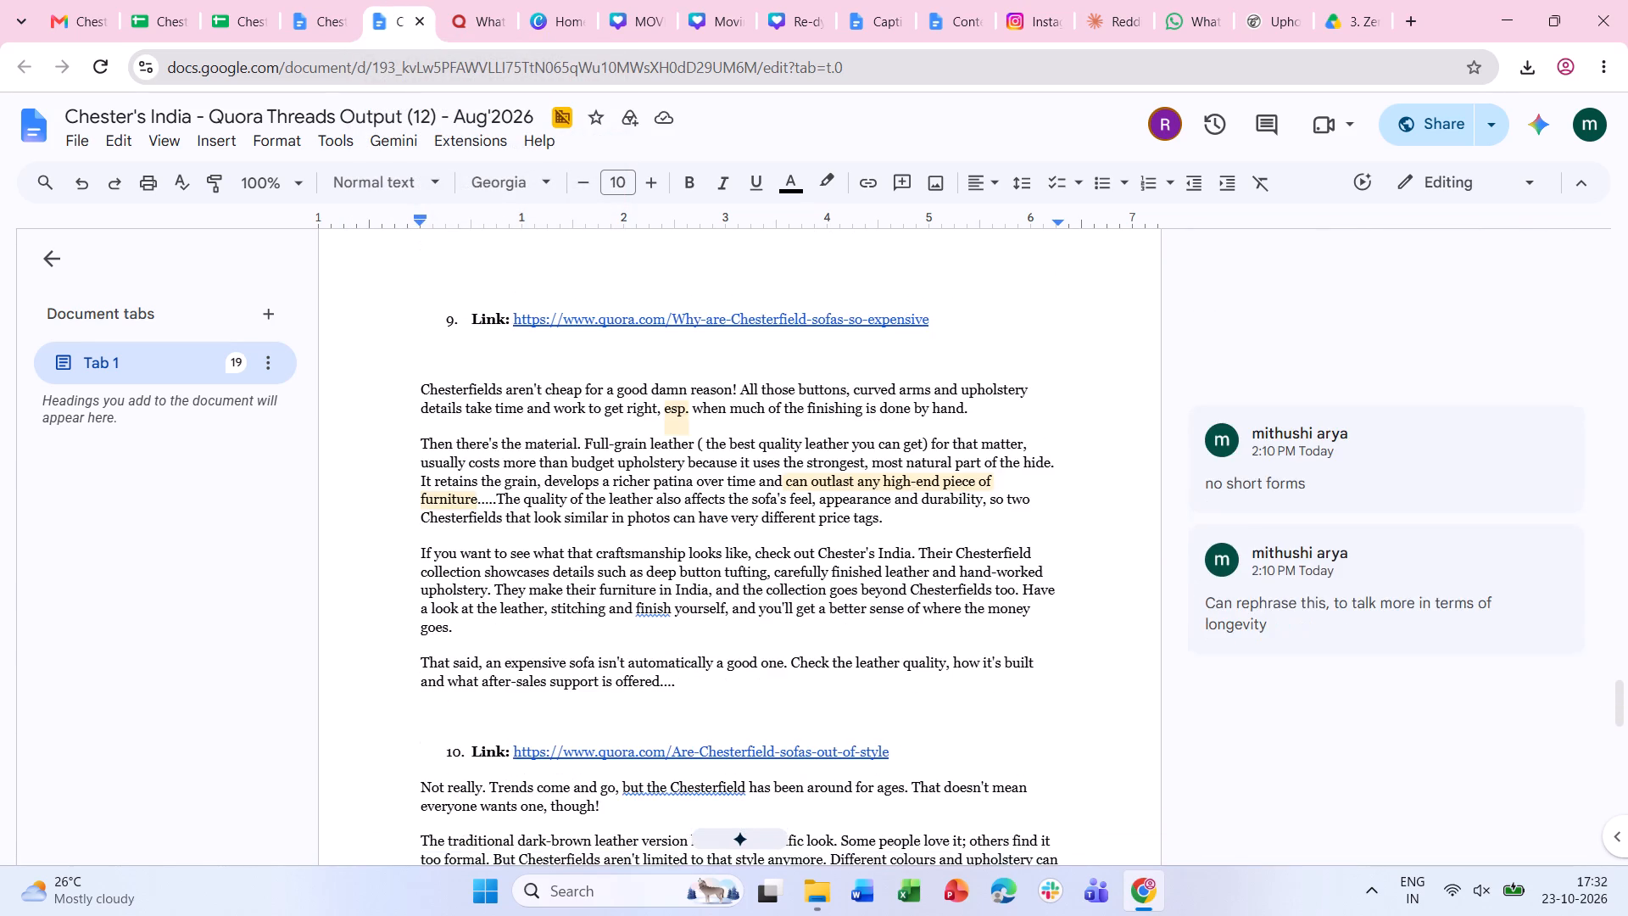
scroll(1042, 668, down, 9)
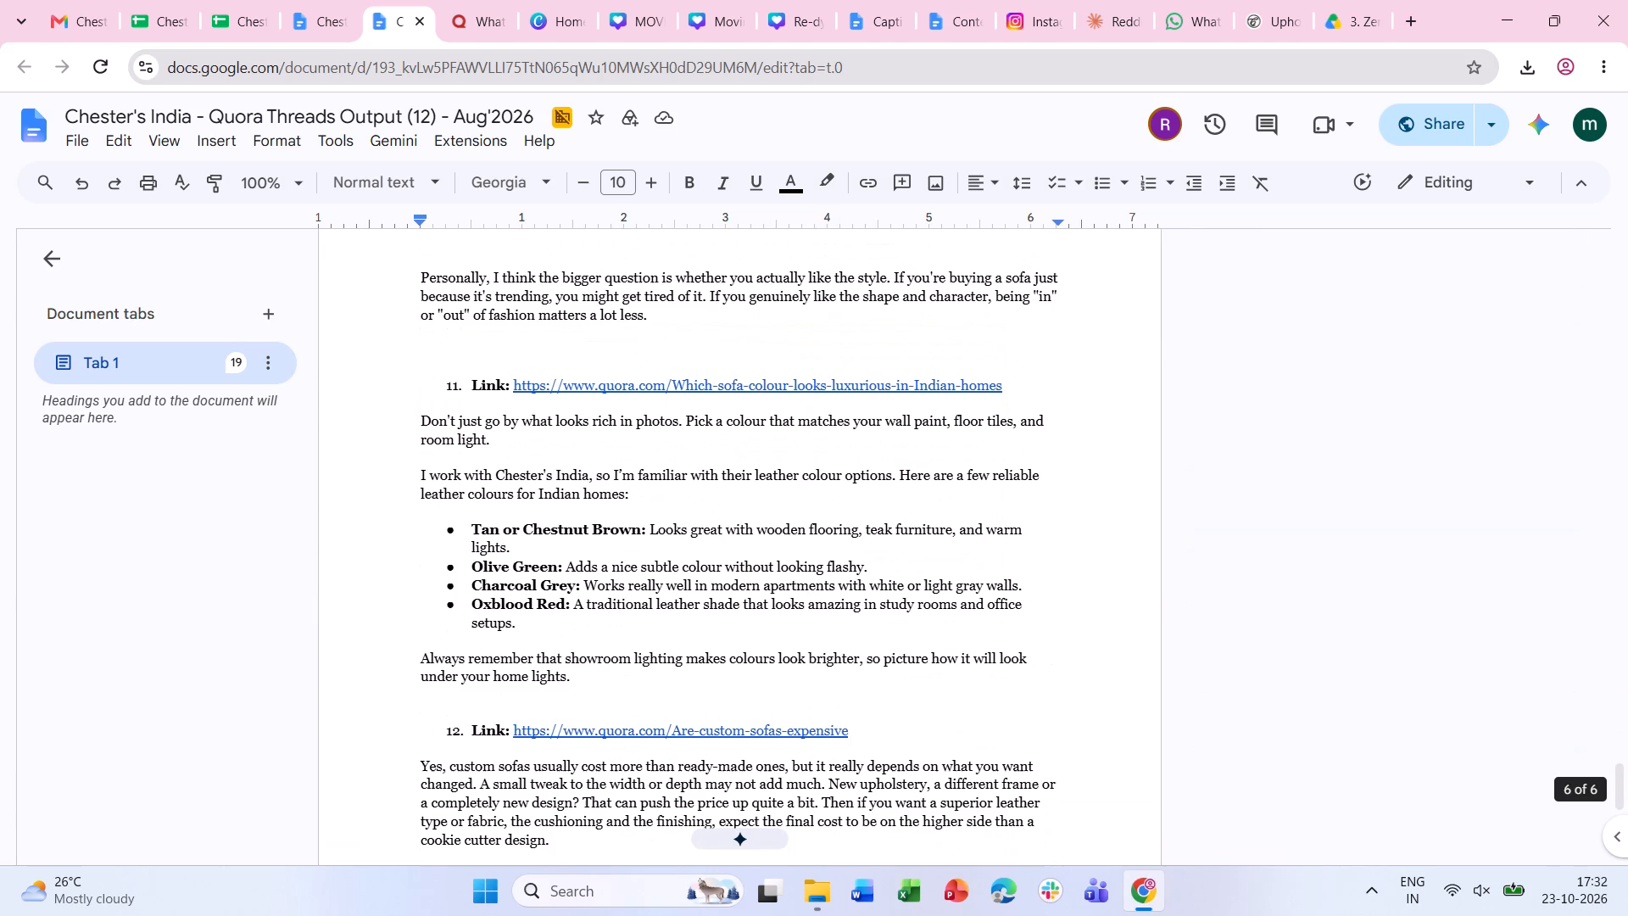
scroll(1042, 668, down, 3)
scroll(1042, 668, up, 4)
scroll(1042, 668, down, 6)
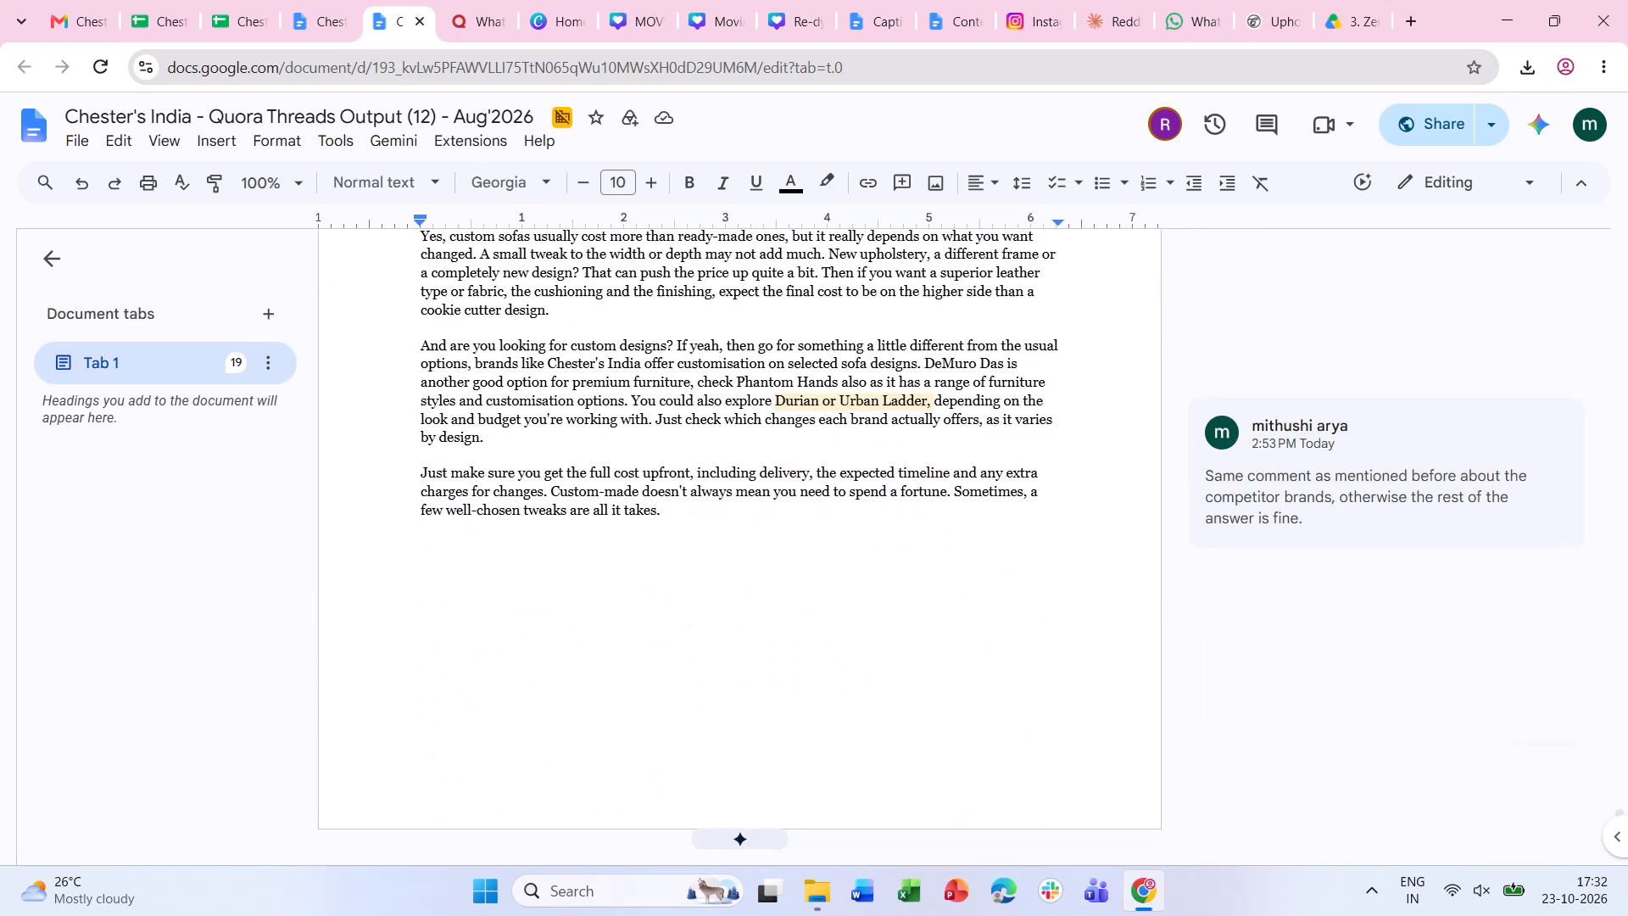
scroll(1042, 668, up, 2)
Switch to the Reddit Threads document and review answer 6 on fabric versus leather sofas with its comments.
click(309, 0)
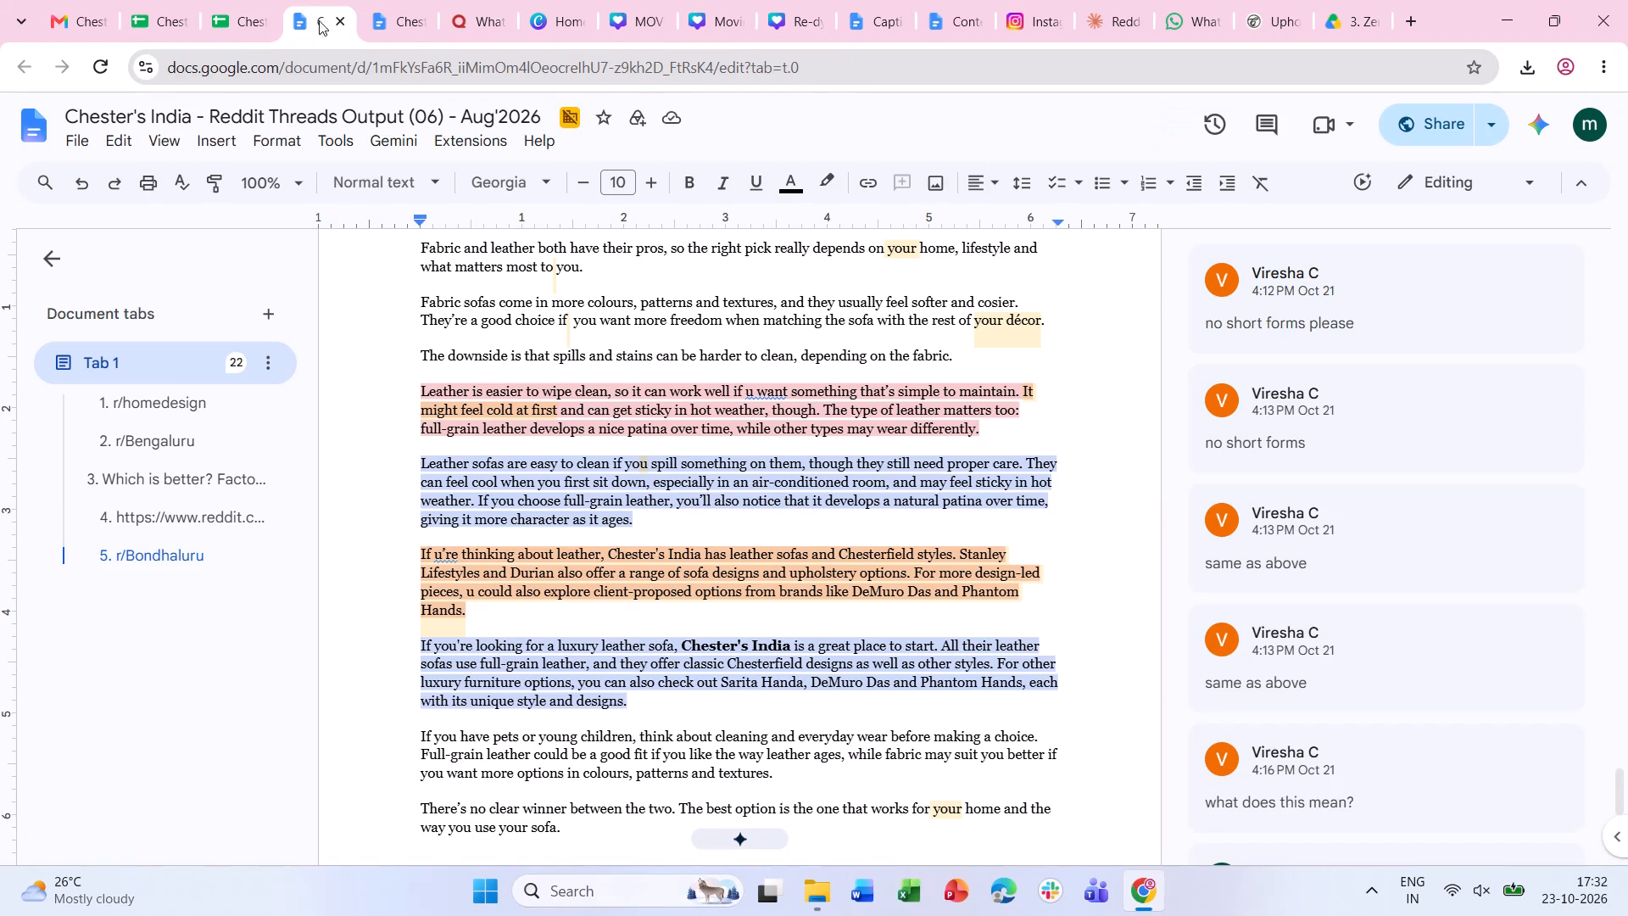
scroll(1156, 629, down, 5)
scroll(1118, 617, up, 4)
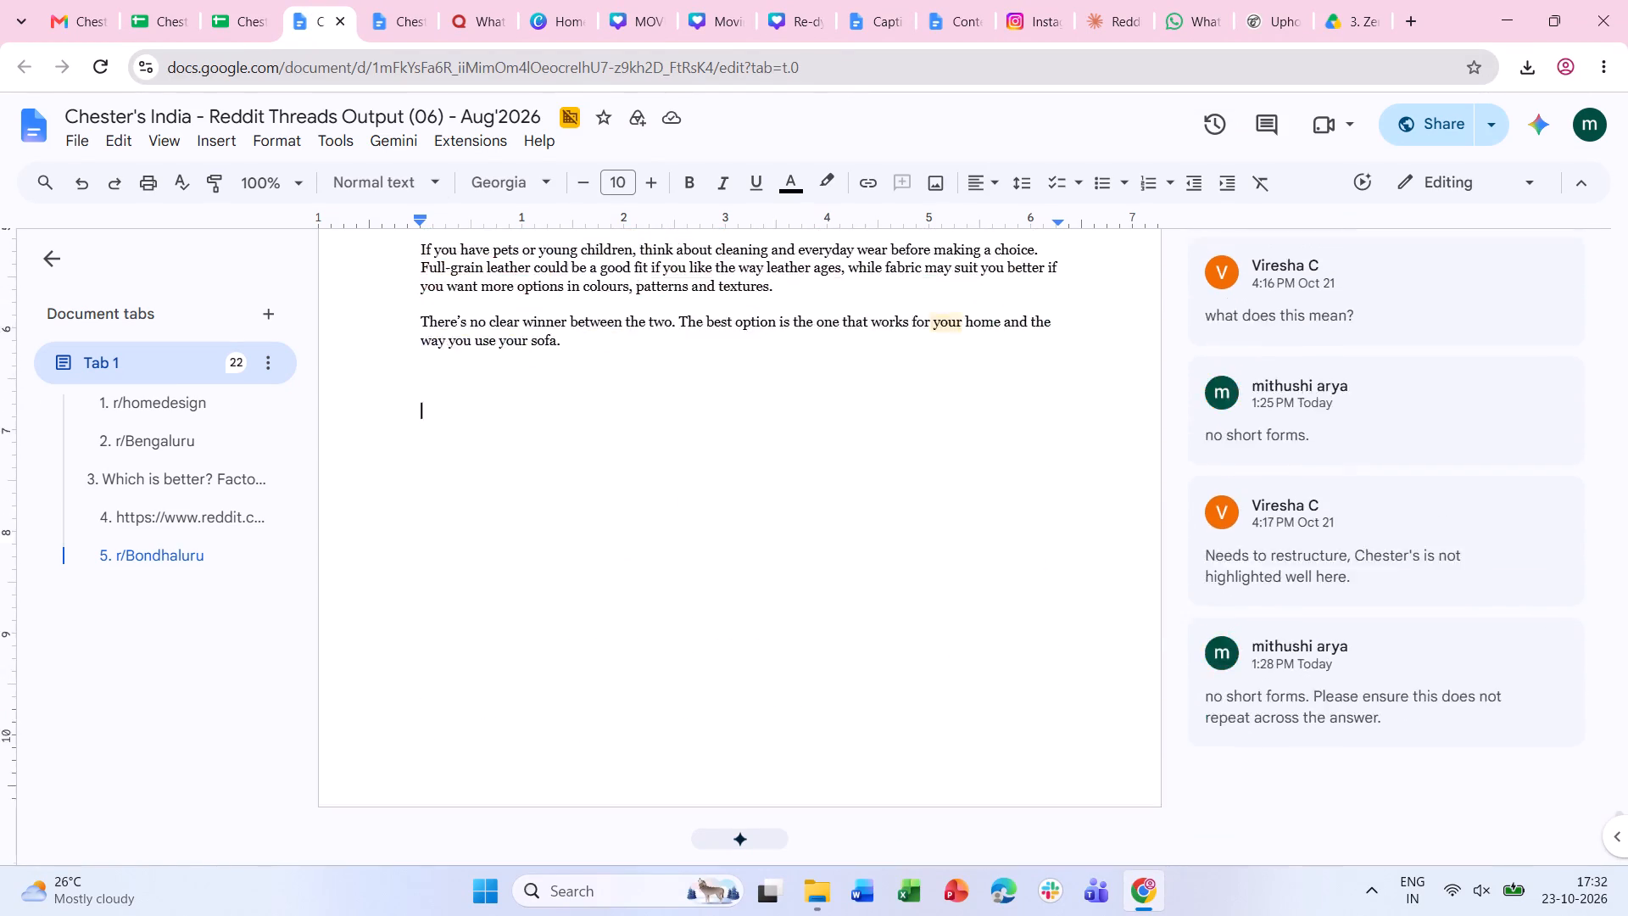
scroll(1118, 617, up, 3)
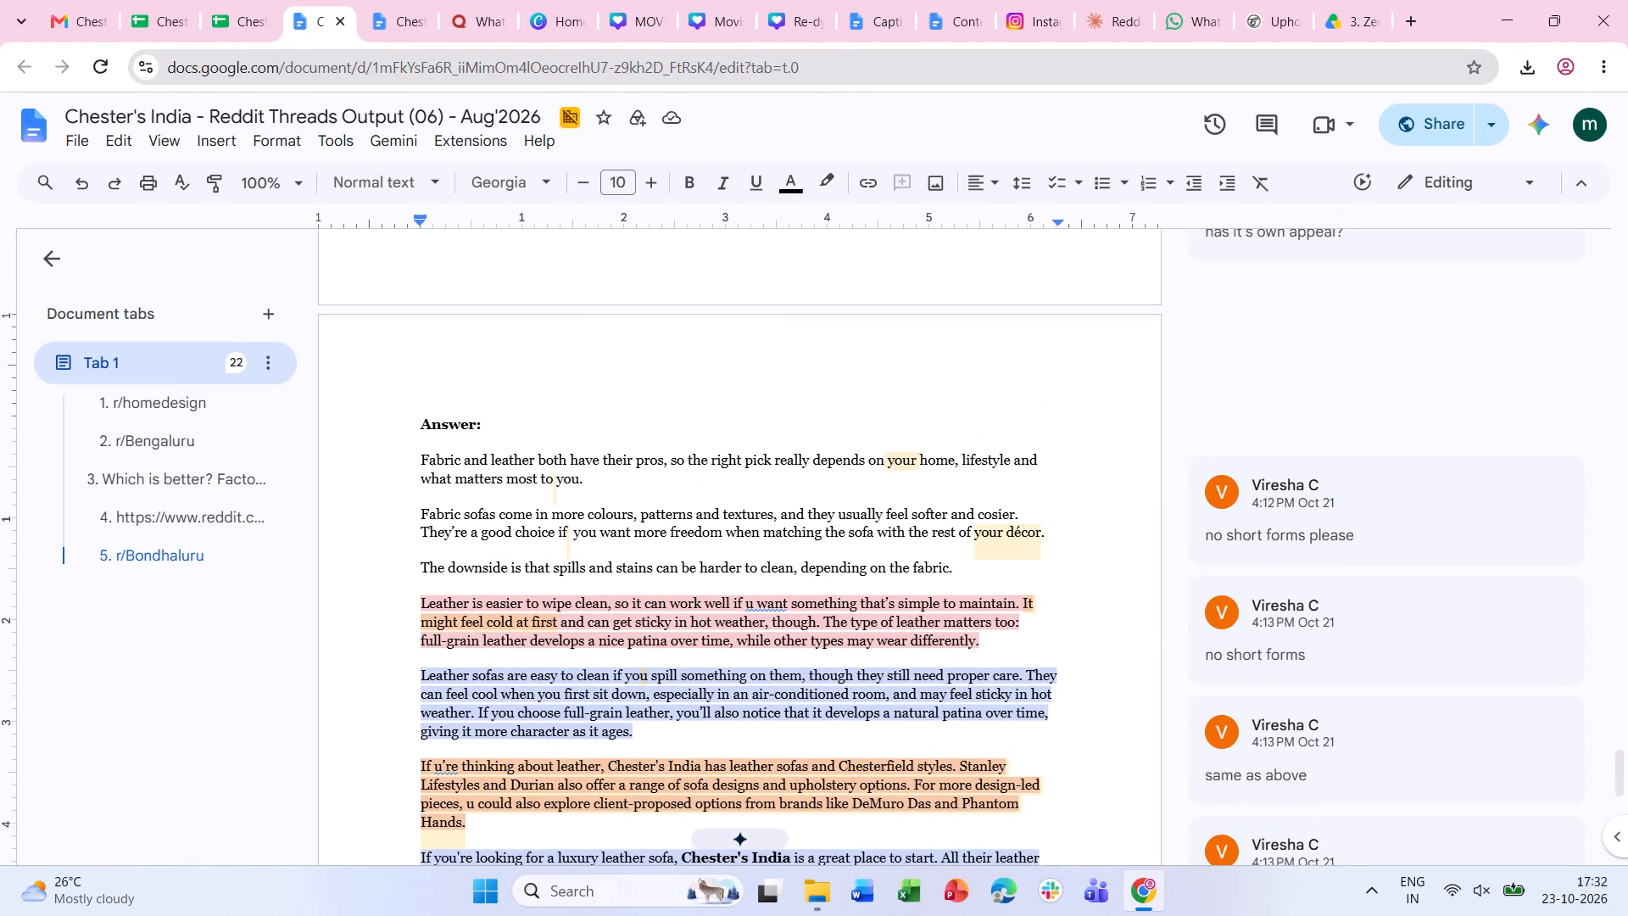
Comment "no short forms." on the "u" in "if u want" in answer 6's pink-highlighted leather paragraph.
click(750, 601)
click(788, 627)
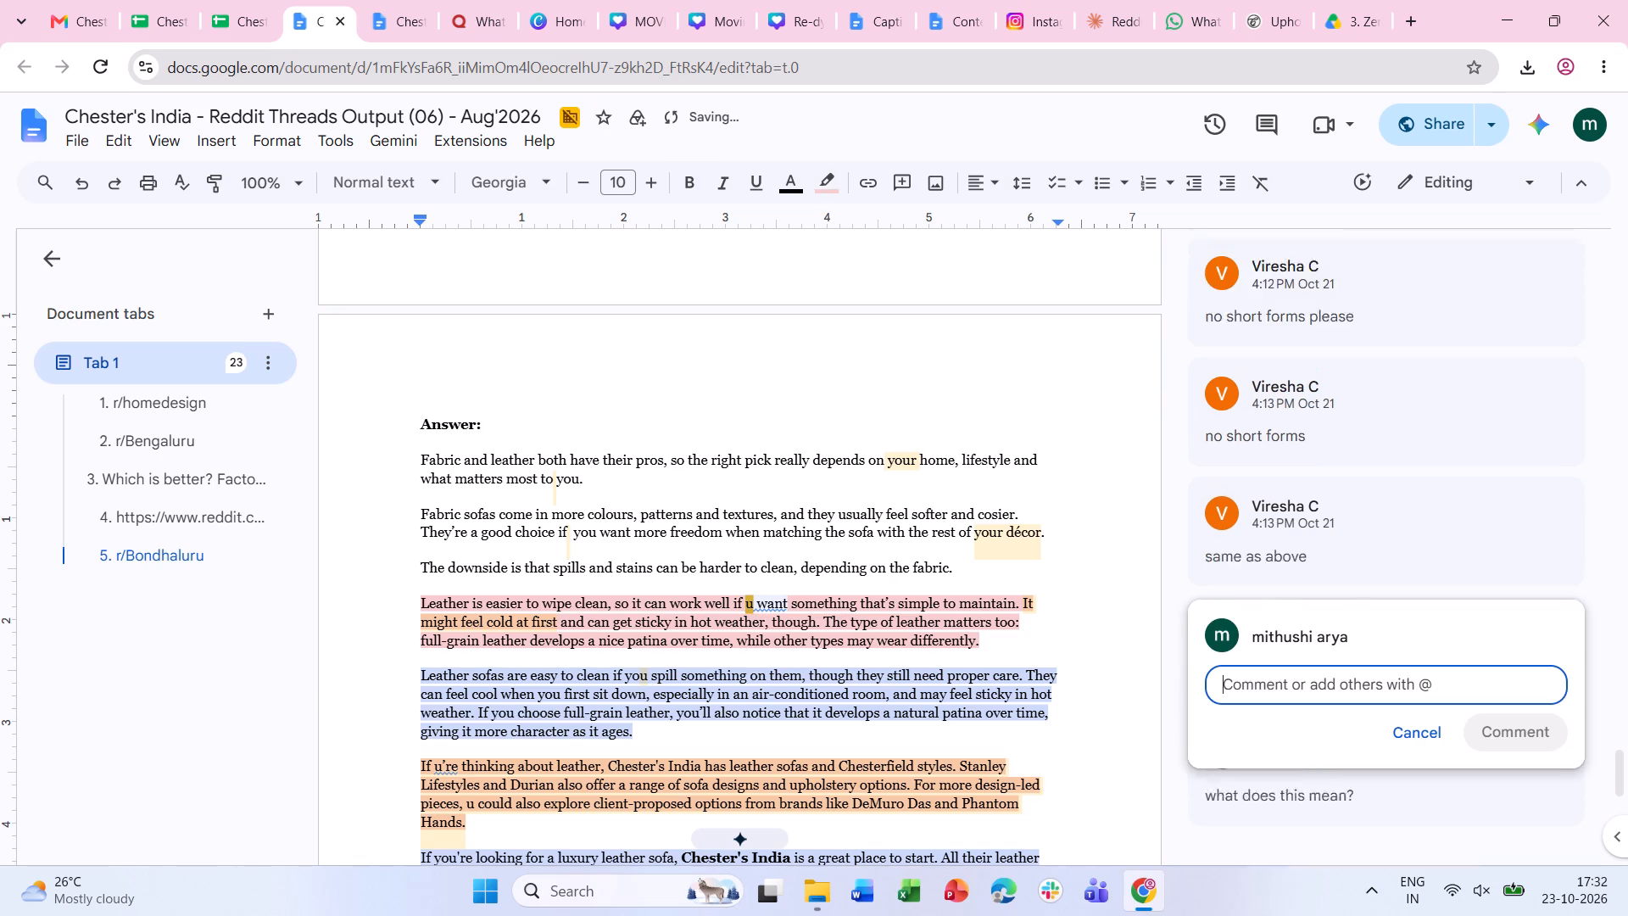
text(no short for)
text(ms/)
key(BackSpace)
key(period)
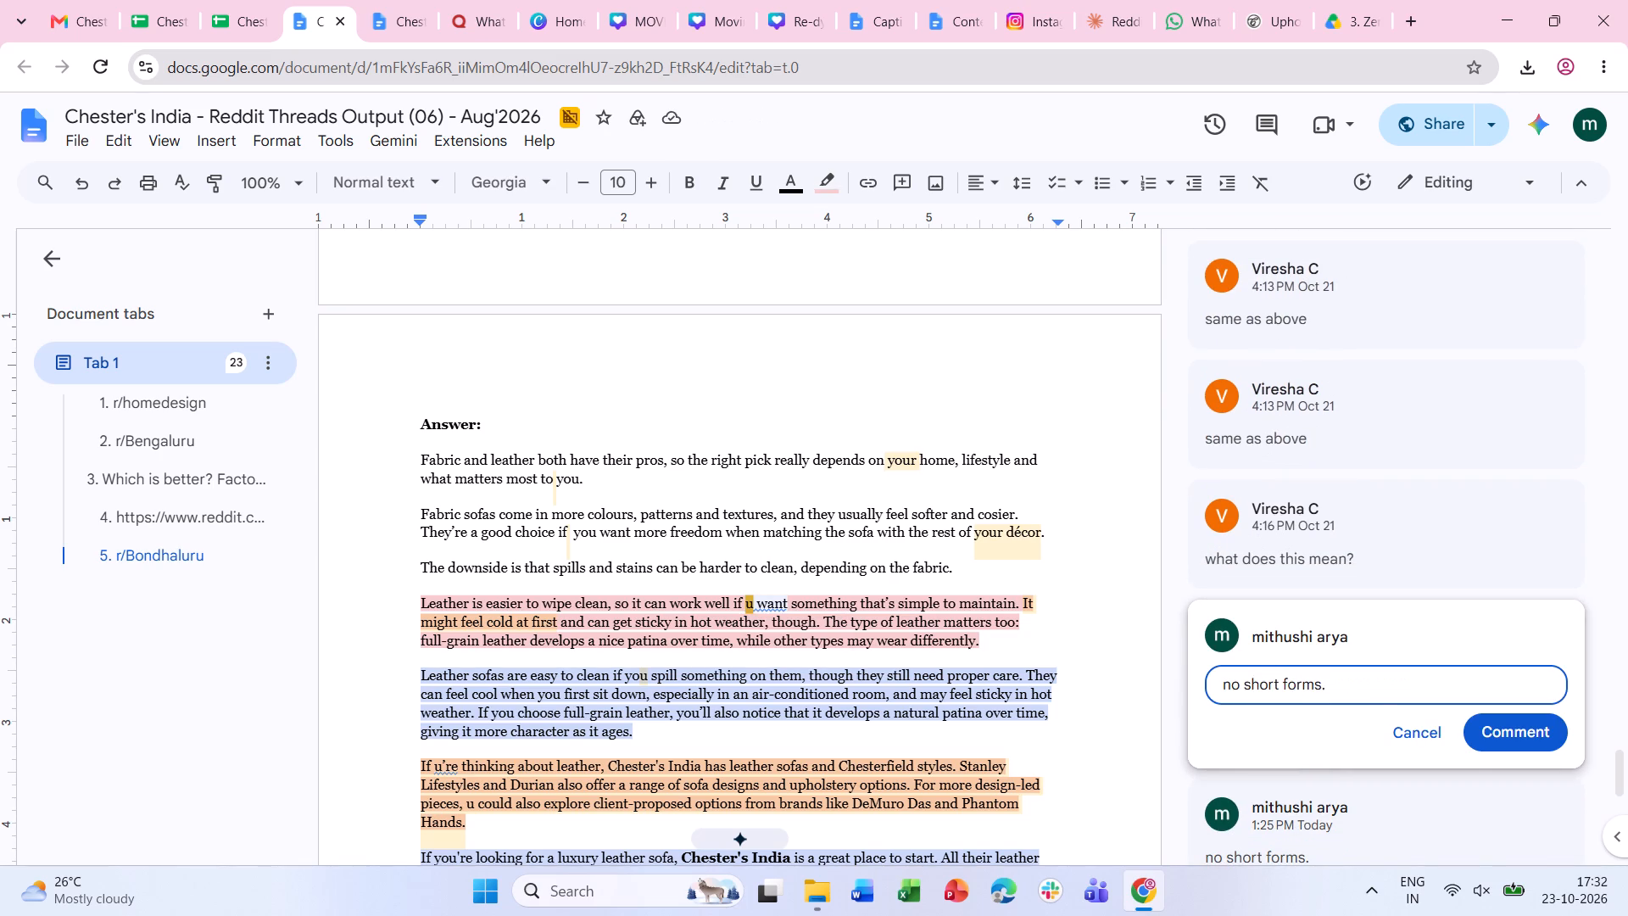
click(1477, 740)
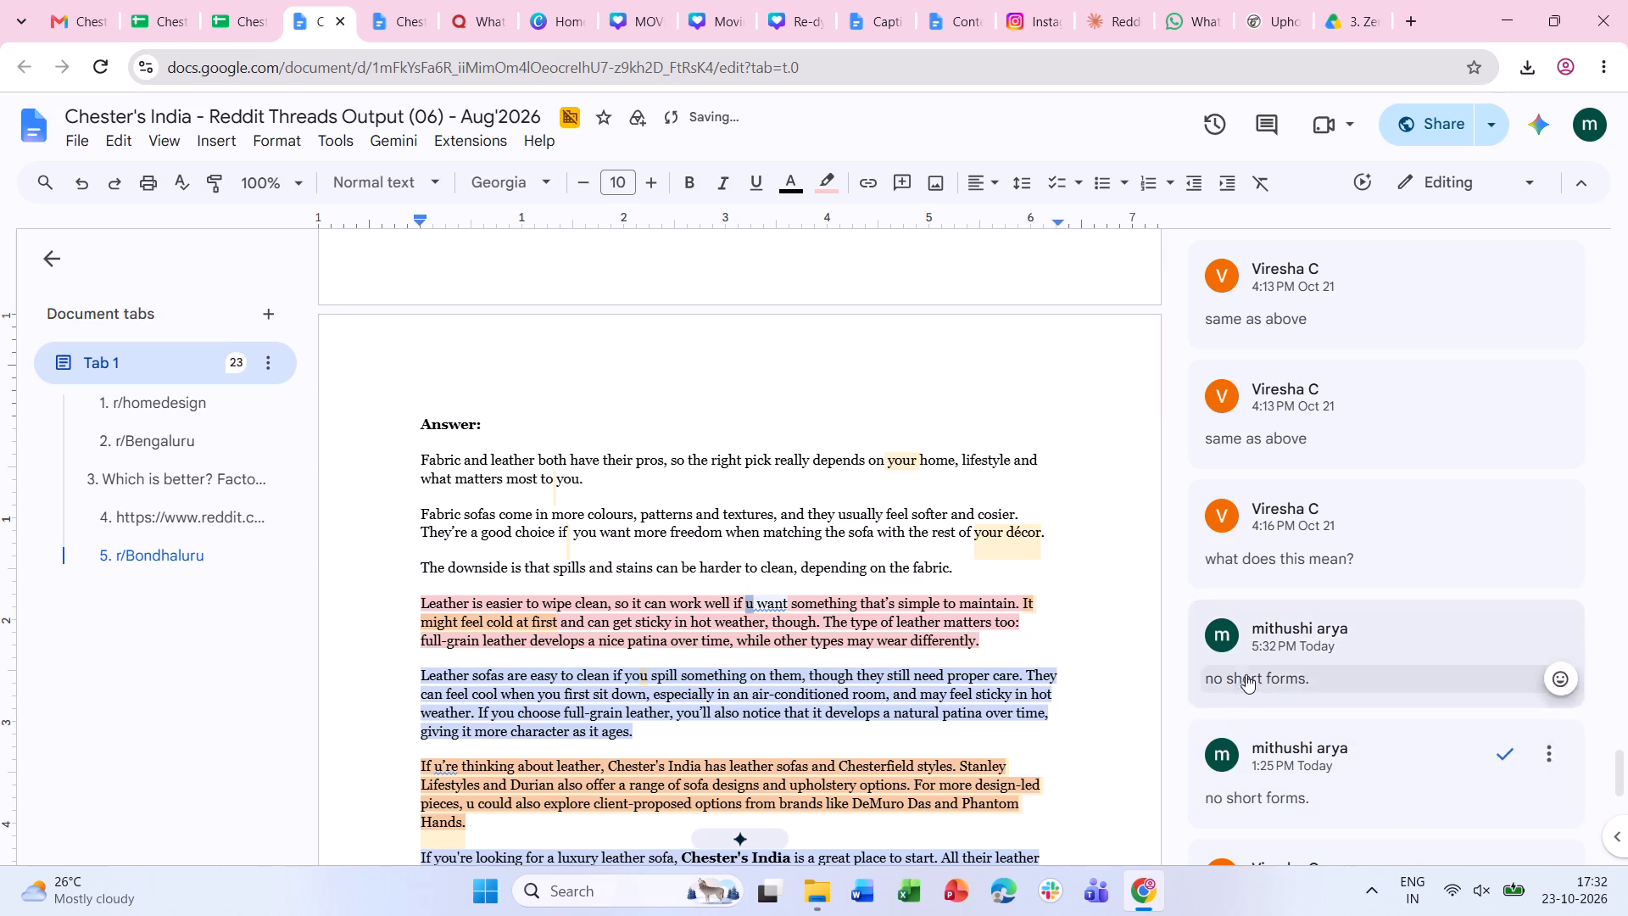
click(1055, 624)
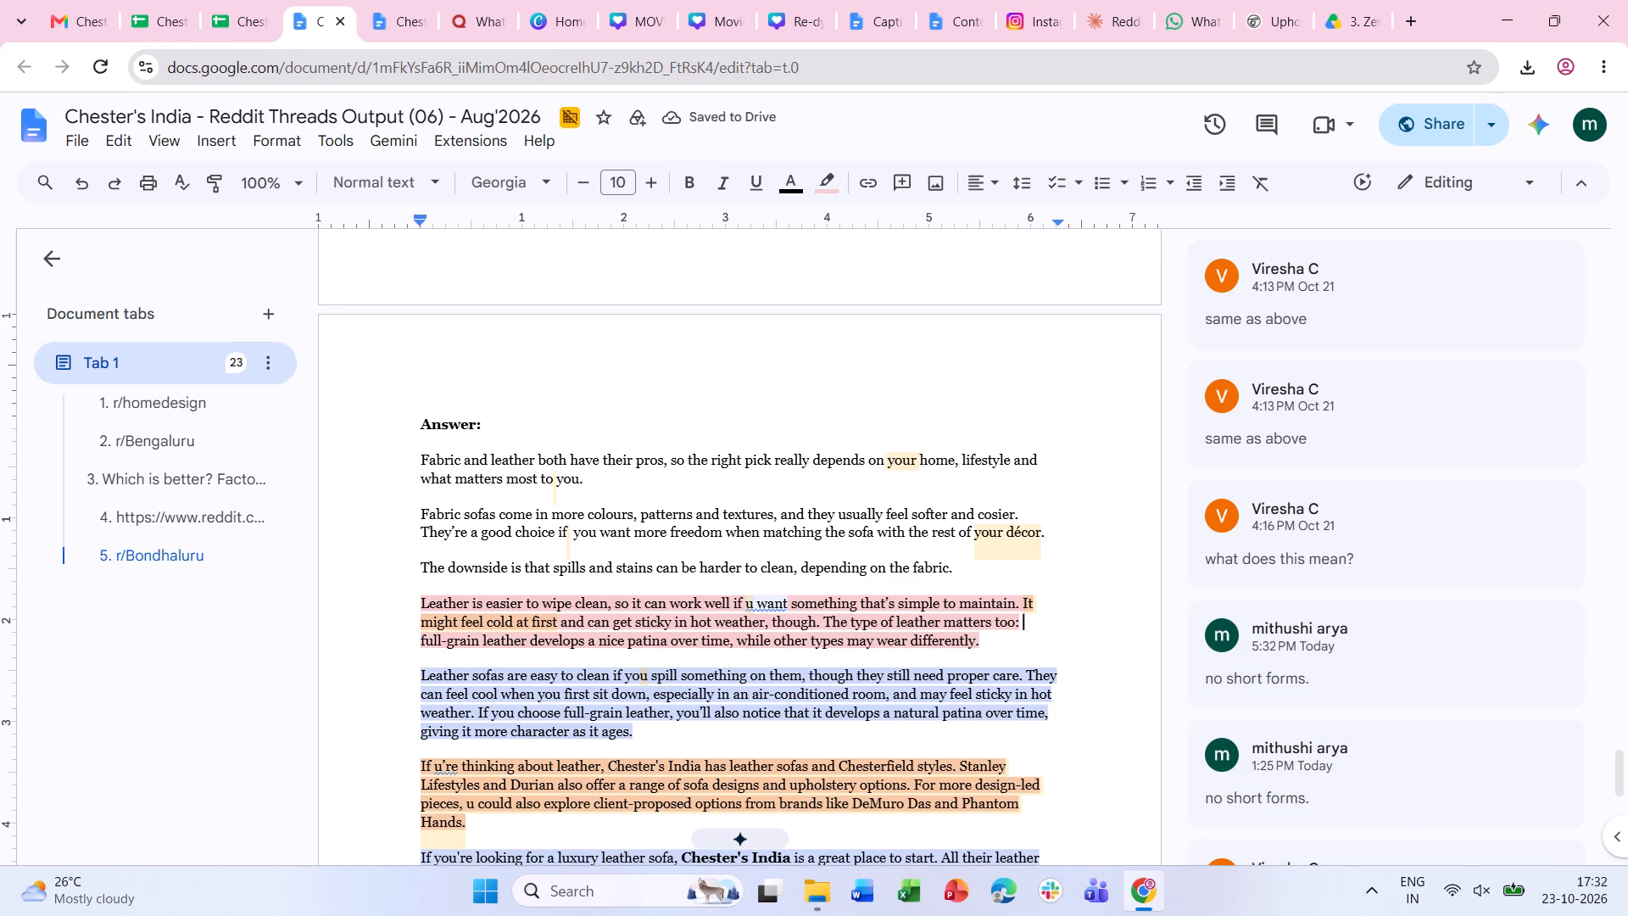
Comment "No short forms" on "u're" in answer 6's orange-highlighted paragraph about Chester's India leather sofas.
scroll(1057, 624, down, 2)
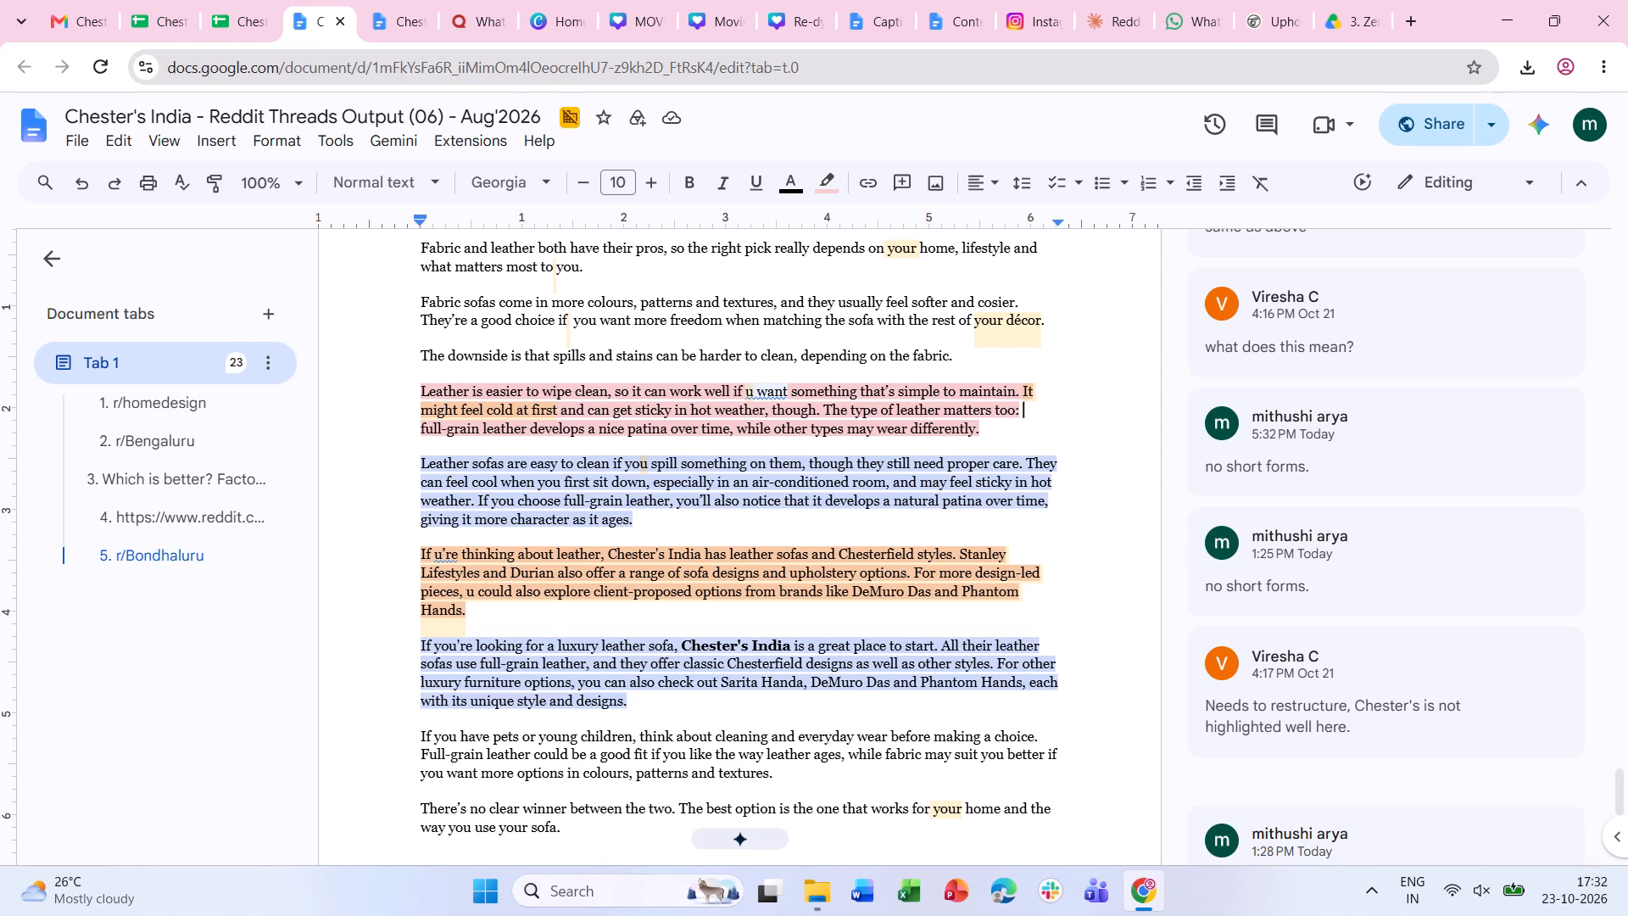
drag(433, 554, 449, 555)
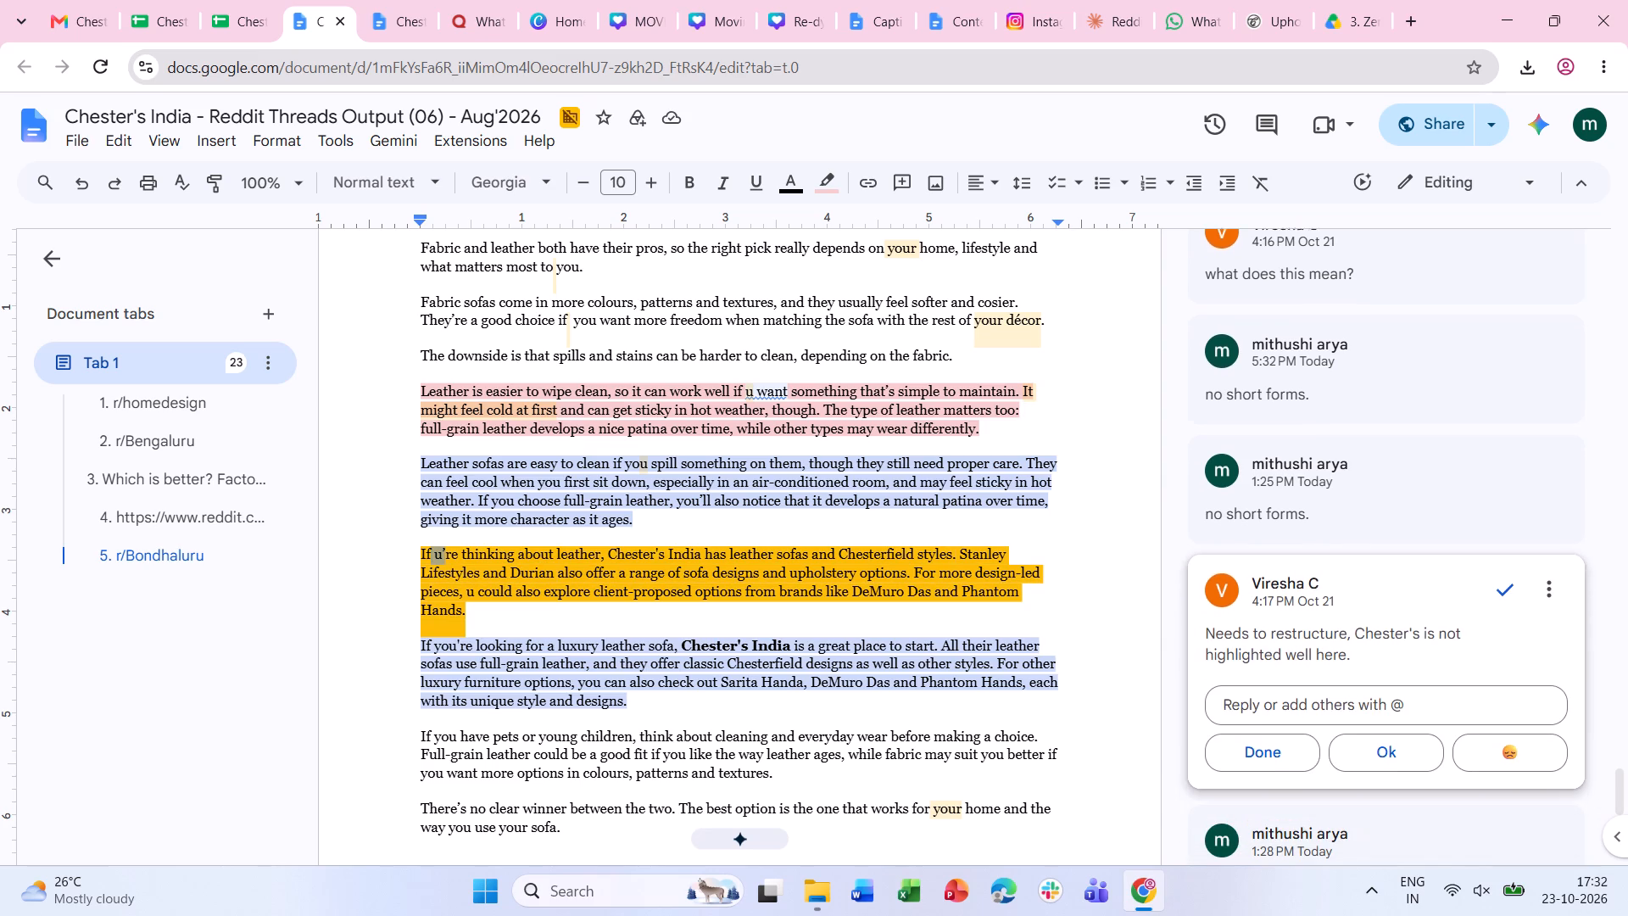
drag(449, 555, 456, 555)
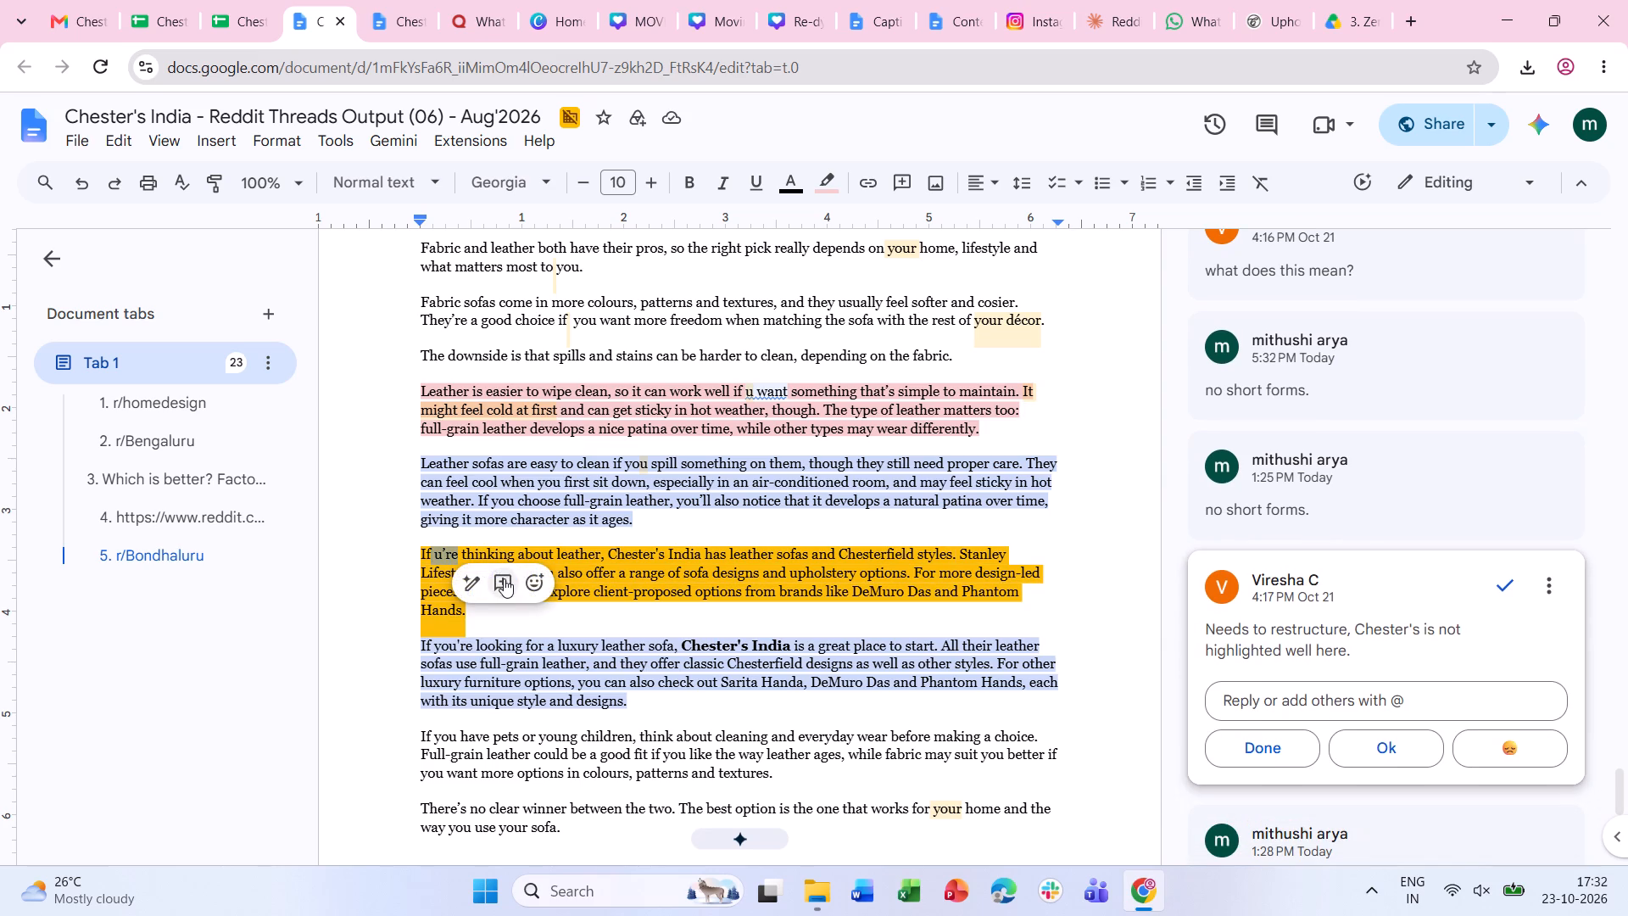
click(504, 578)
text(No short forms)
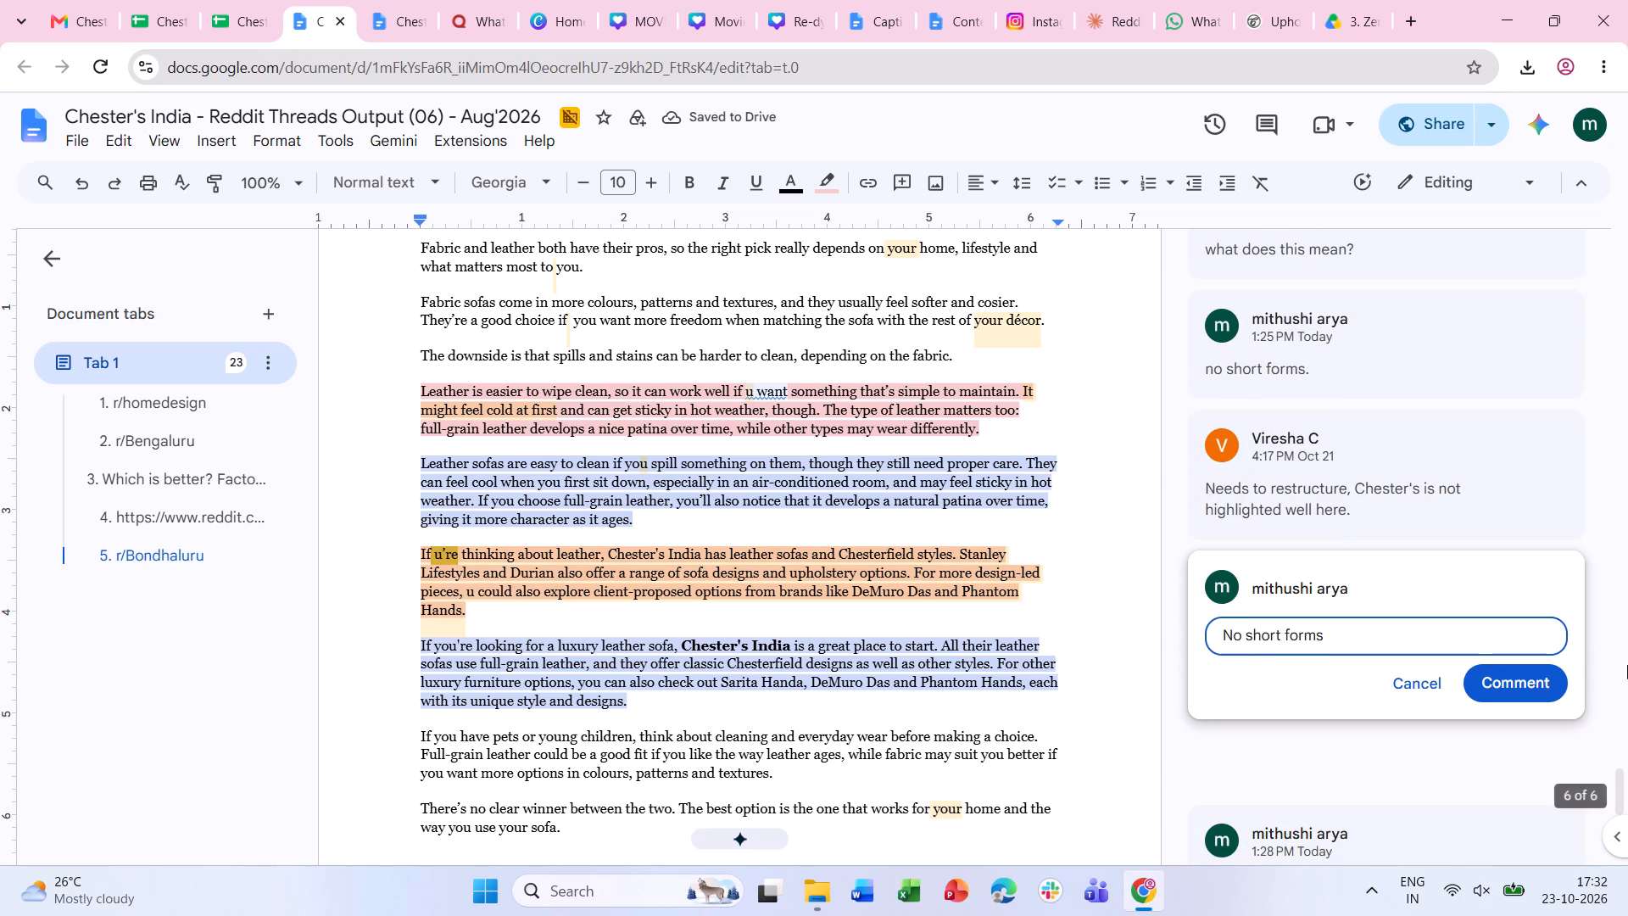
click(1546, 679)
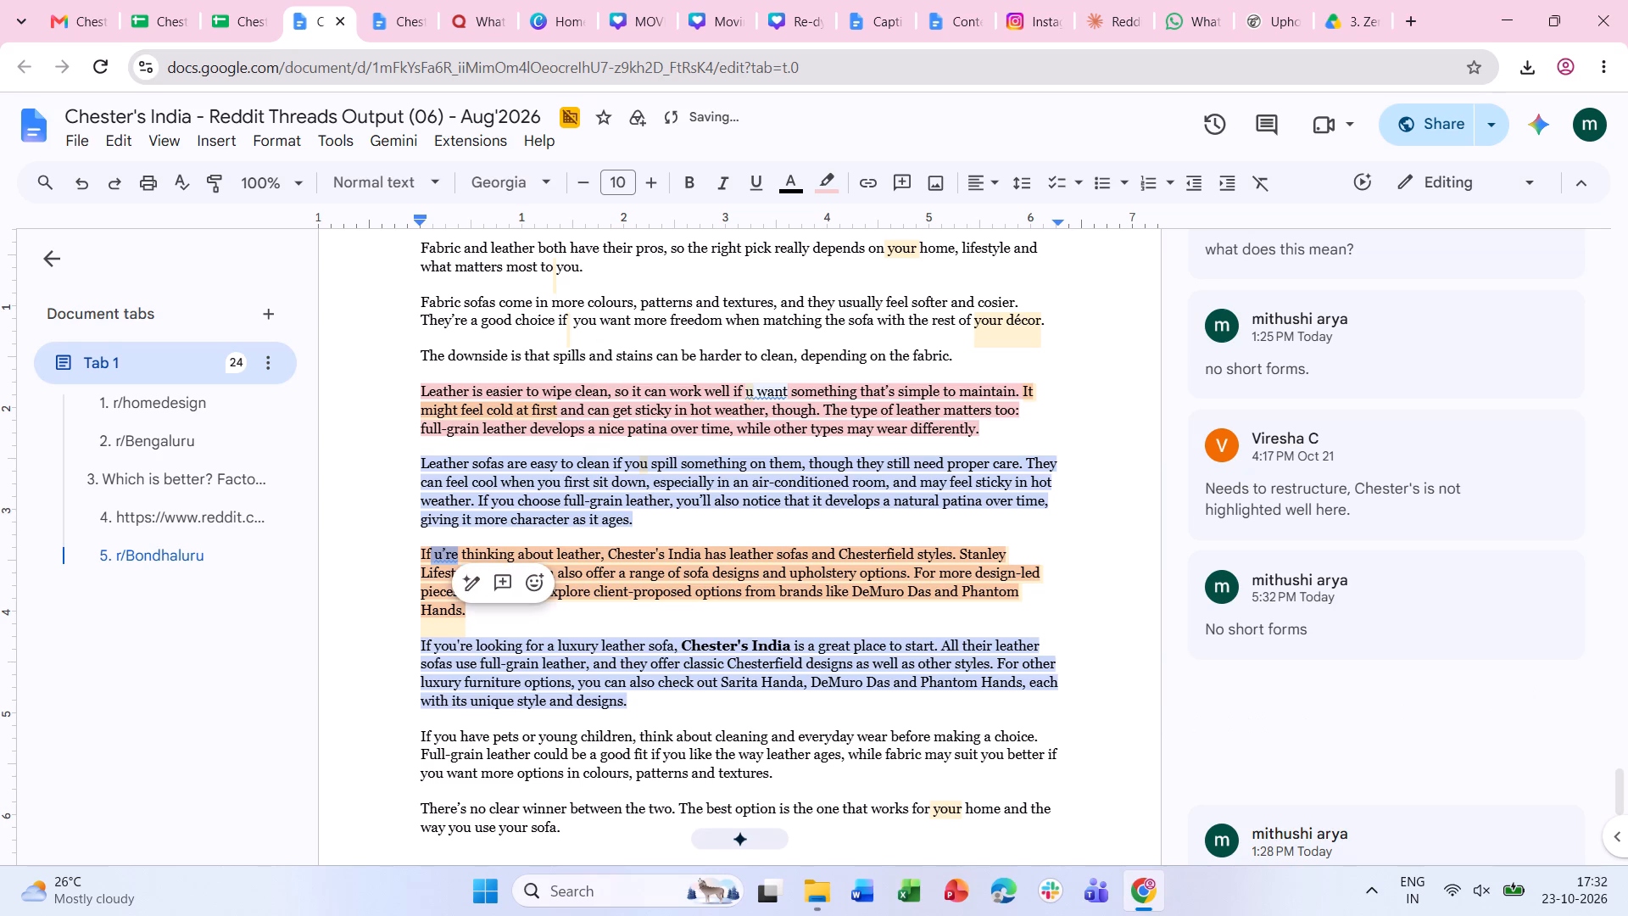
click(1107, 630)
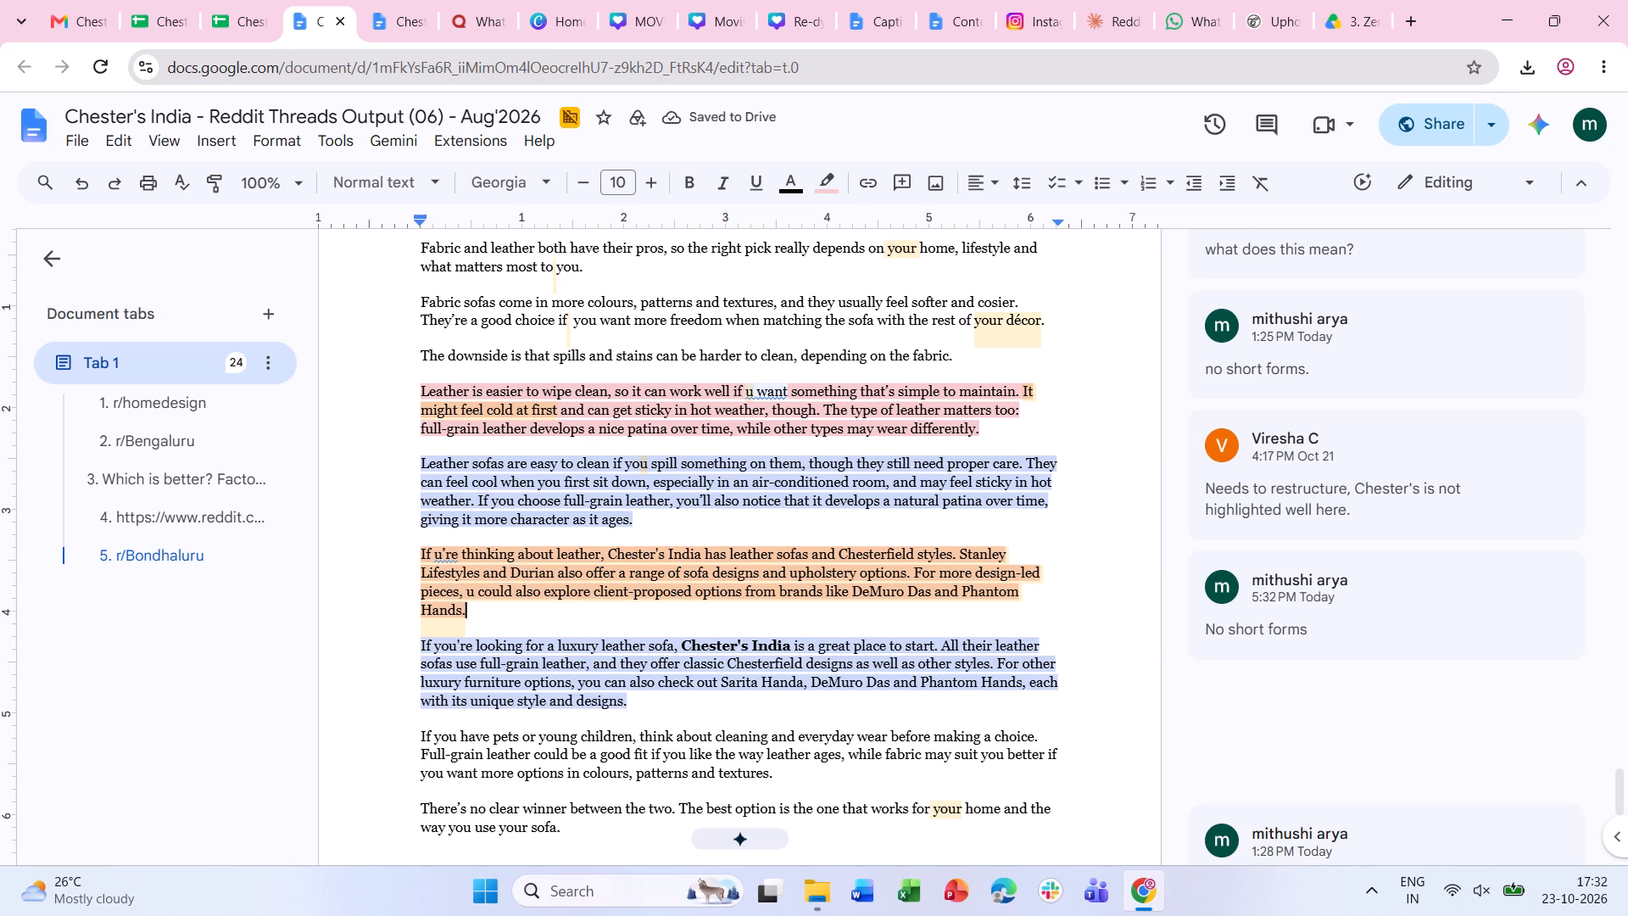
key(e)
key(BackSpace)
click(1130, 689)
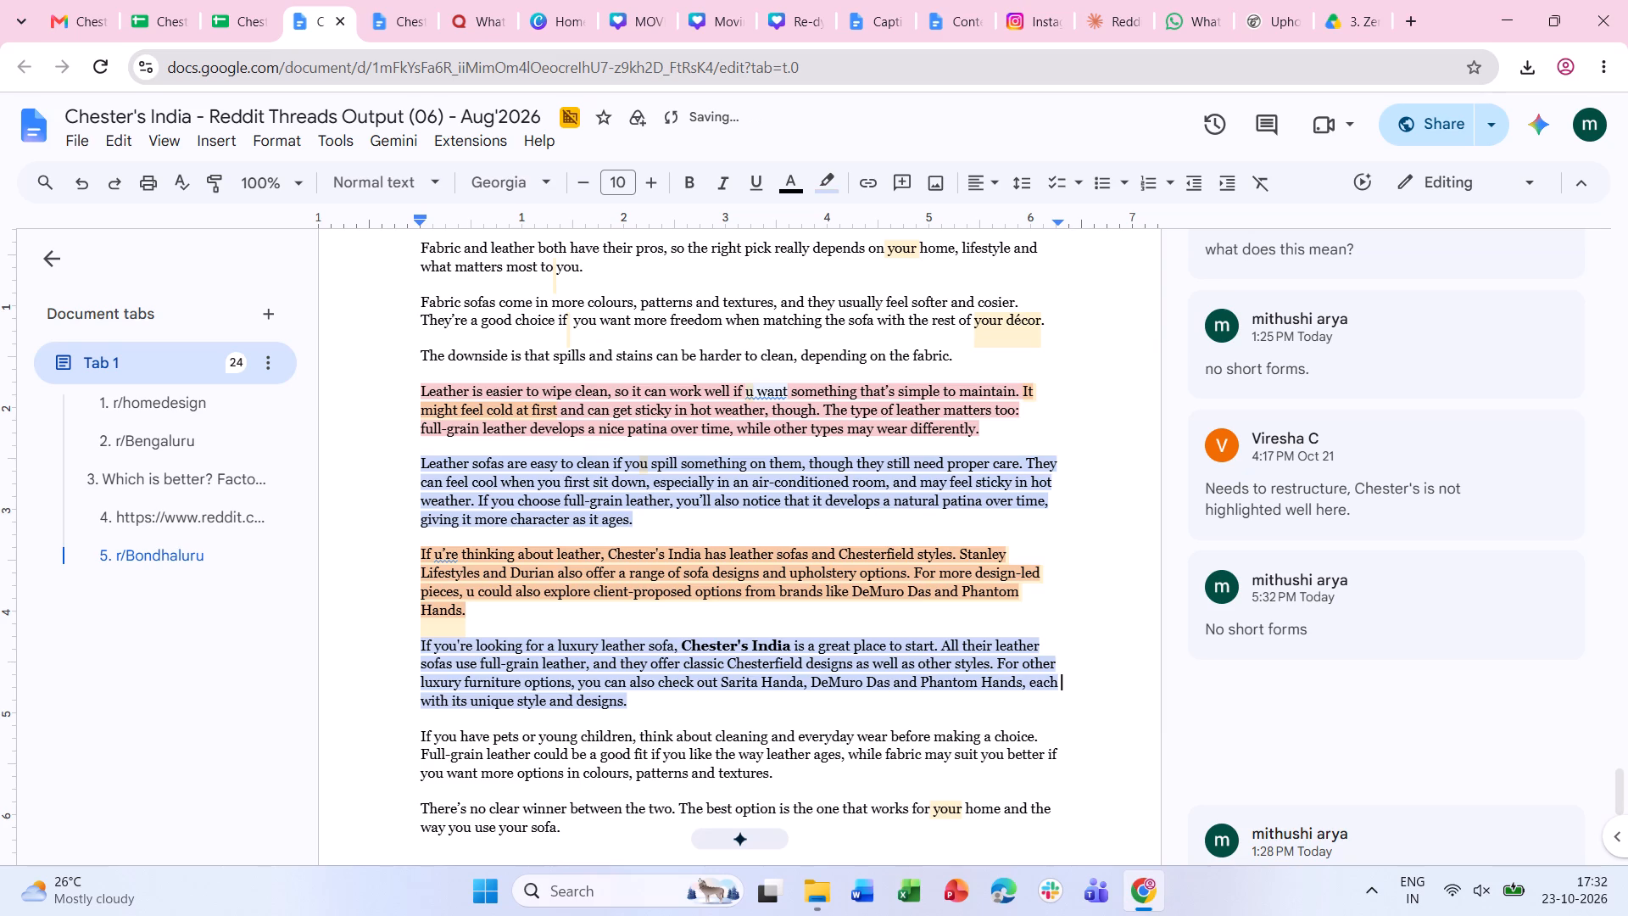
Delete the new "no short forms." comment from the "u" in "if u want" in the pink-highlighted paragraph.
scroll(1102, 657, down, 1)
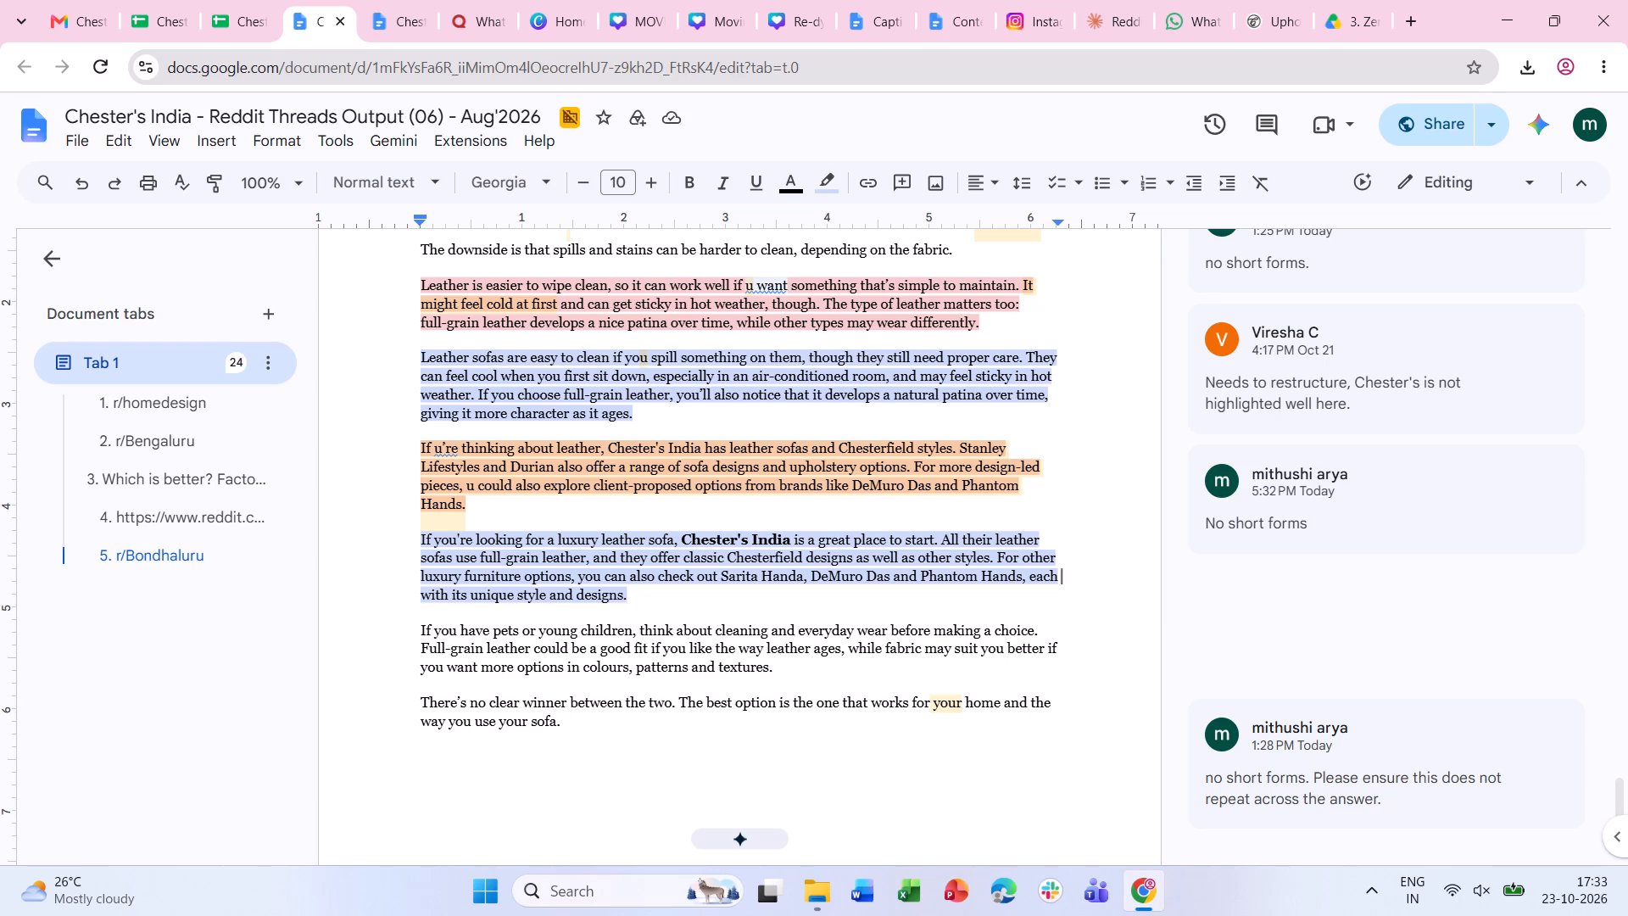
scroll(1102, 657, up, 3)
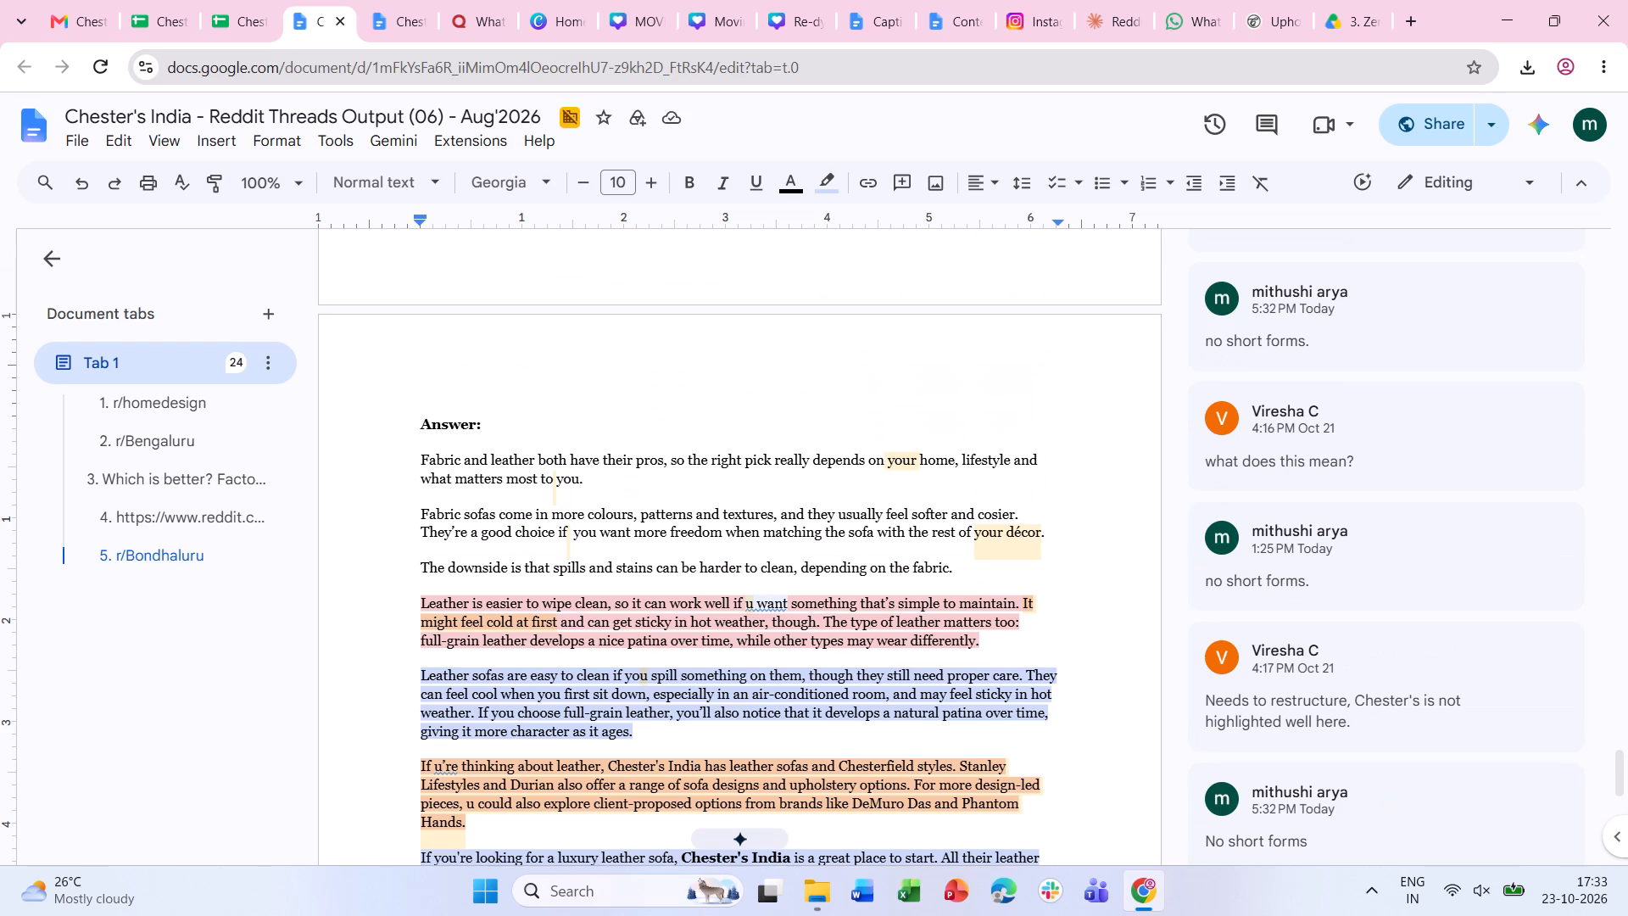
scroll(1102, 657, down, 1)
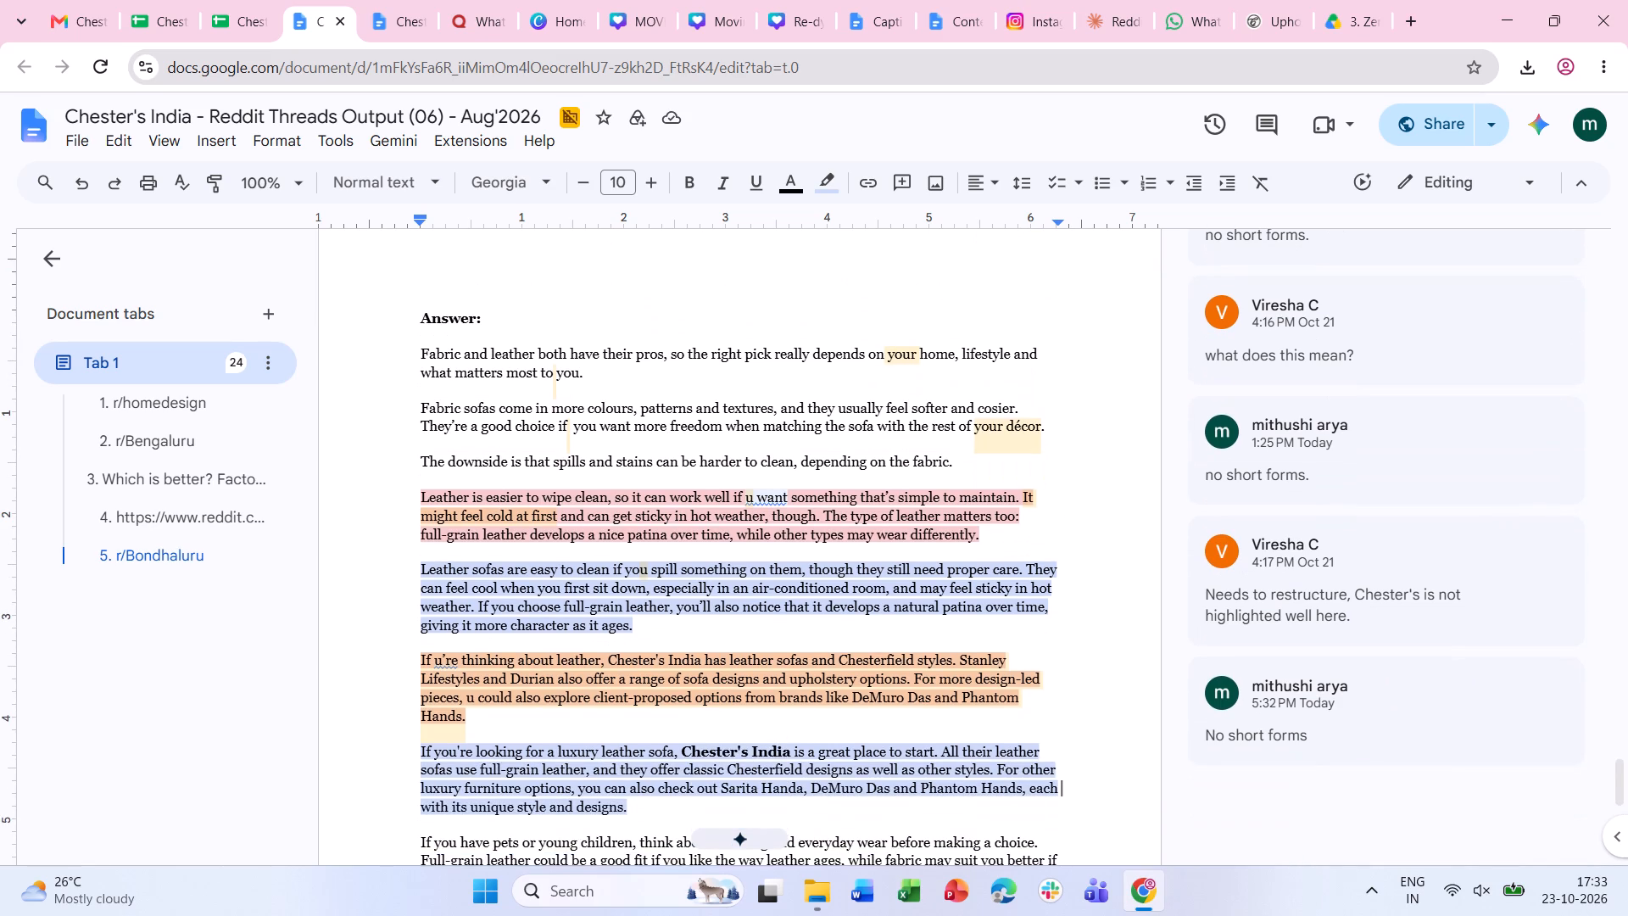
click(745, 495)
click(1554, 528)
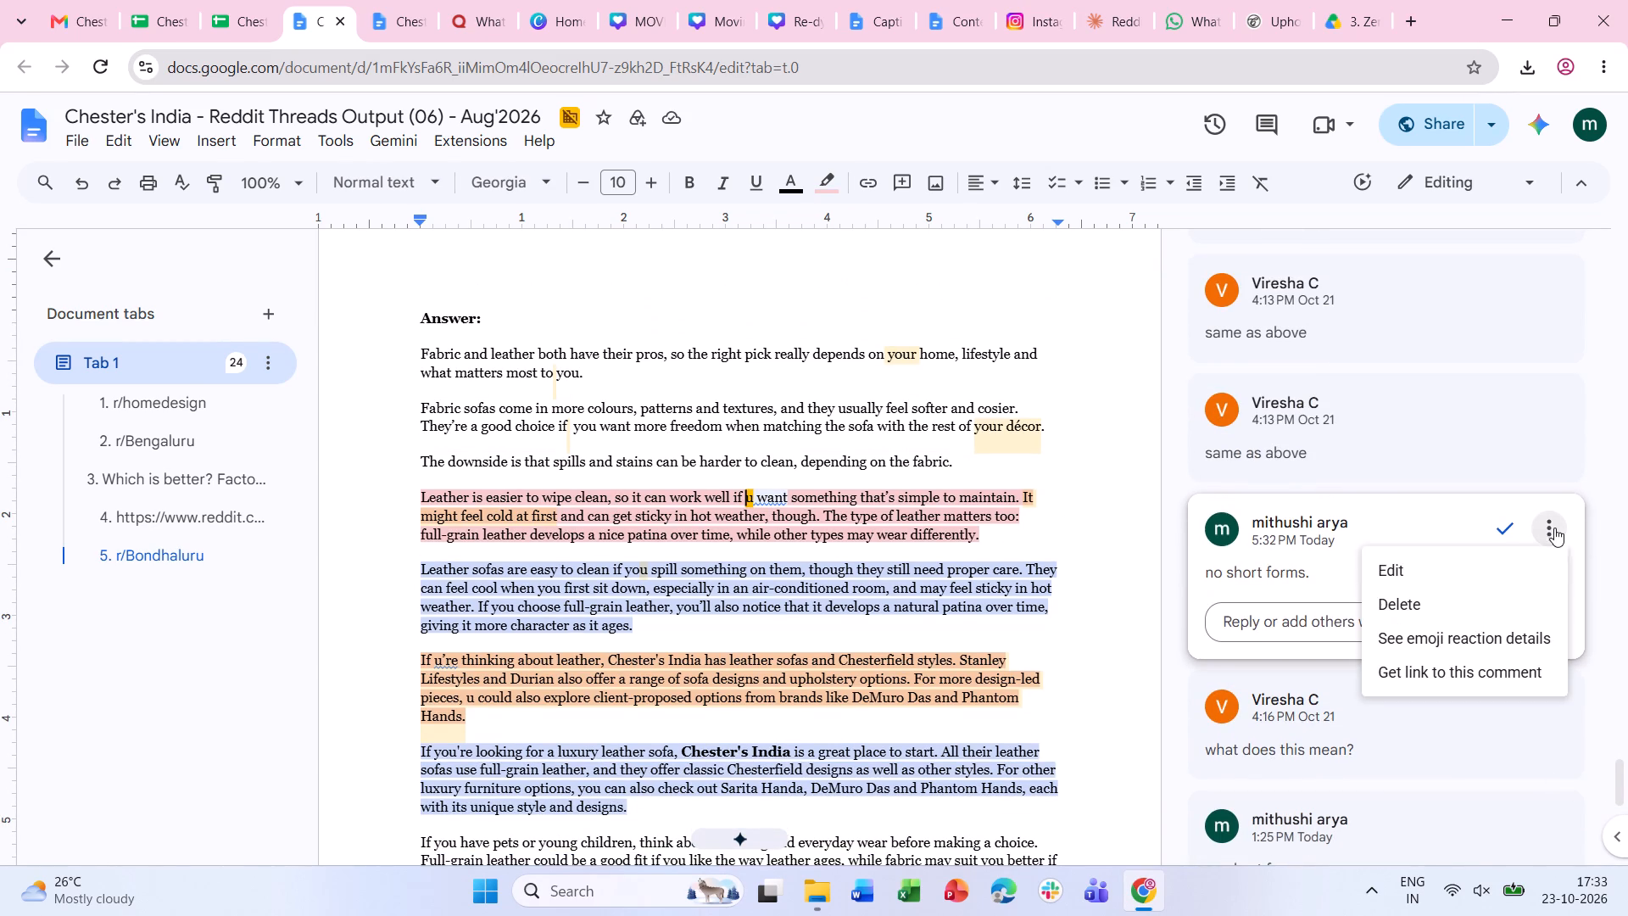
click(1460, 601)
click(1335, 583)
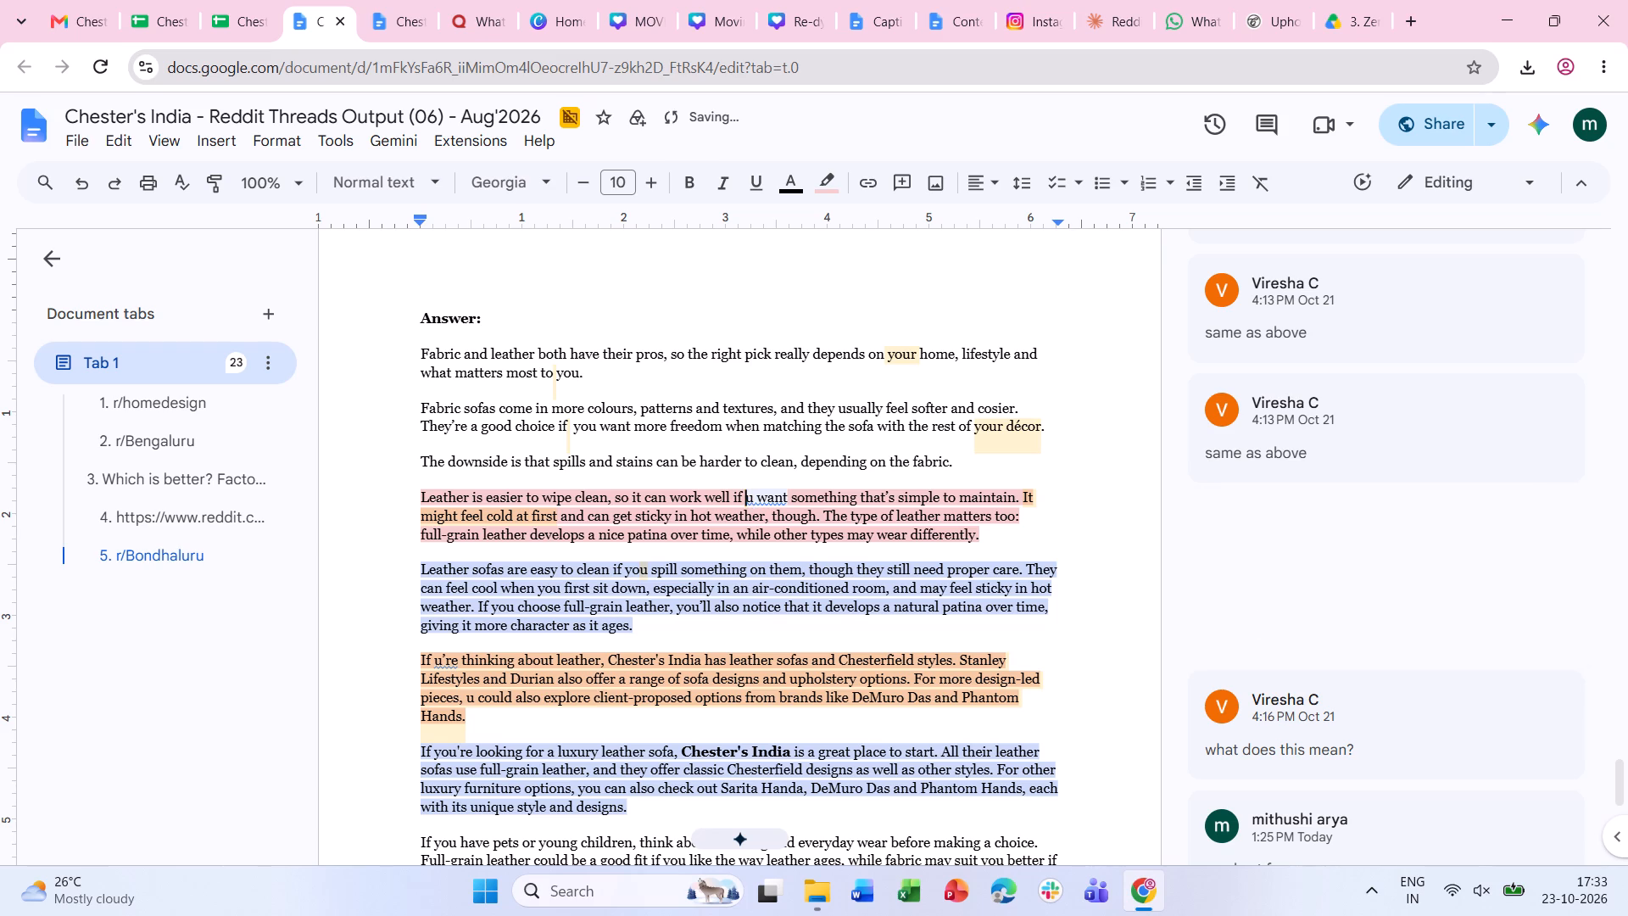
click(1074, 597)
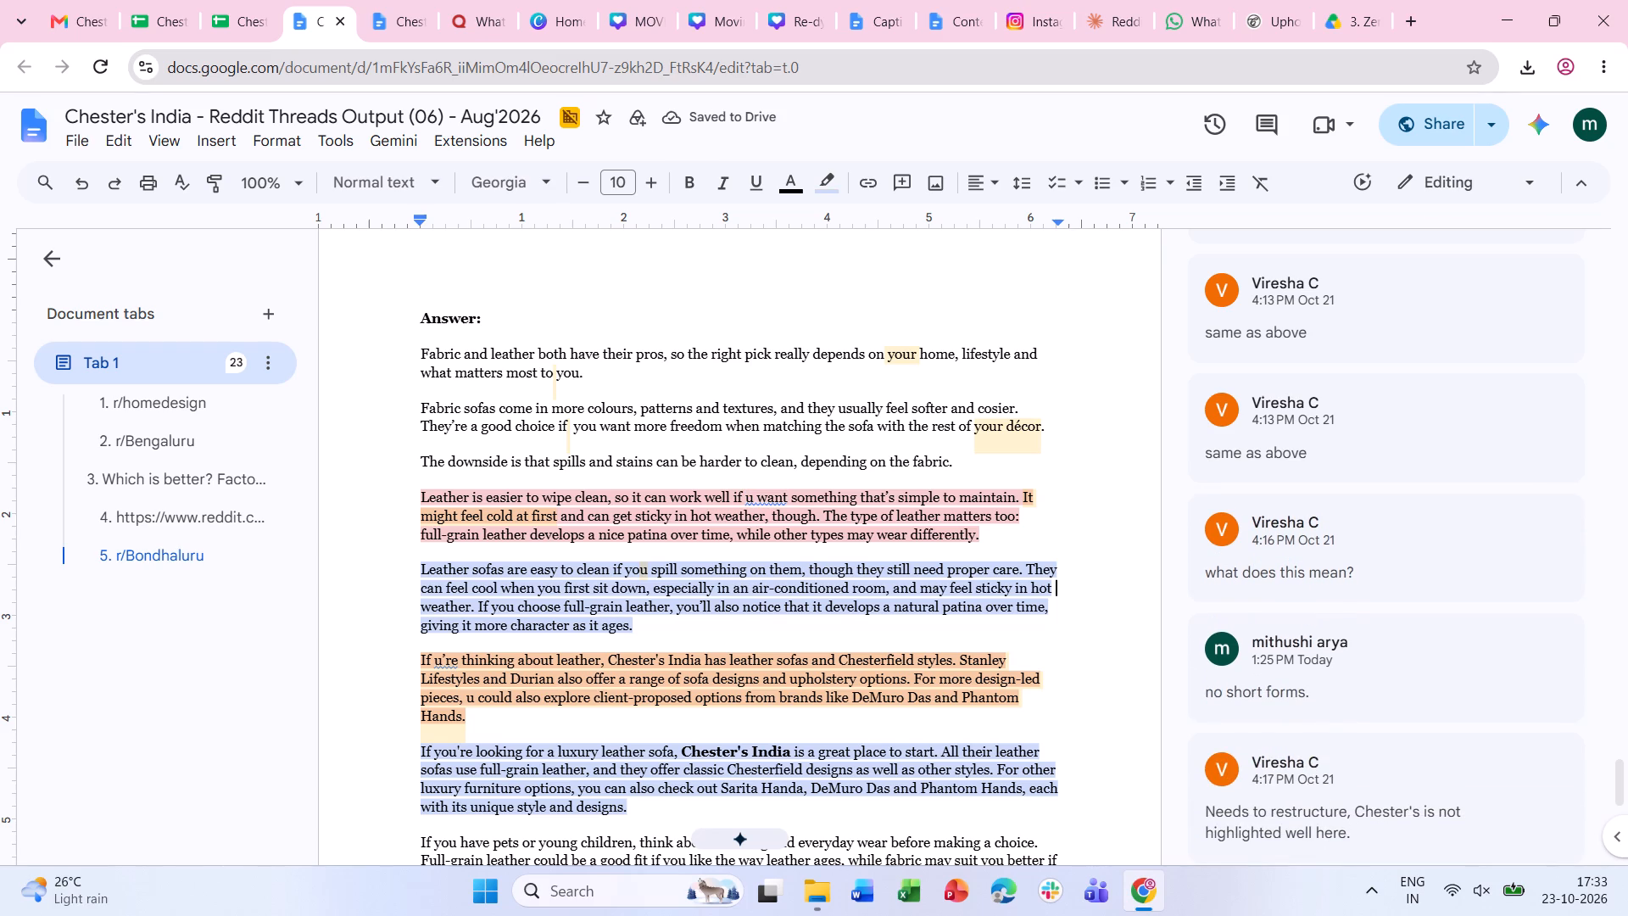
Reread answer 6 against its question about choosing a fabric or genuine leather sofa and the existing feedback.
scroll(924, 630, down, 1)
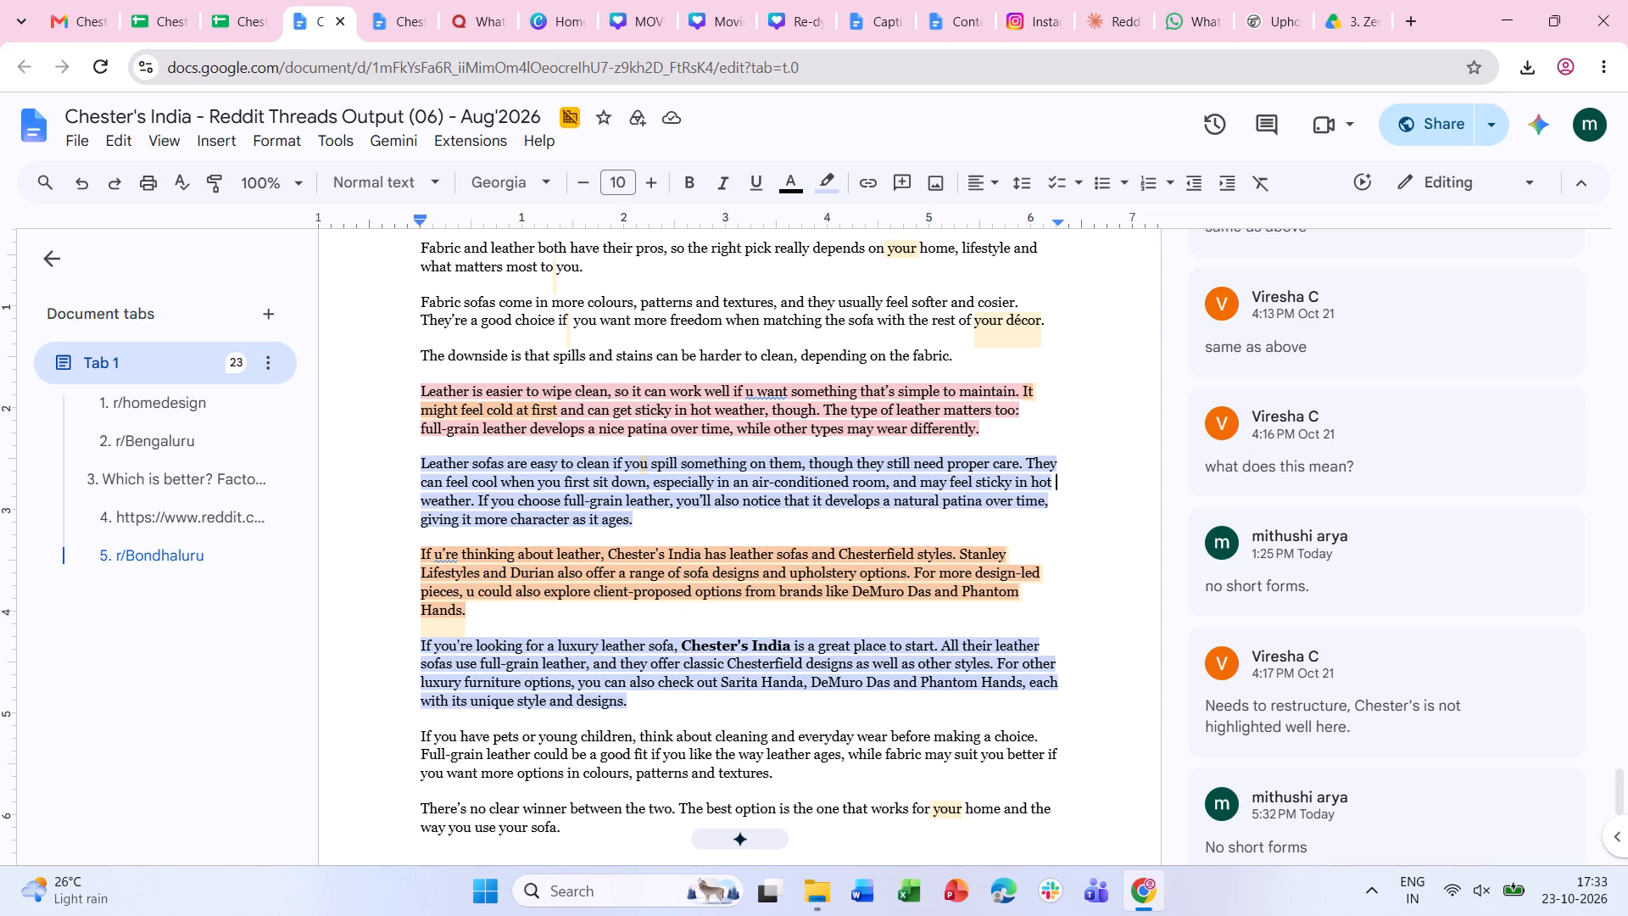
scroll(1036, 598, up, 4)
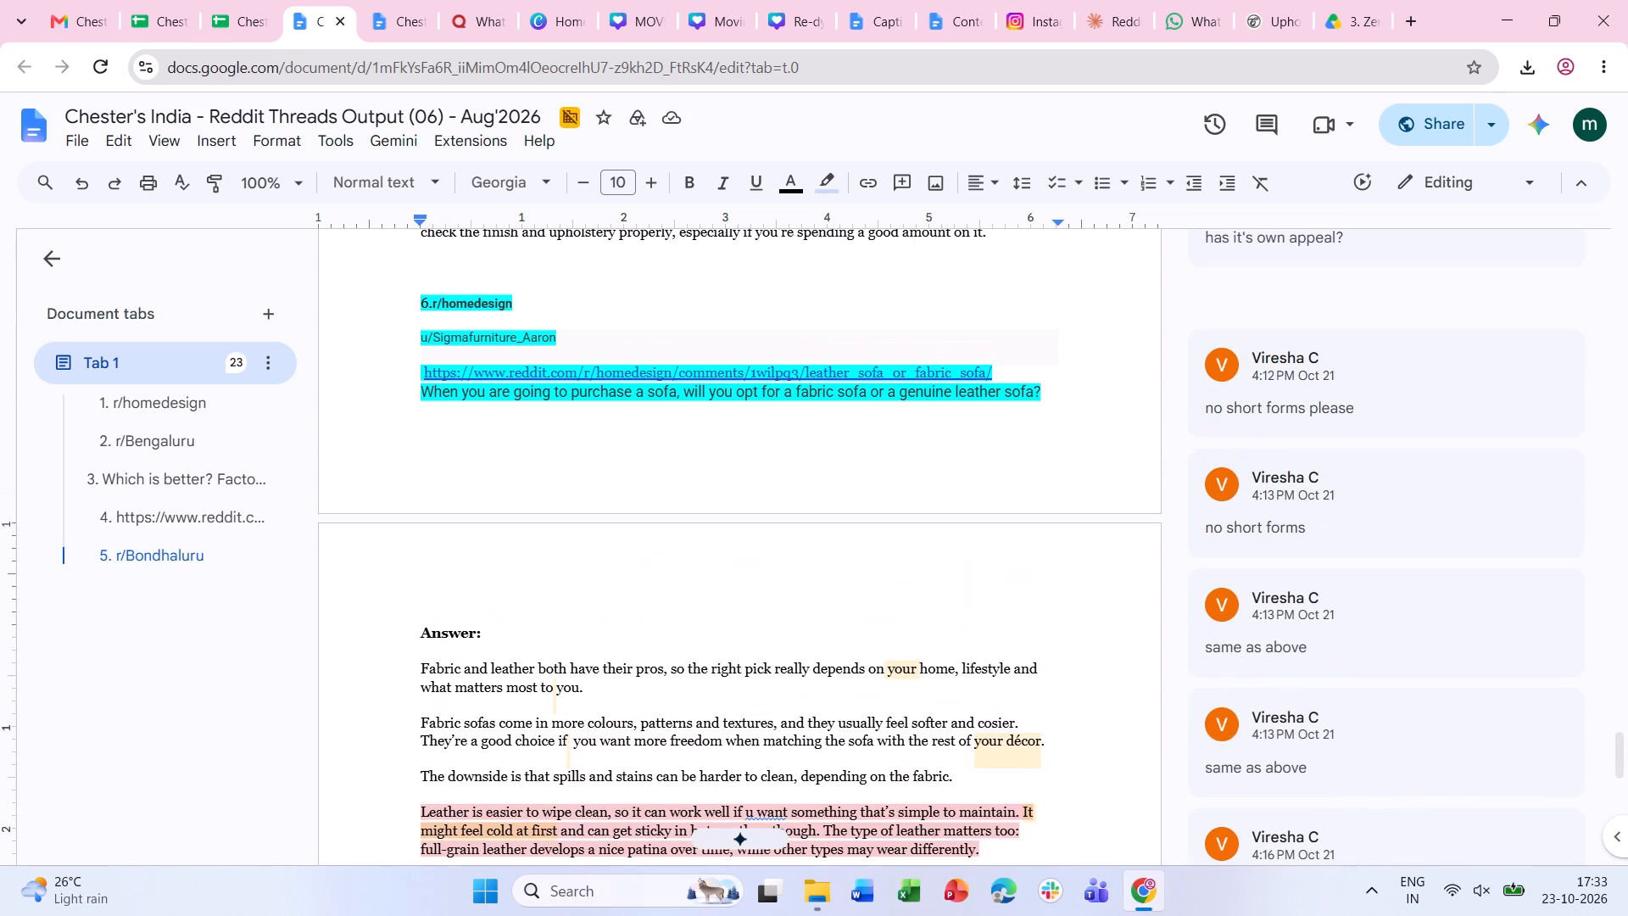
scroll(1036, 598, down, 6)
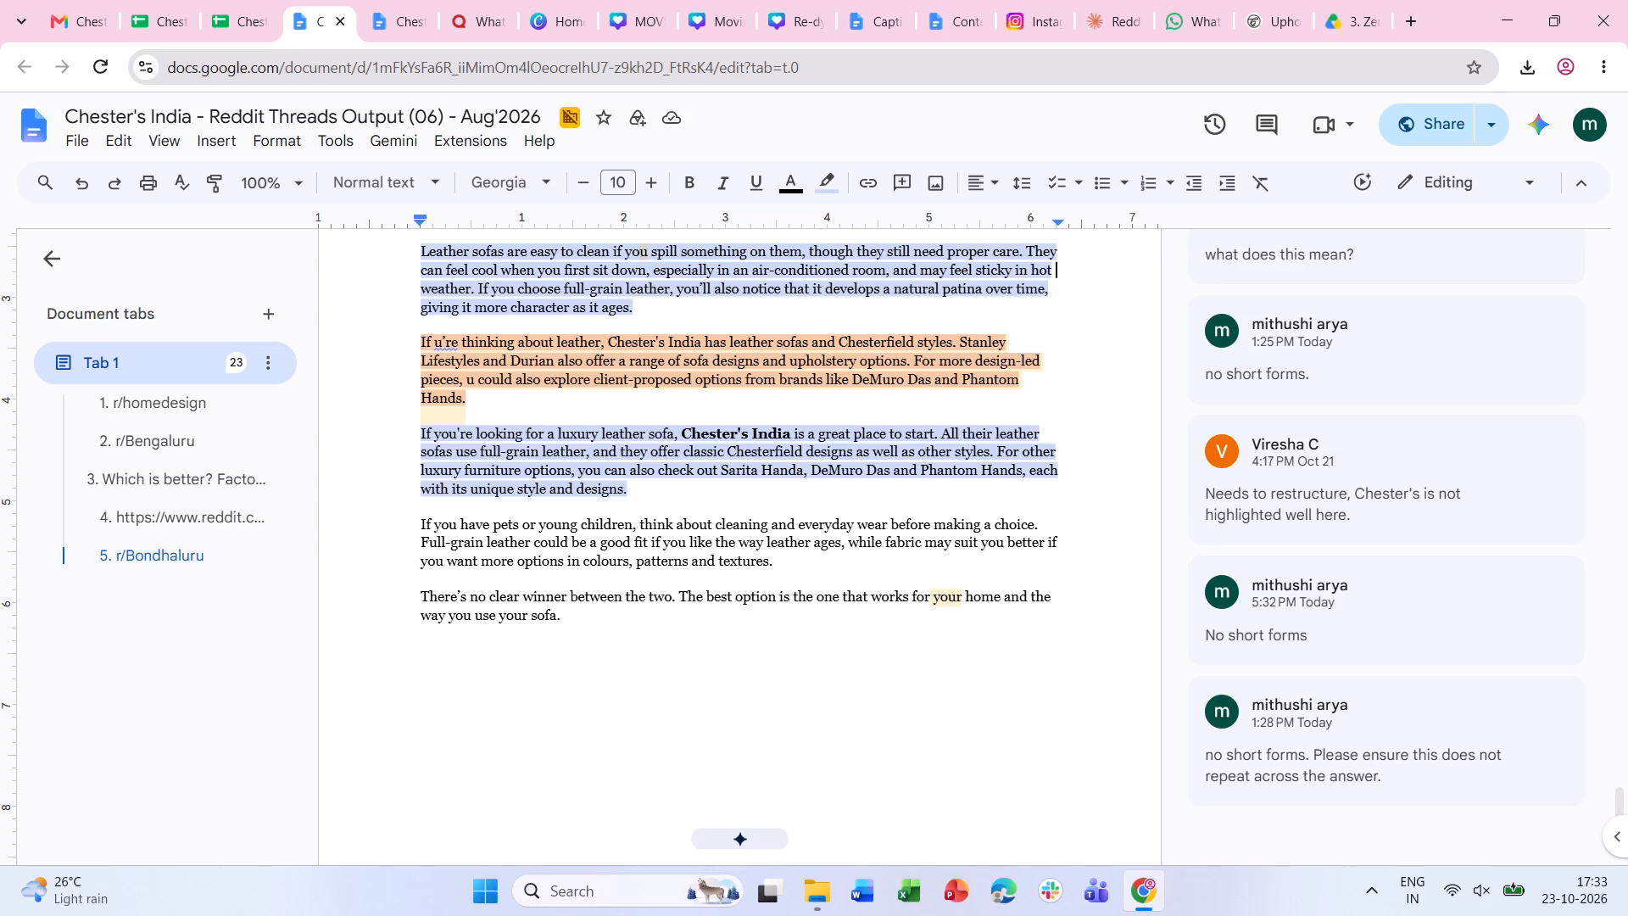
scroll(1036, 596, up, 2)
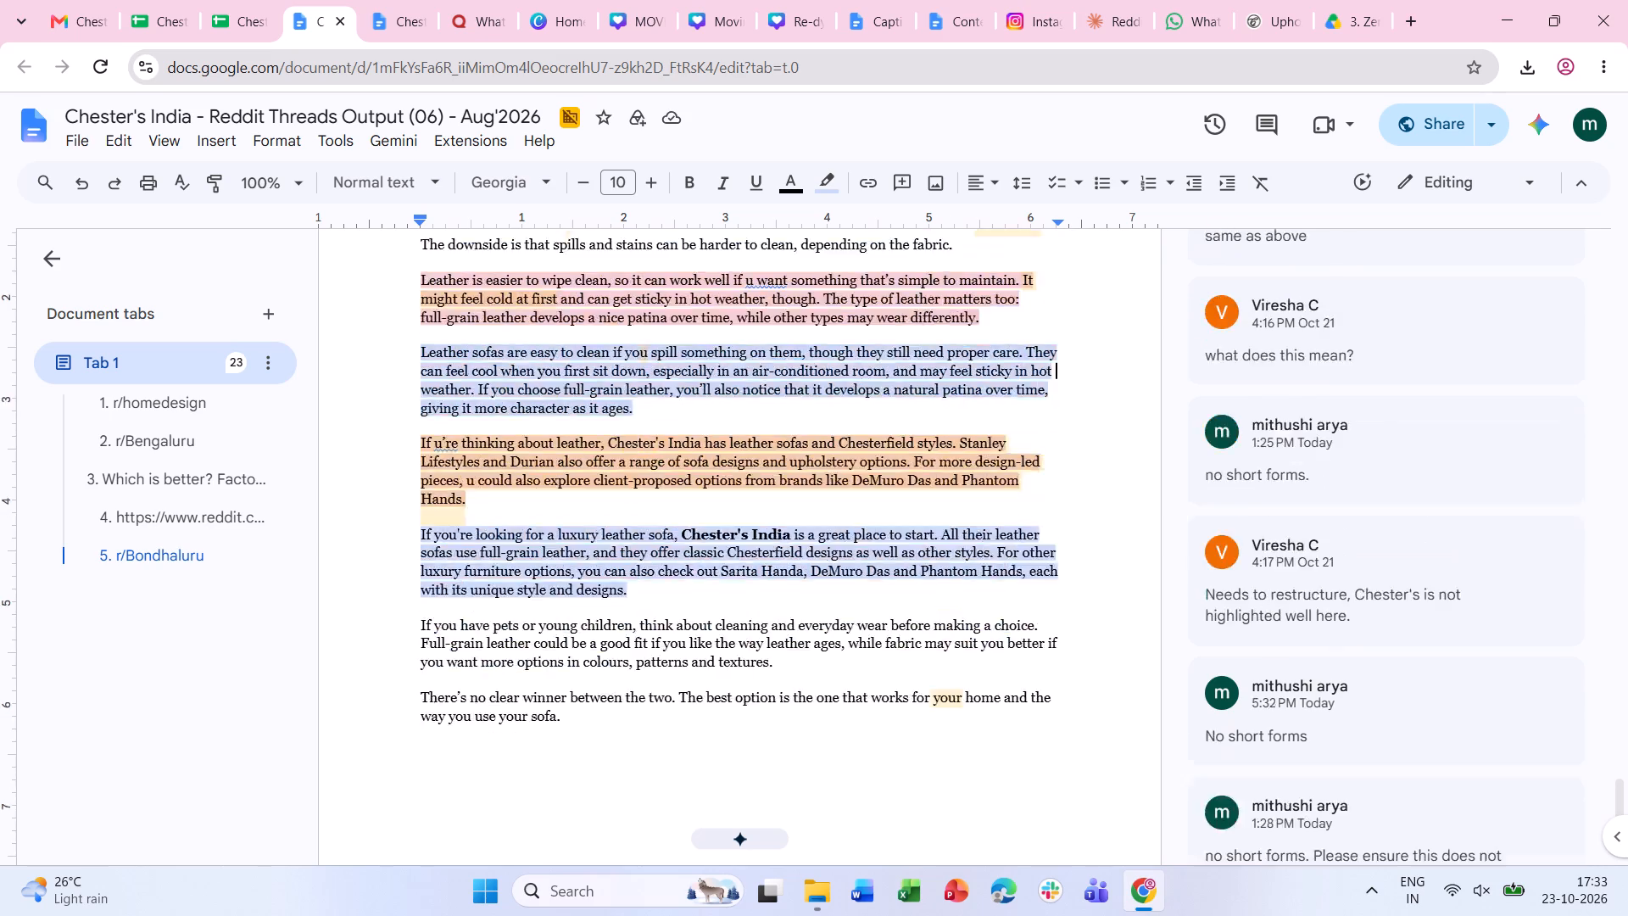
scroll(1036, 596, up, 1)
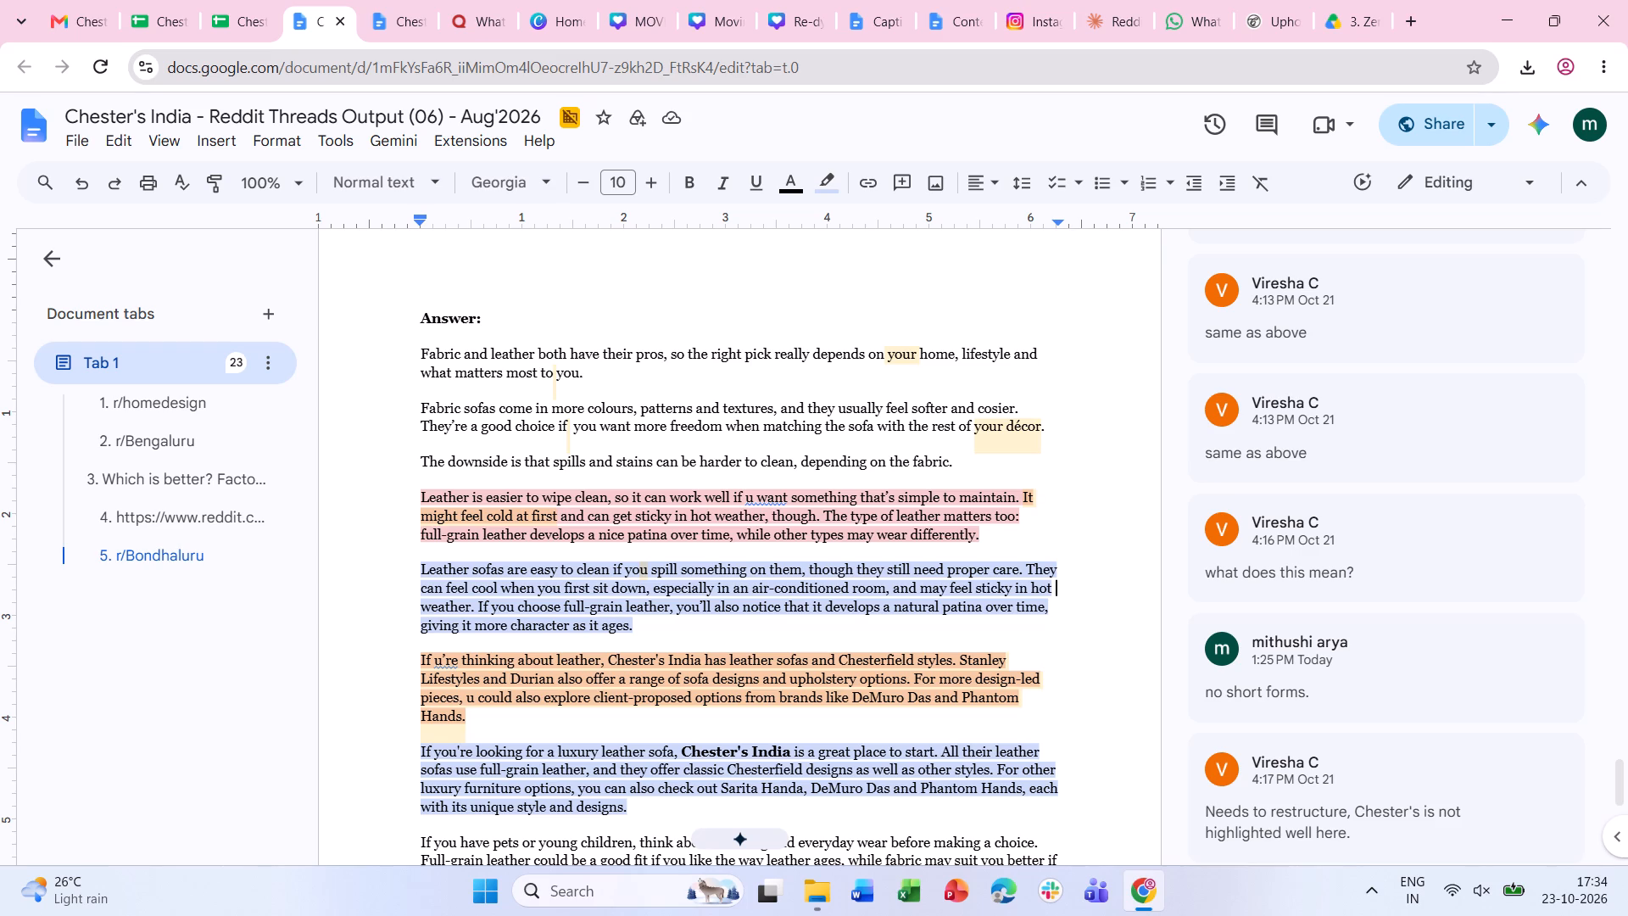
Draft a comment on answer 6's "Answer:" heading: "We also offer the option to upholster sofas in fabric, incase a client does not prefer leather sofas.".
drag(419, 316, 517, 316)
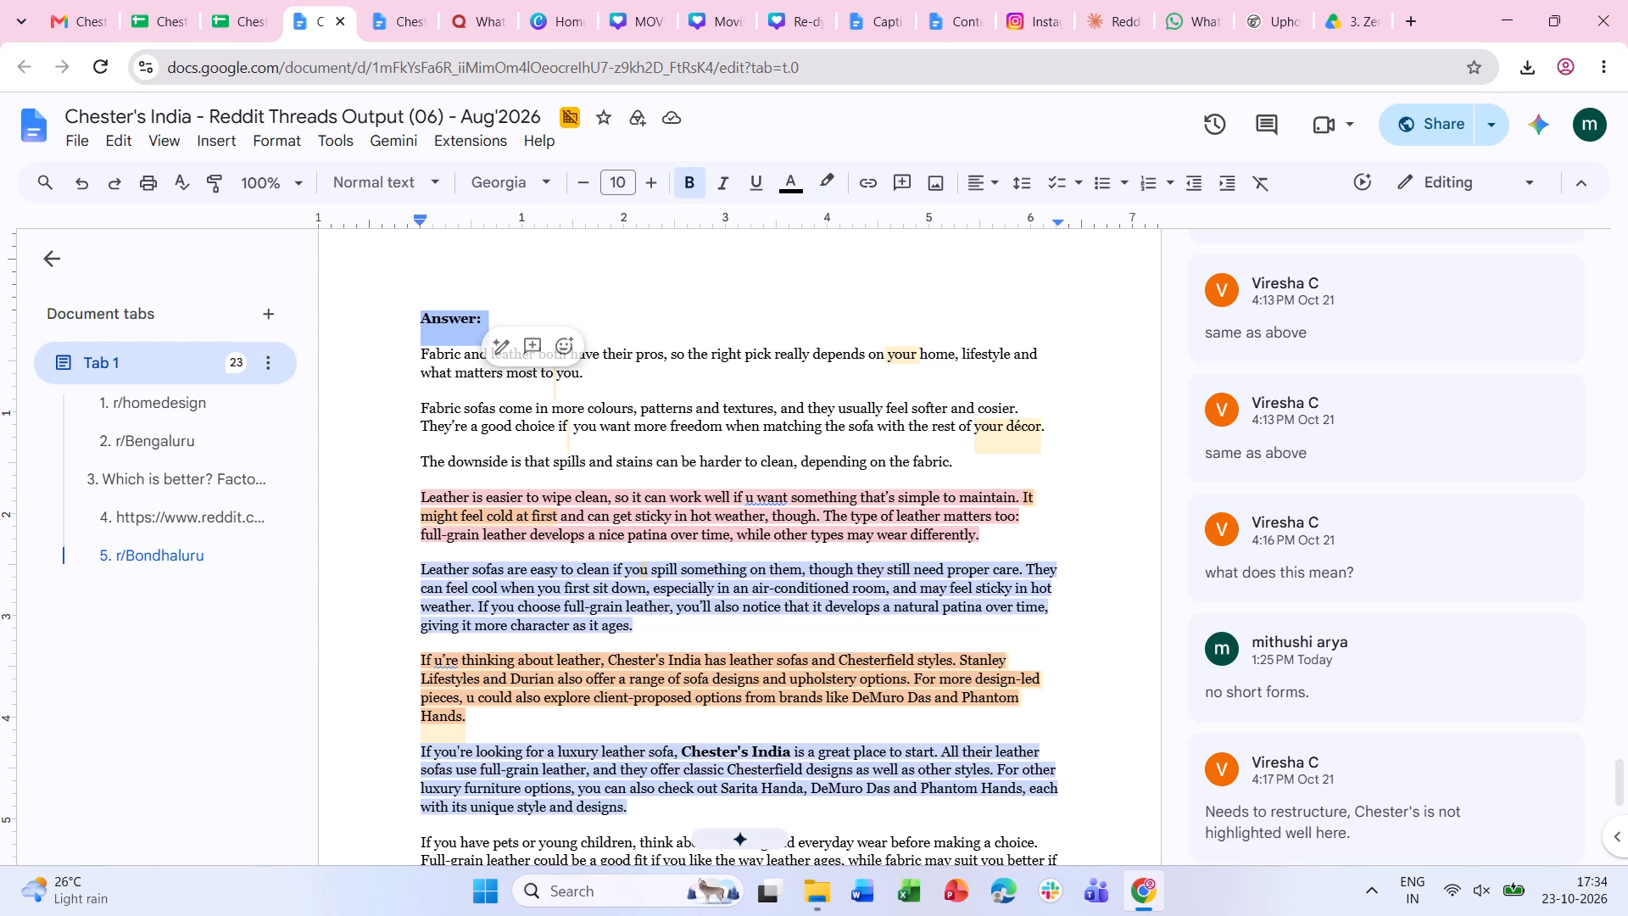
click(896, 188)
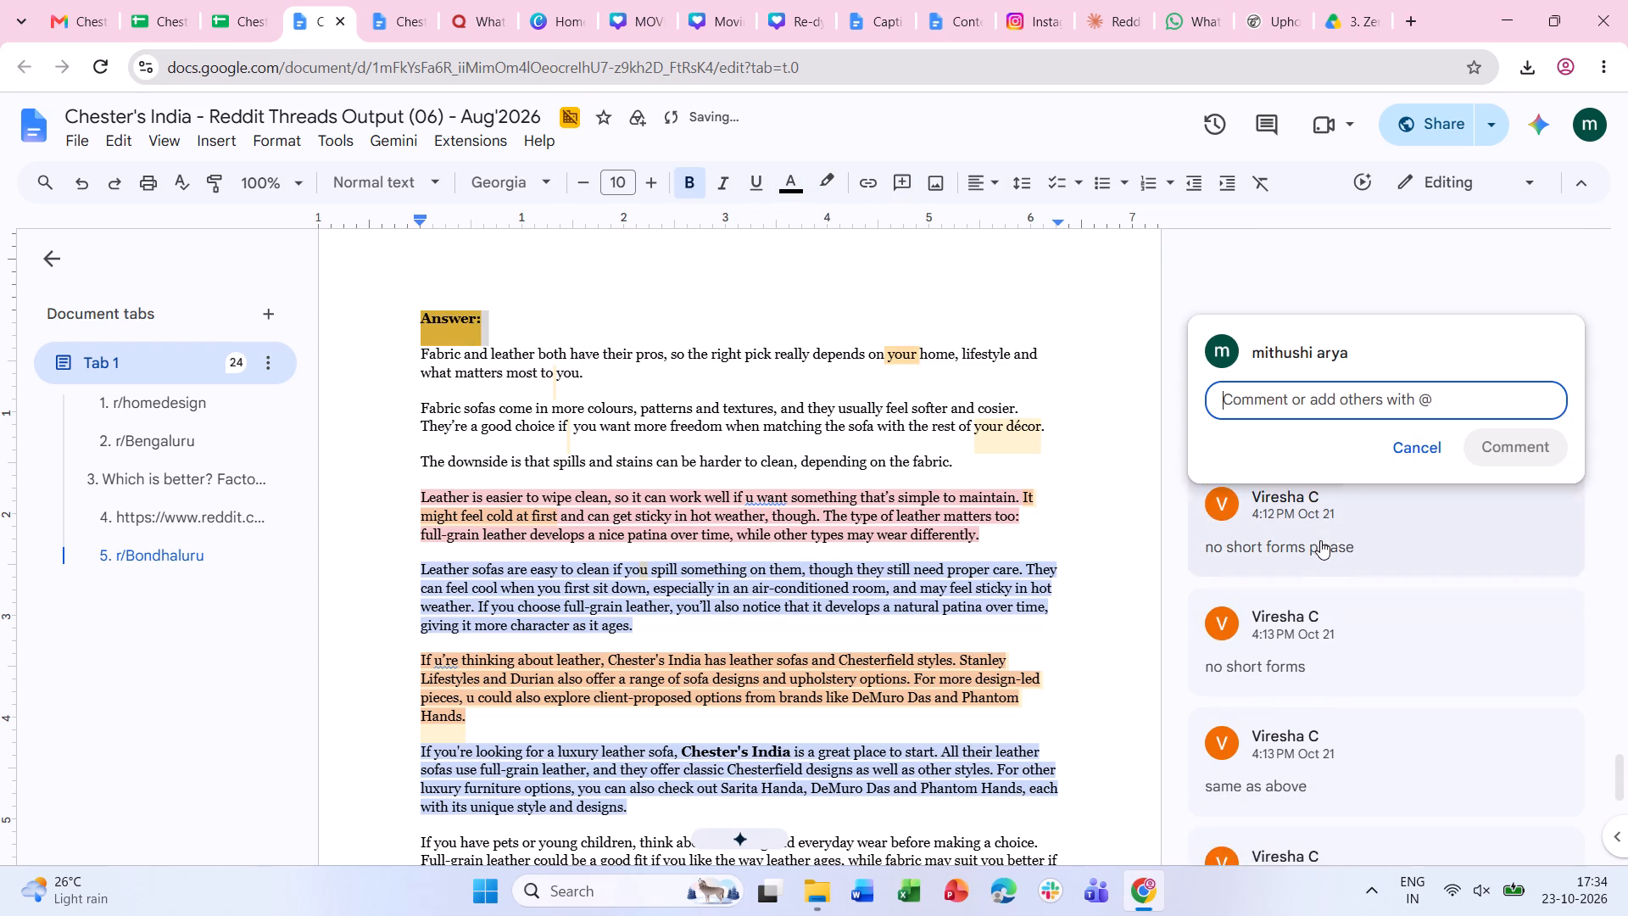
text(We also offer the option to up)
text(holster)
key(space)
text(sofas in fabric.)
key(BackSpace)
text(, incase a client)
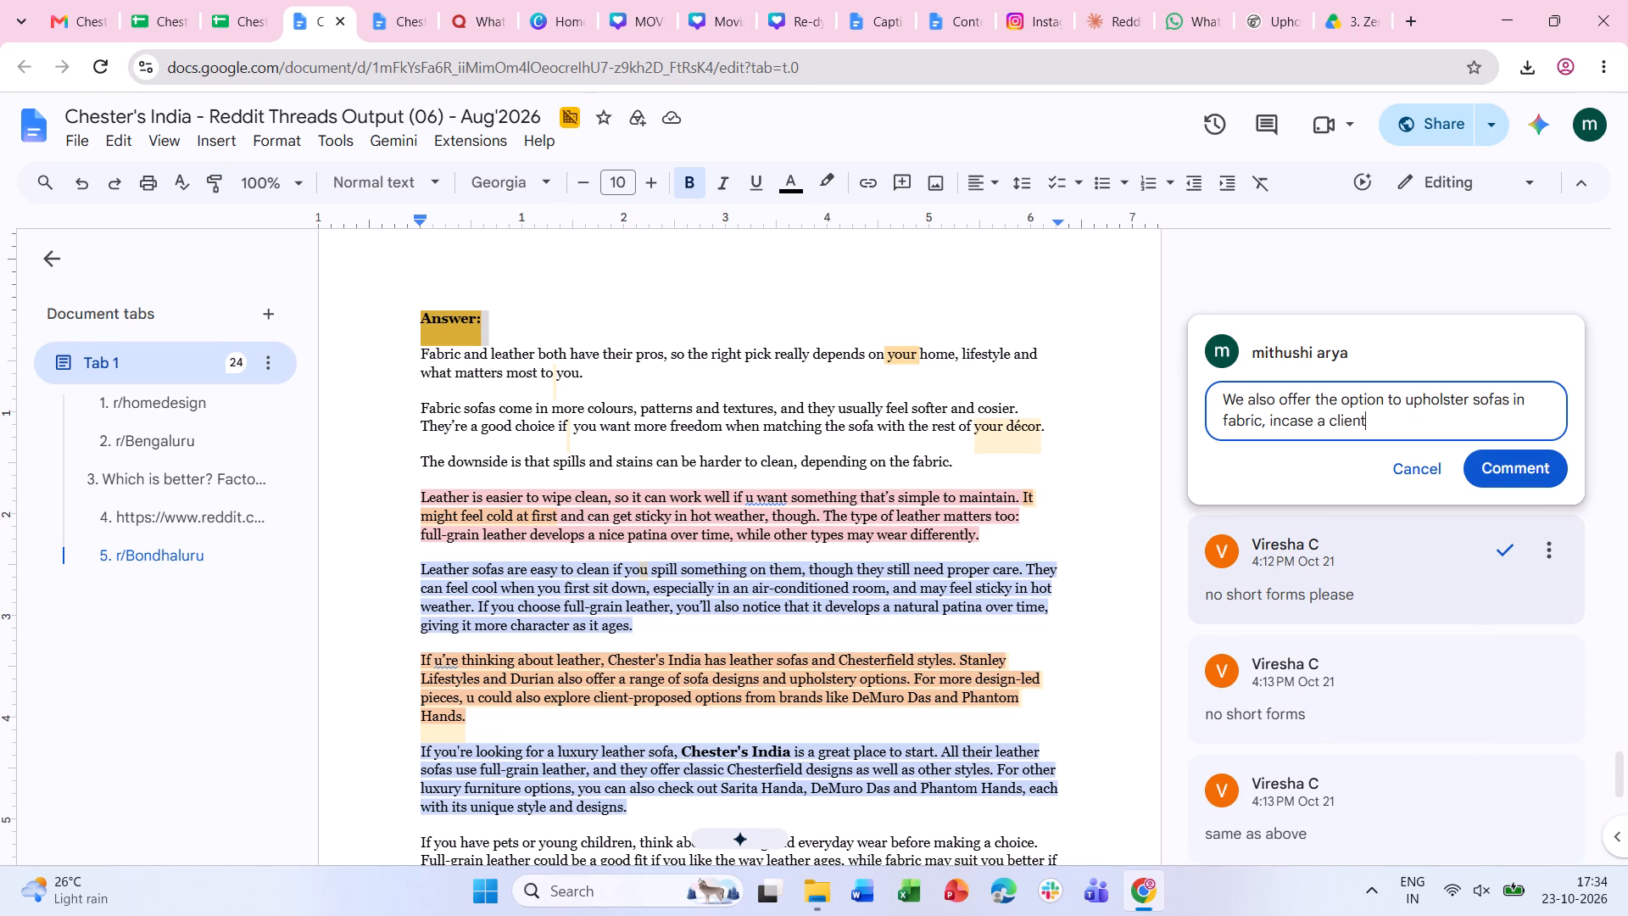
key(space)
text(does not prefer)
key(space)
text(leat)
key(Tab)
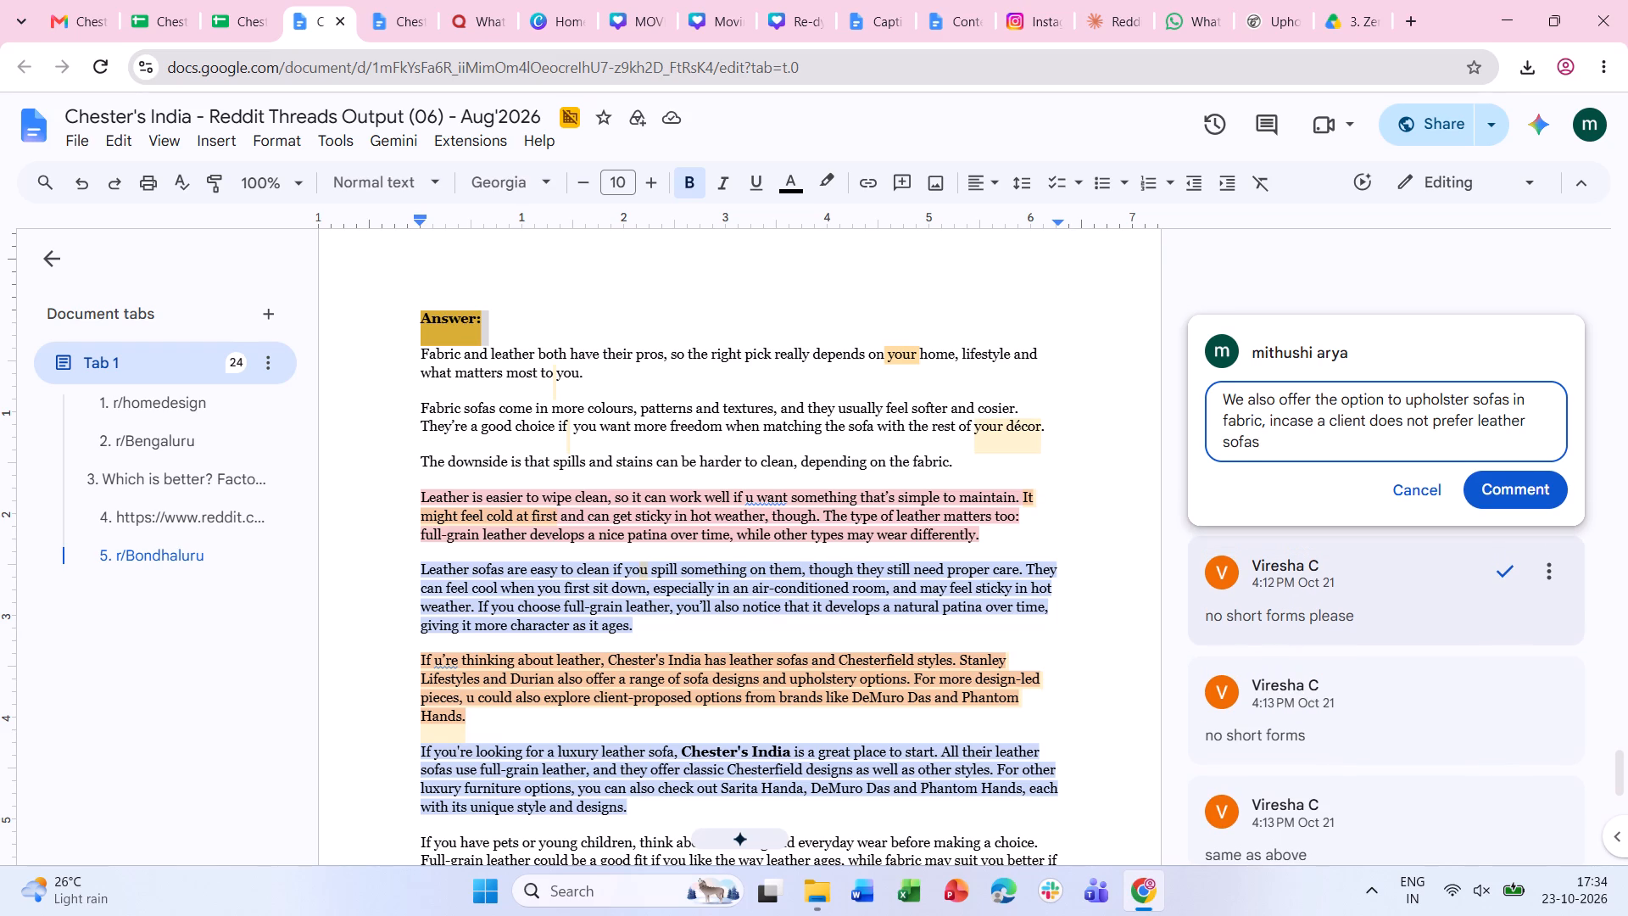
text(.)
key(space)
Reword the draft comment to read "our sofas" and make its sentence end with "incase a client prefers fabric over leather.".
click(1472, 403)
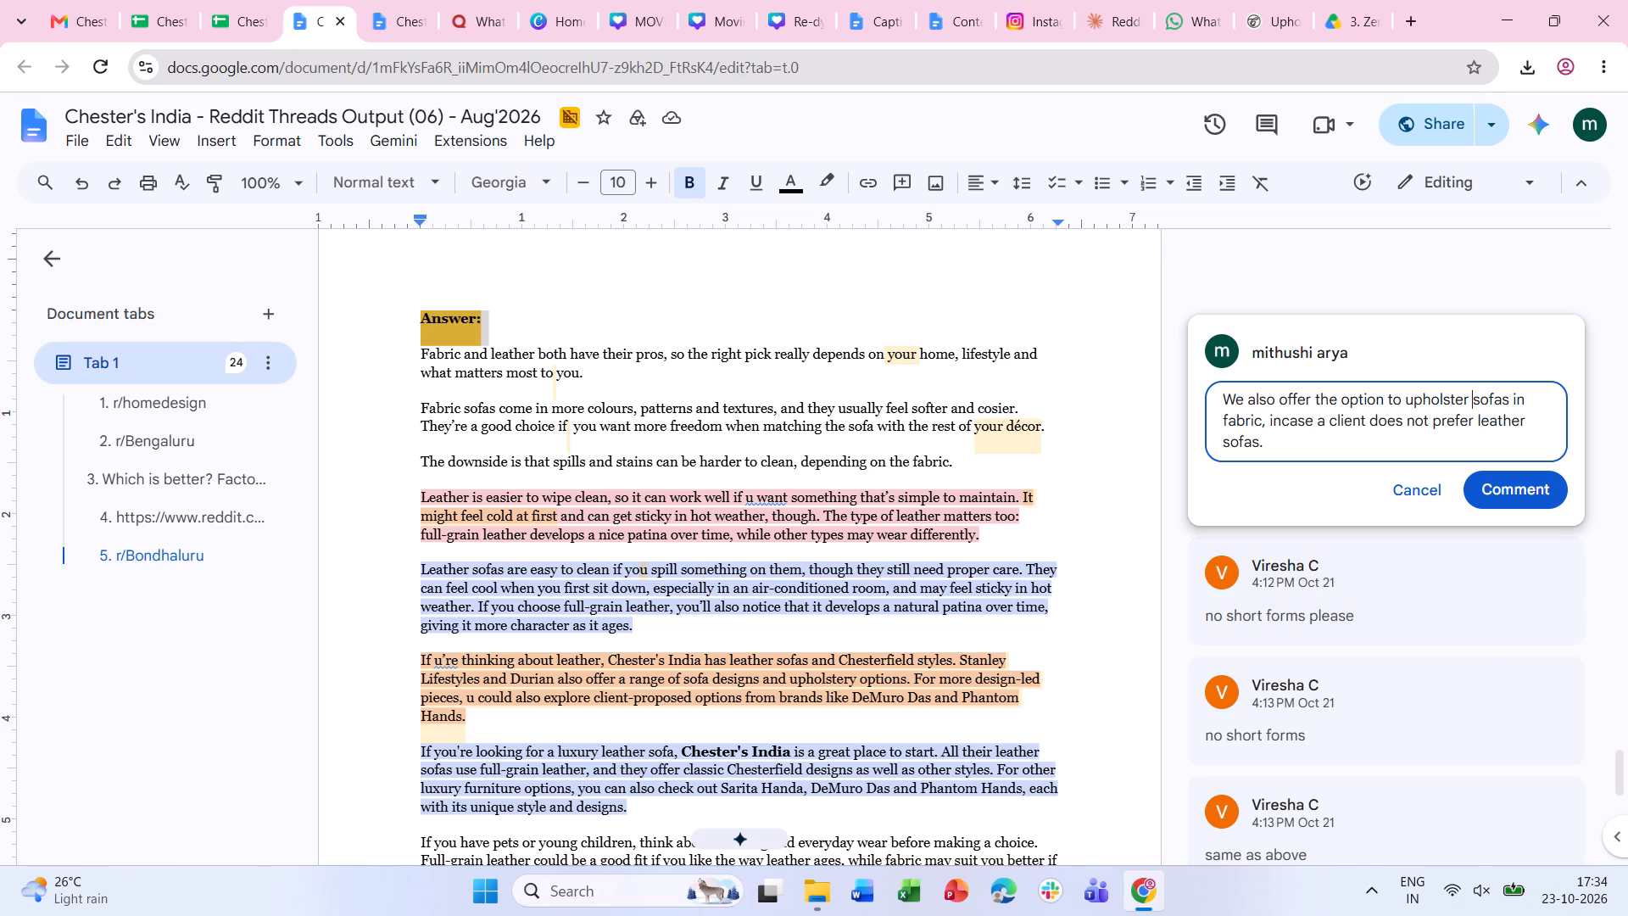
text(our)
key(space)
drag(1406, 420, 1430, 442)
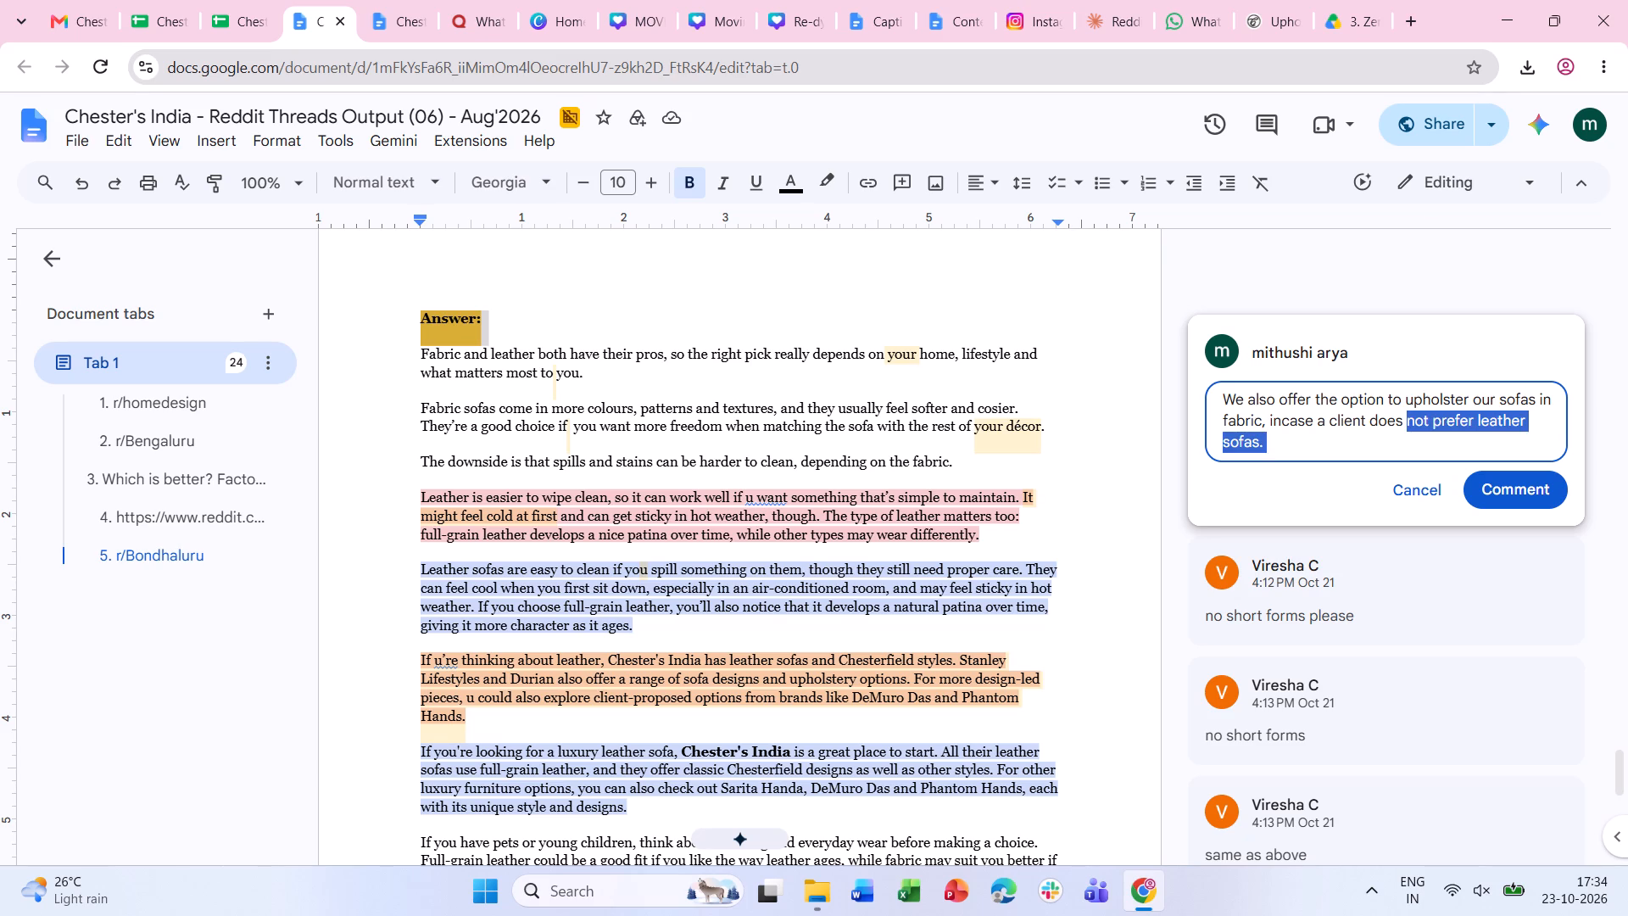
key(BackSpace)
key(BackSpace)
key(BackSpace)
key(BackSpace)
key(BackSpace)
key(BackSpace)
text(prefers fabric over leather. THis c)
Add "This point can be incorporated in the answer, since as of now its only mentioning that we offer leather sofas." and post the comment.
key(BackSpace)
key(BackSpace)
key(BackSpace)
key(BackSpace)
key(BackSpace)
text(his point can be incp)
key(BackSpace)
text(orpo)
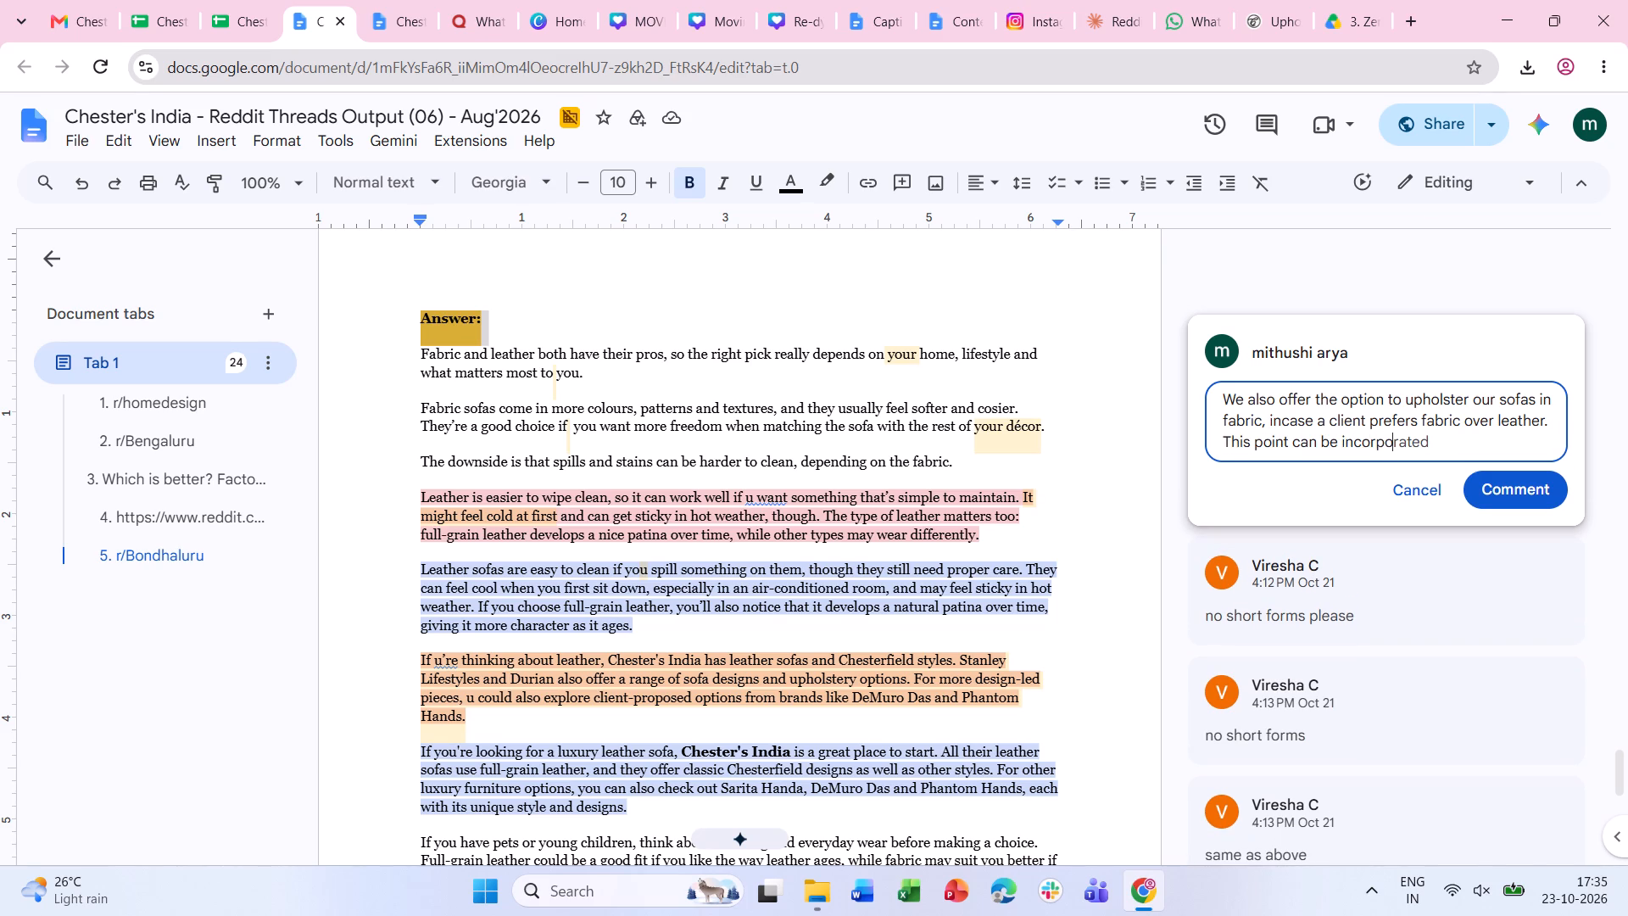
key(Tab)
key(space)
text(in th eanswer, since its onl)
key(BackSpace)
key(BackSpace)
key(BackSpace)
key(BackSpace)
key(BackSpace)
key(BackSpace)
key(BackSpace)
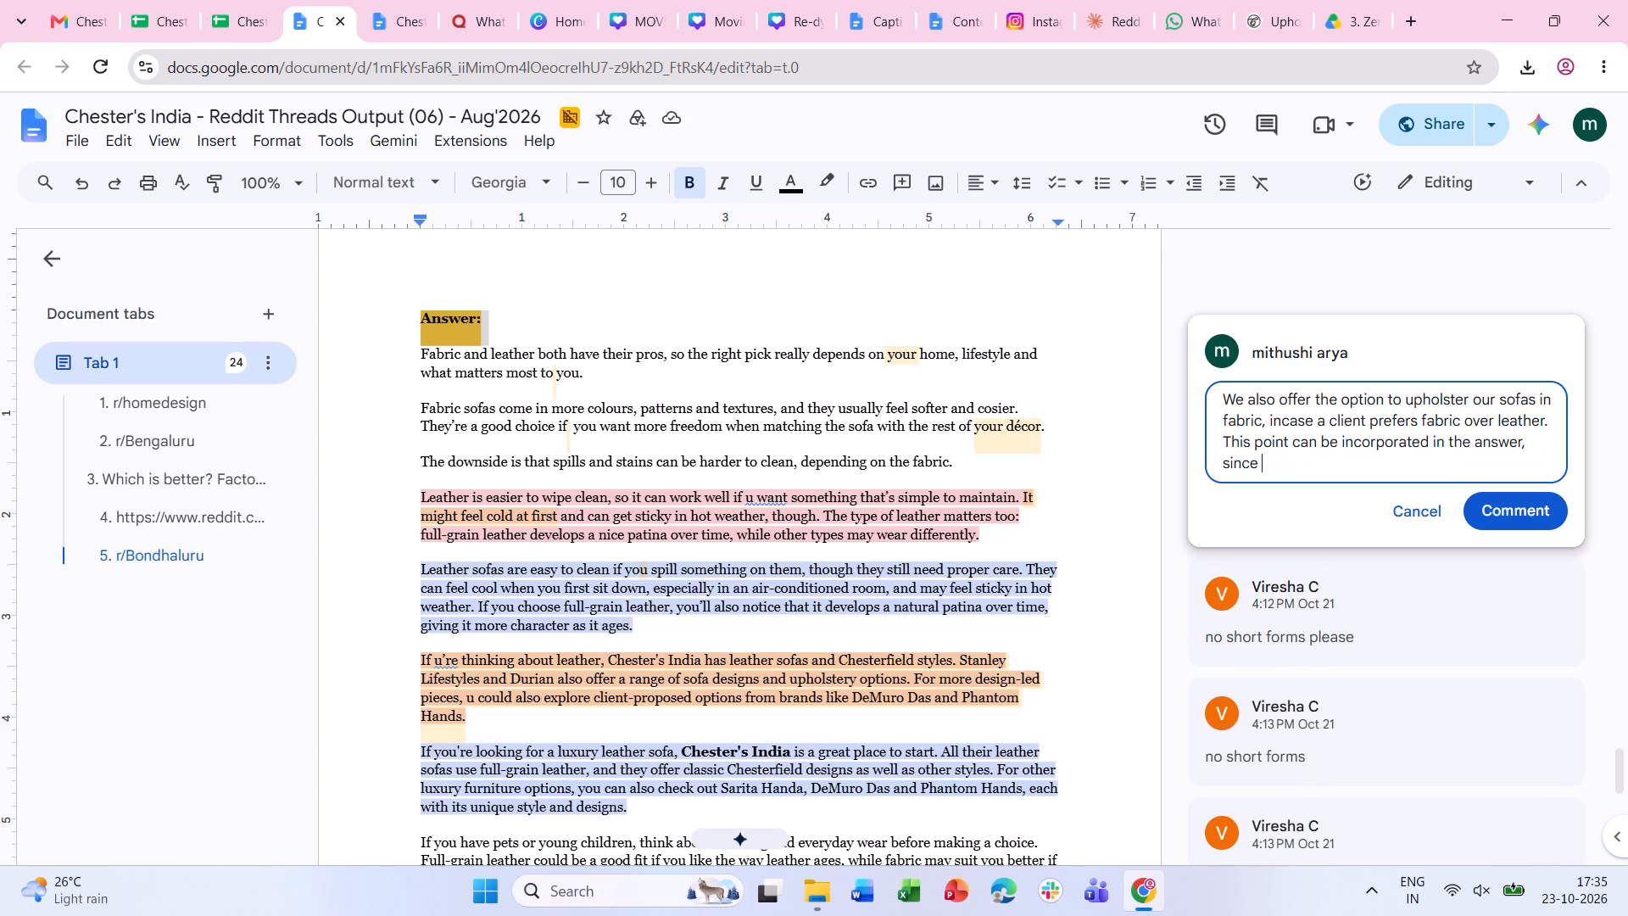
key(BackSpace)
key(BackSpace)
key(BackSpace)
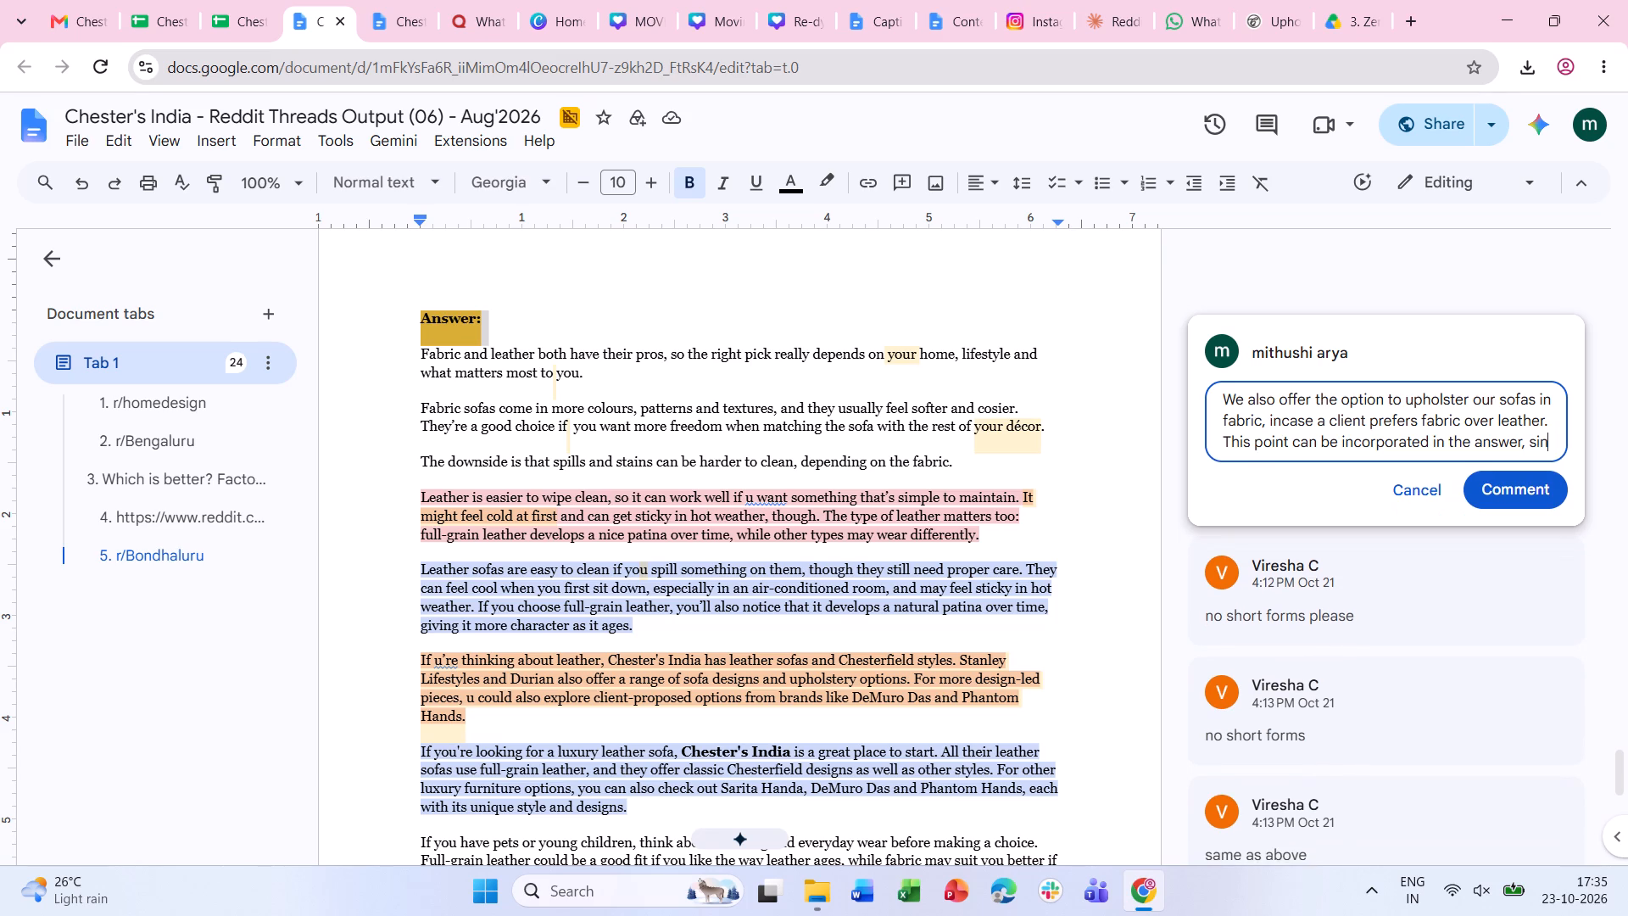
text(ce as of now its only mentioning that e)
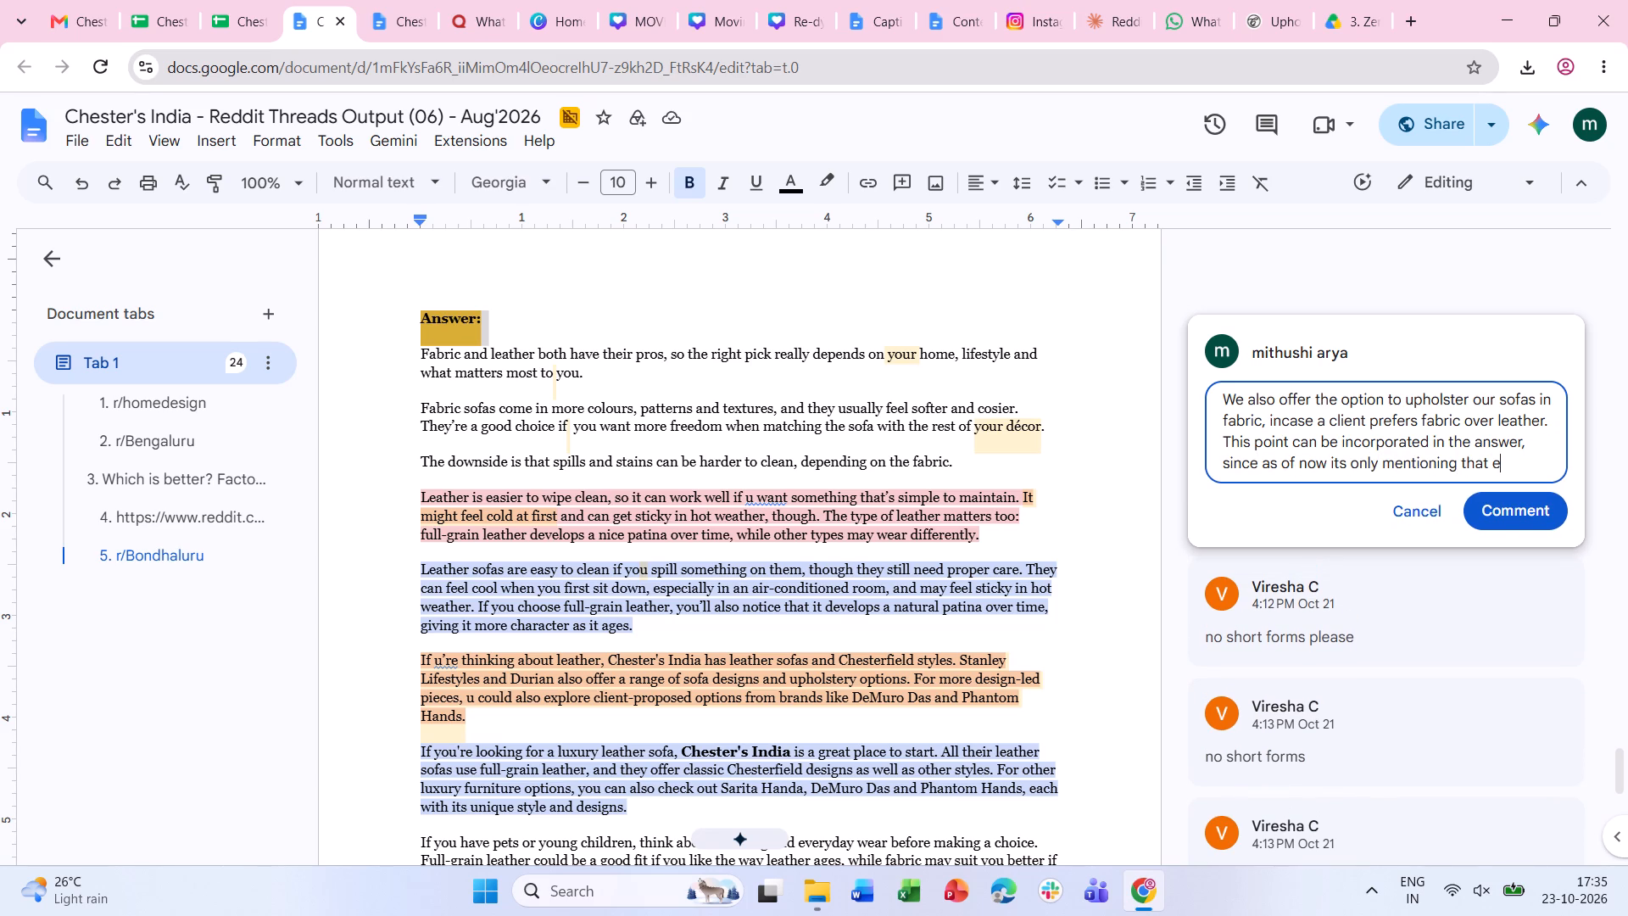
key(BackSpace)
text(we offer leather sofas.)
scroll(969, 561, down, 1)
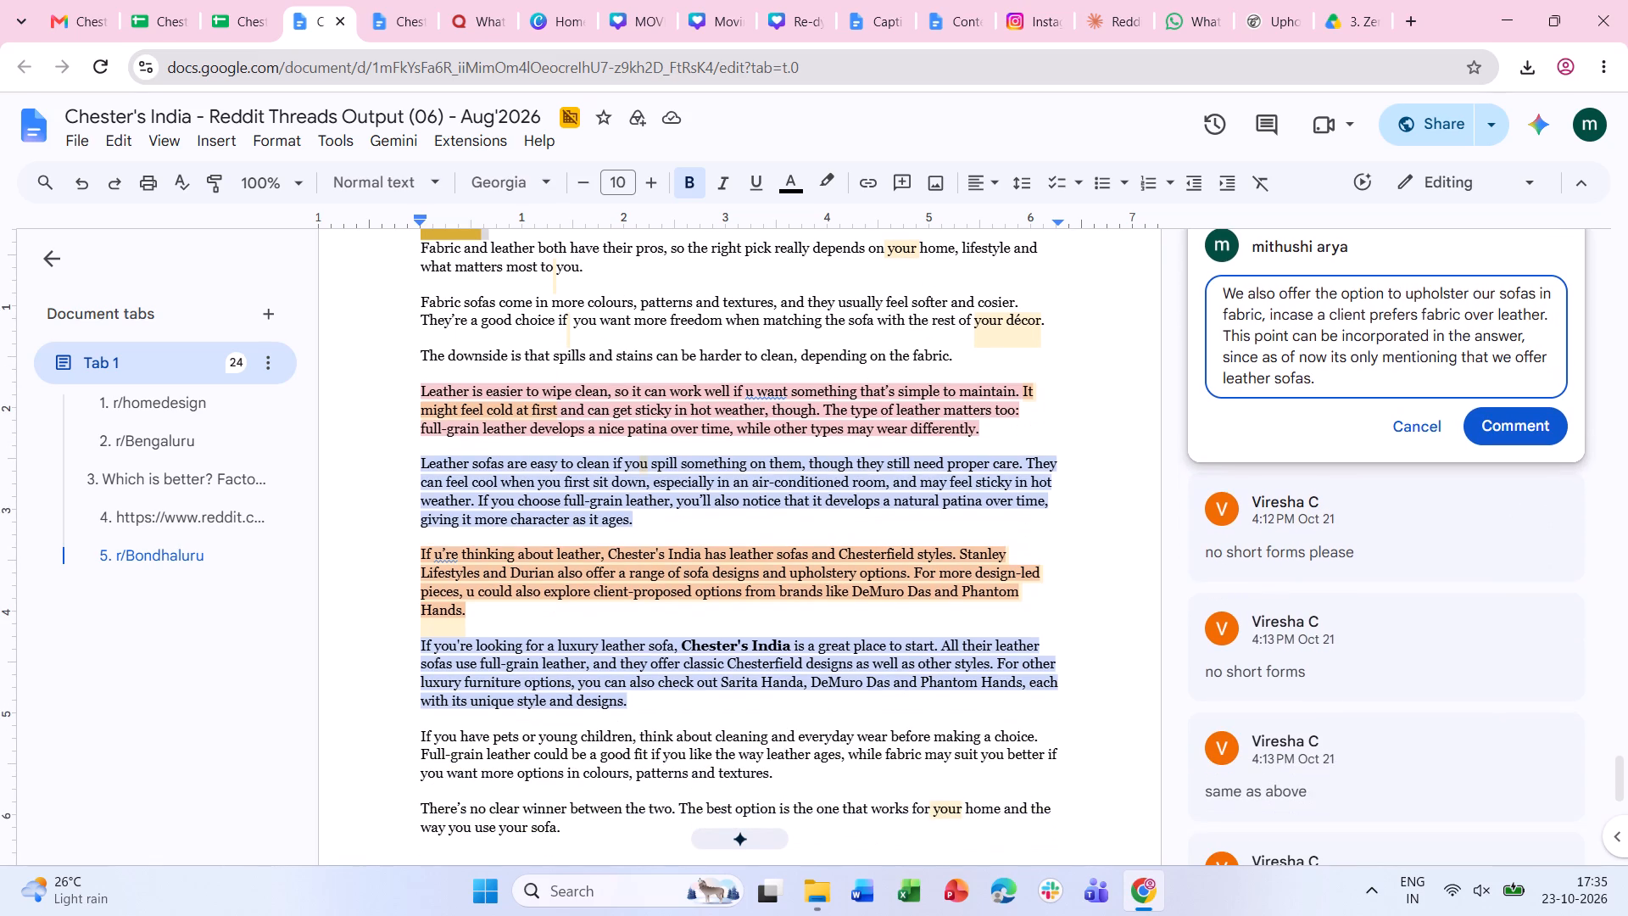
scroll(1058, 583, down, 1)
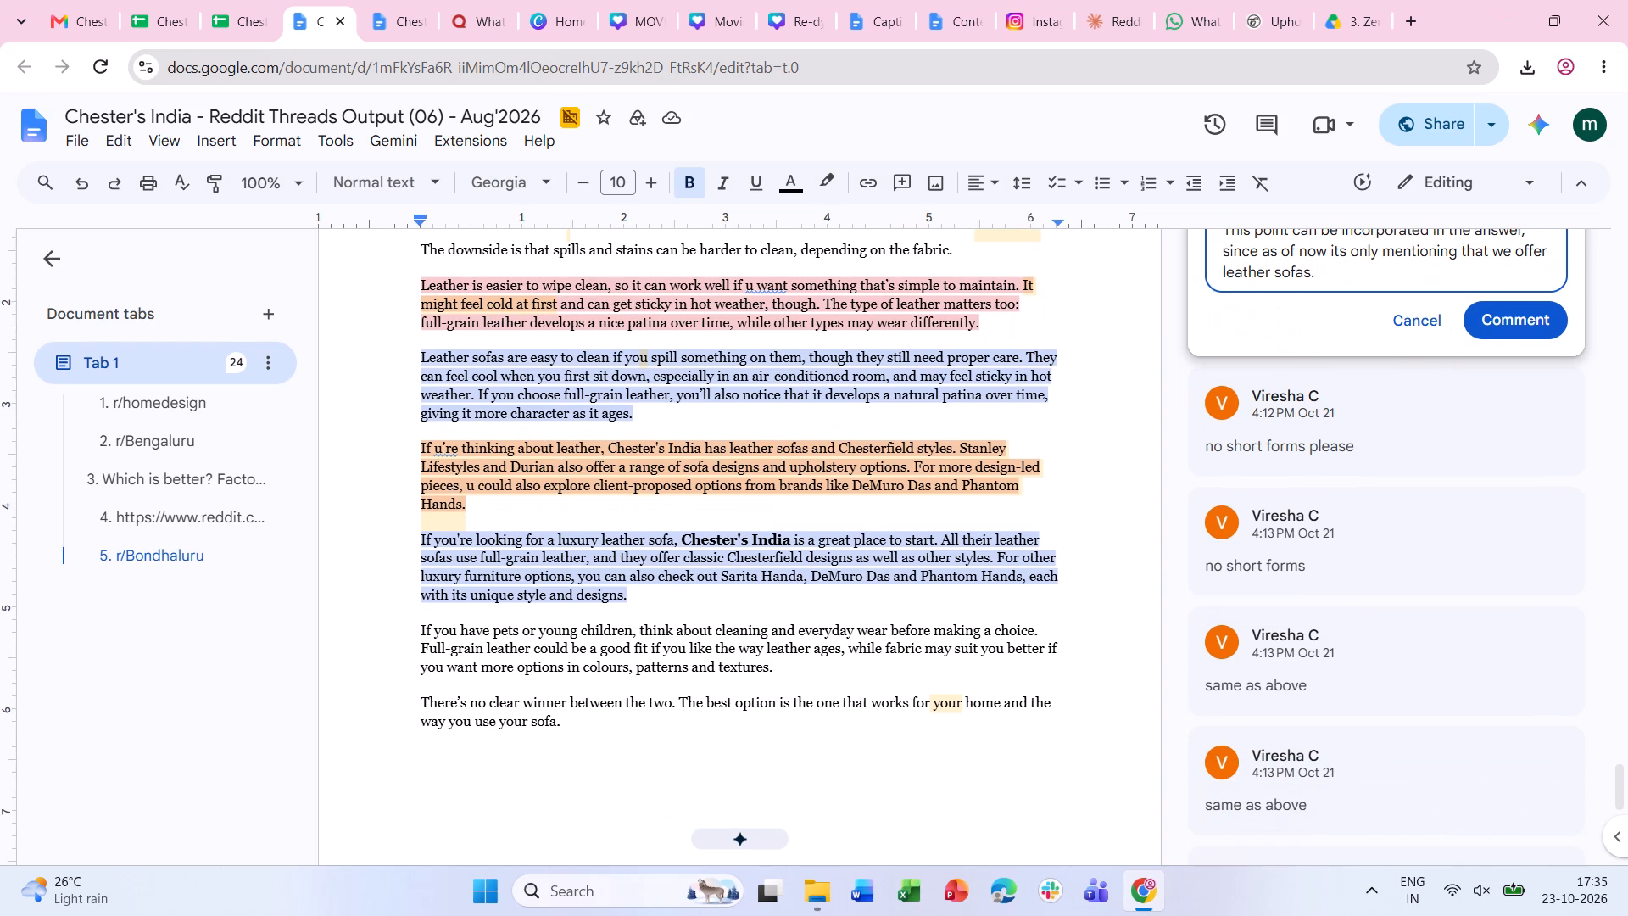
scroll(1057, 578, up, 1)
click(1489, 426)
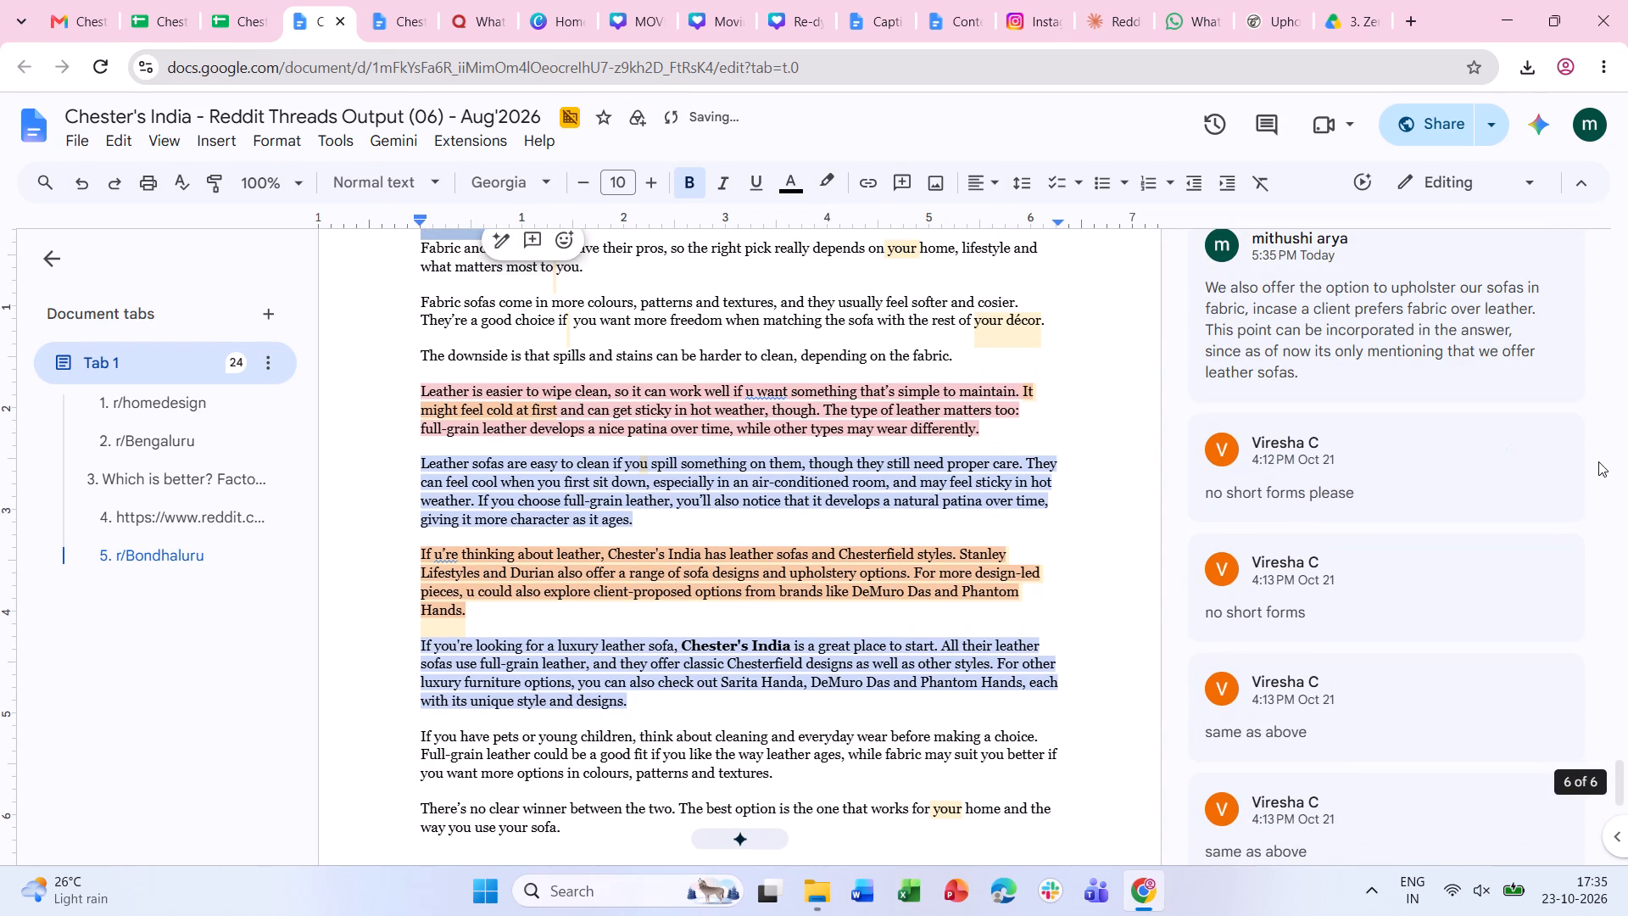
Look back through answers 6, 5, 4 and 3 and check the feedback comments already attached to them.
scroll(825, 517, down, 4)
scroll(923, 524, down, 3)
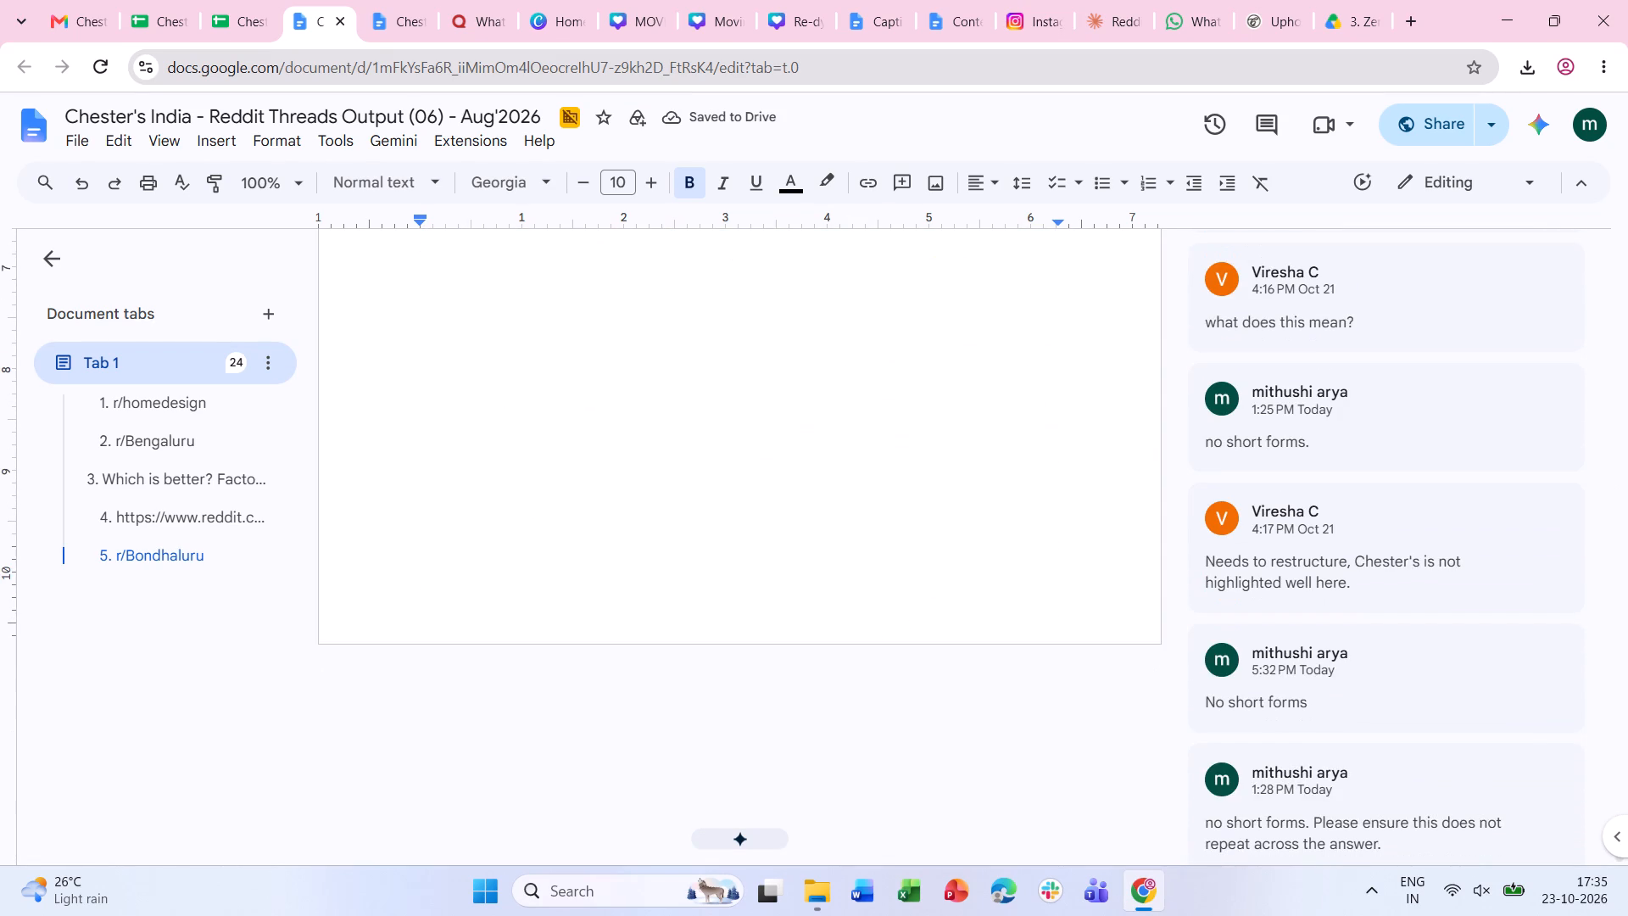
scroll(951, 533, down, 3)
scroll(1011, 533, up, 8)
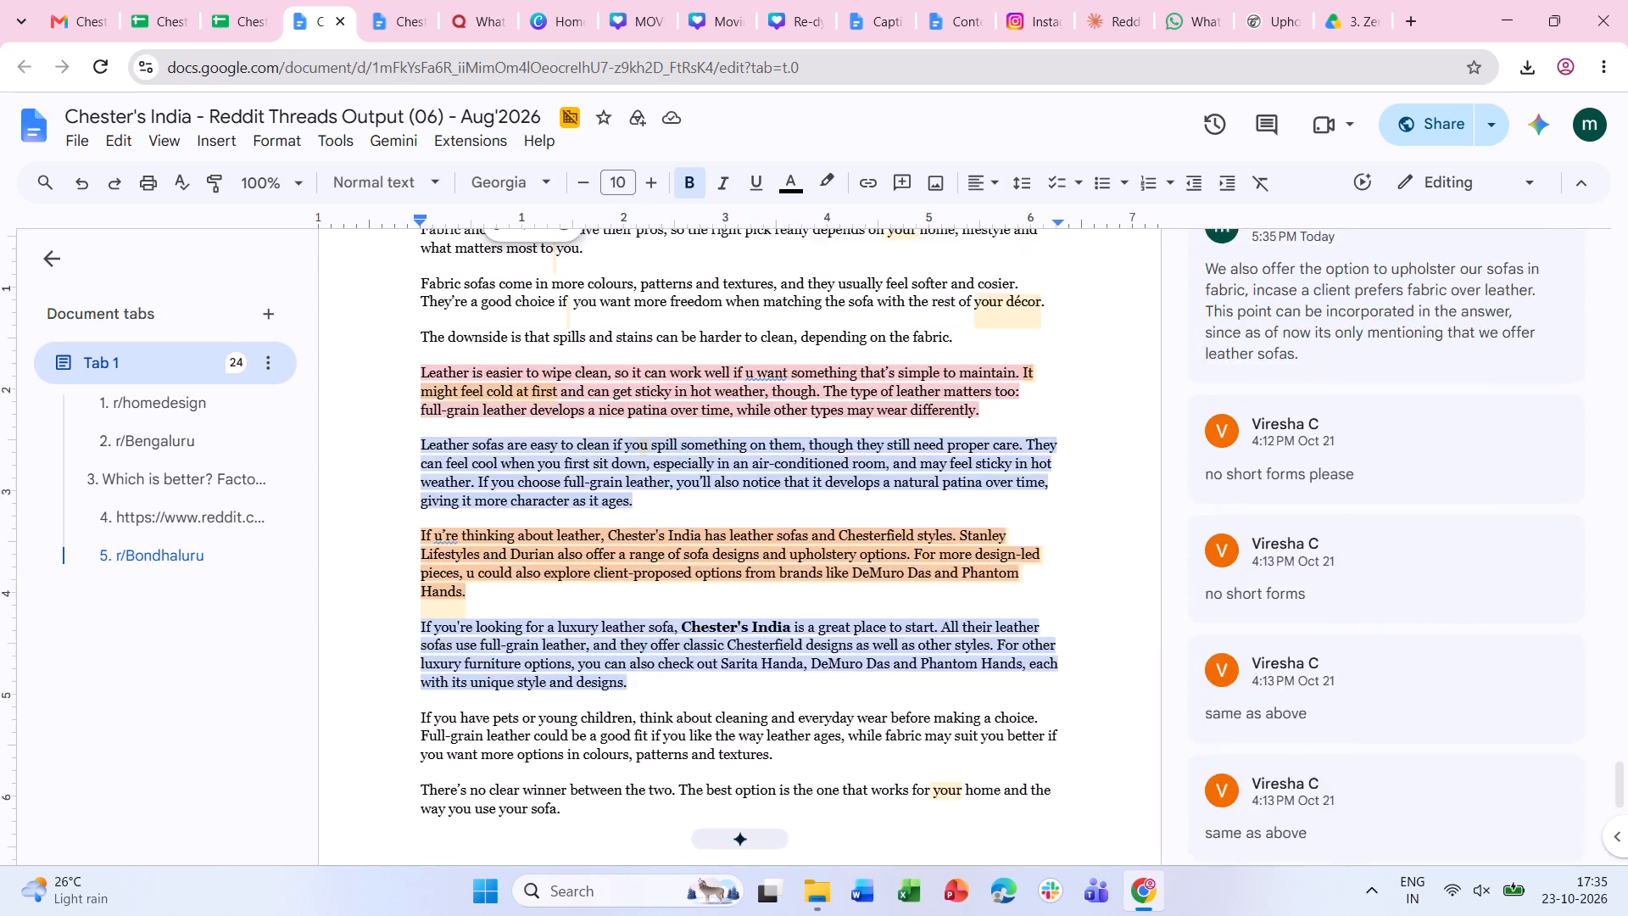
scroll(1012, 533, down, 14)
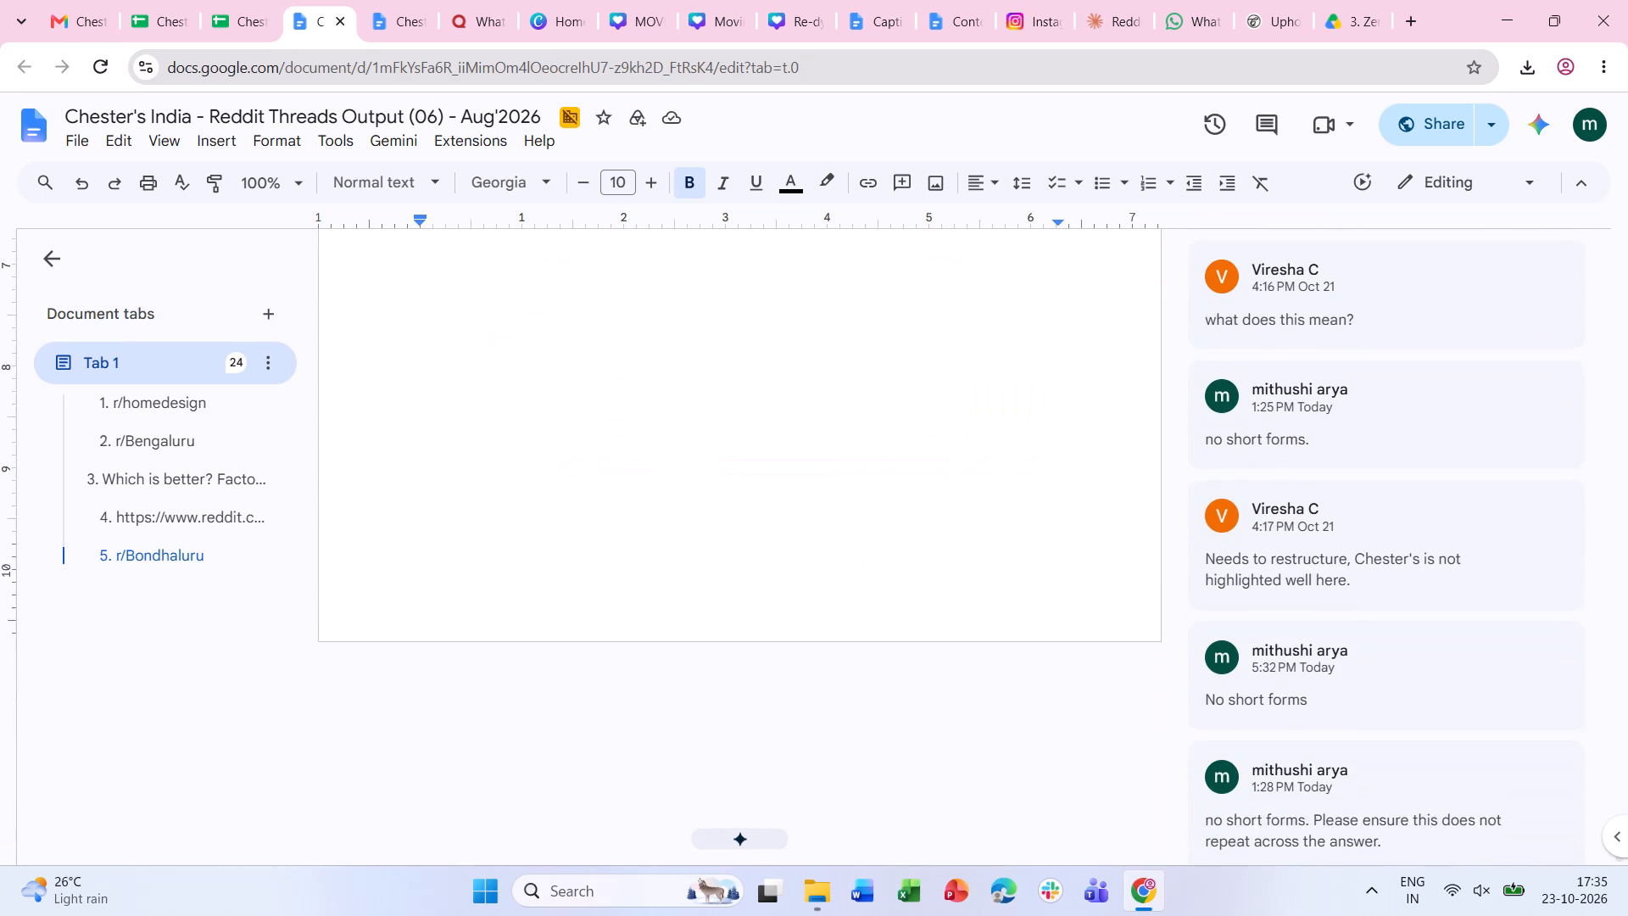
scroll(1013, 528, up, 14)
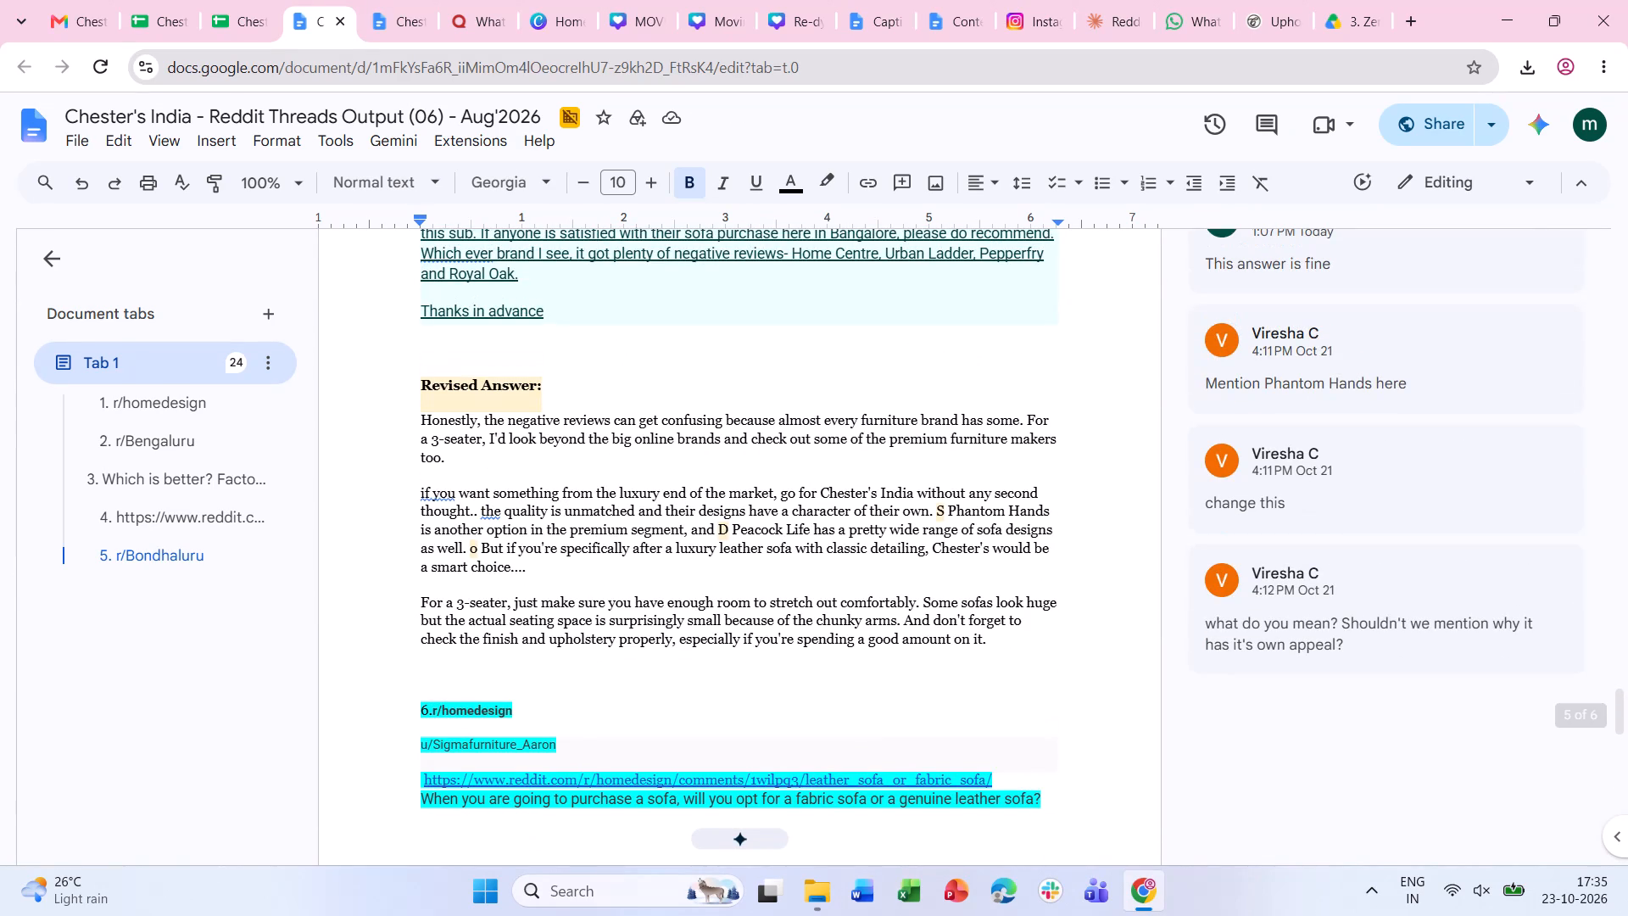
click(443, 389)
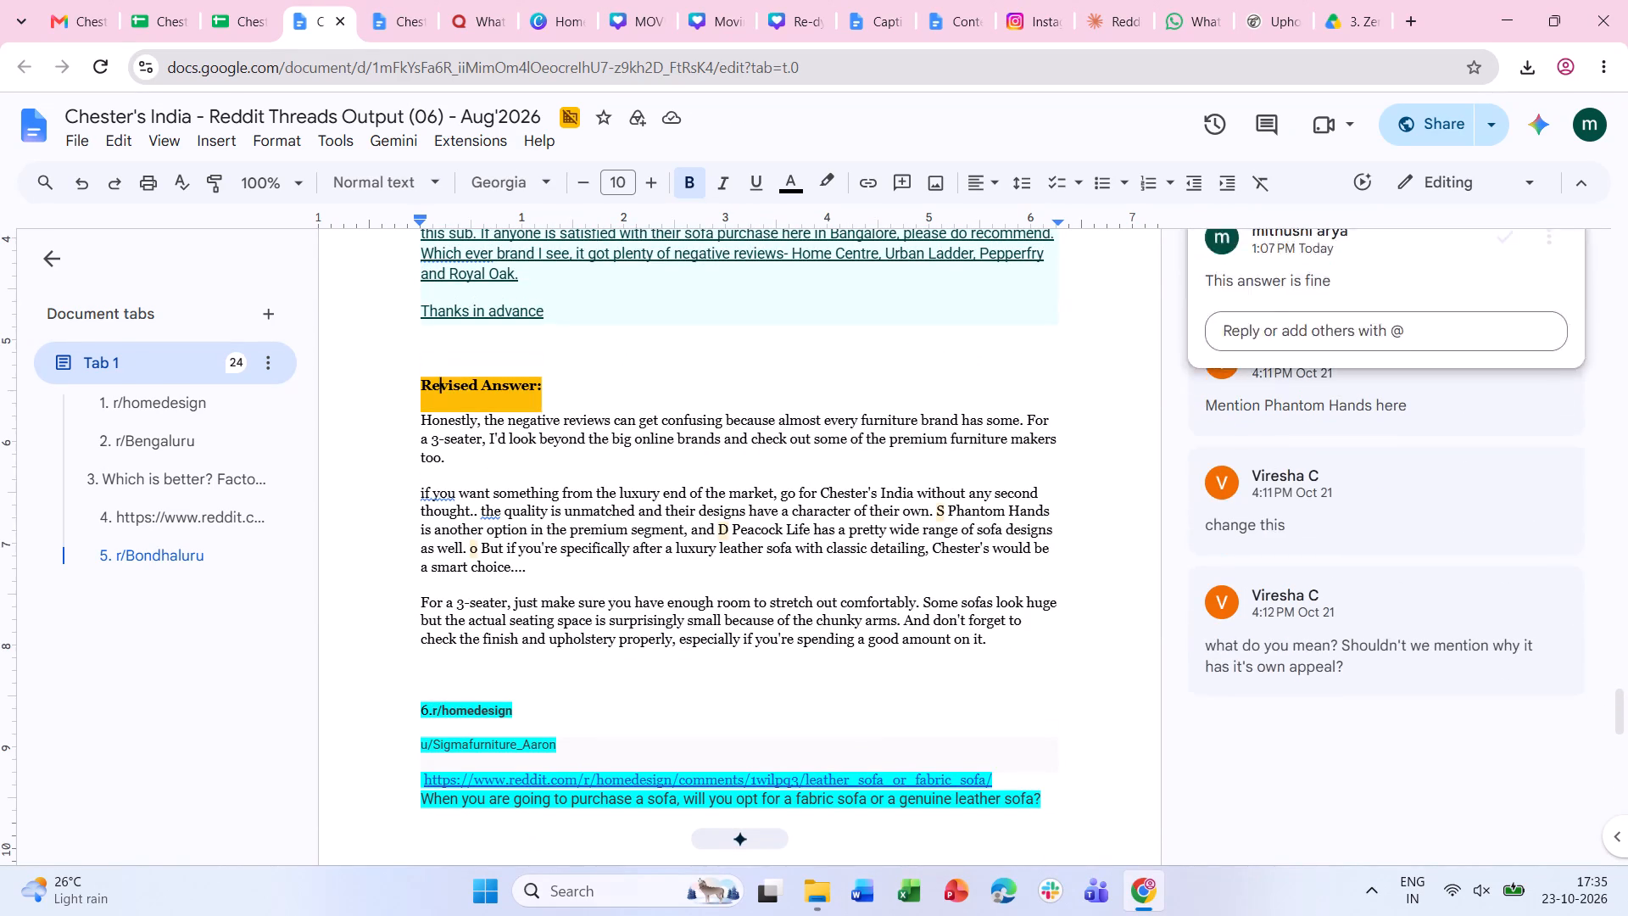
click(1602, 402)
scroll(930, 584, up, 5)
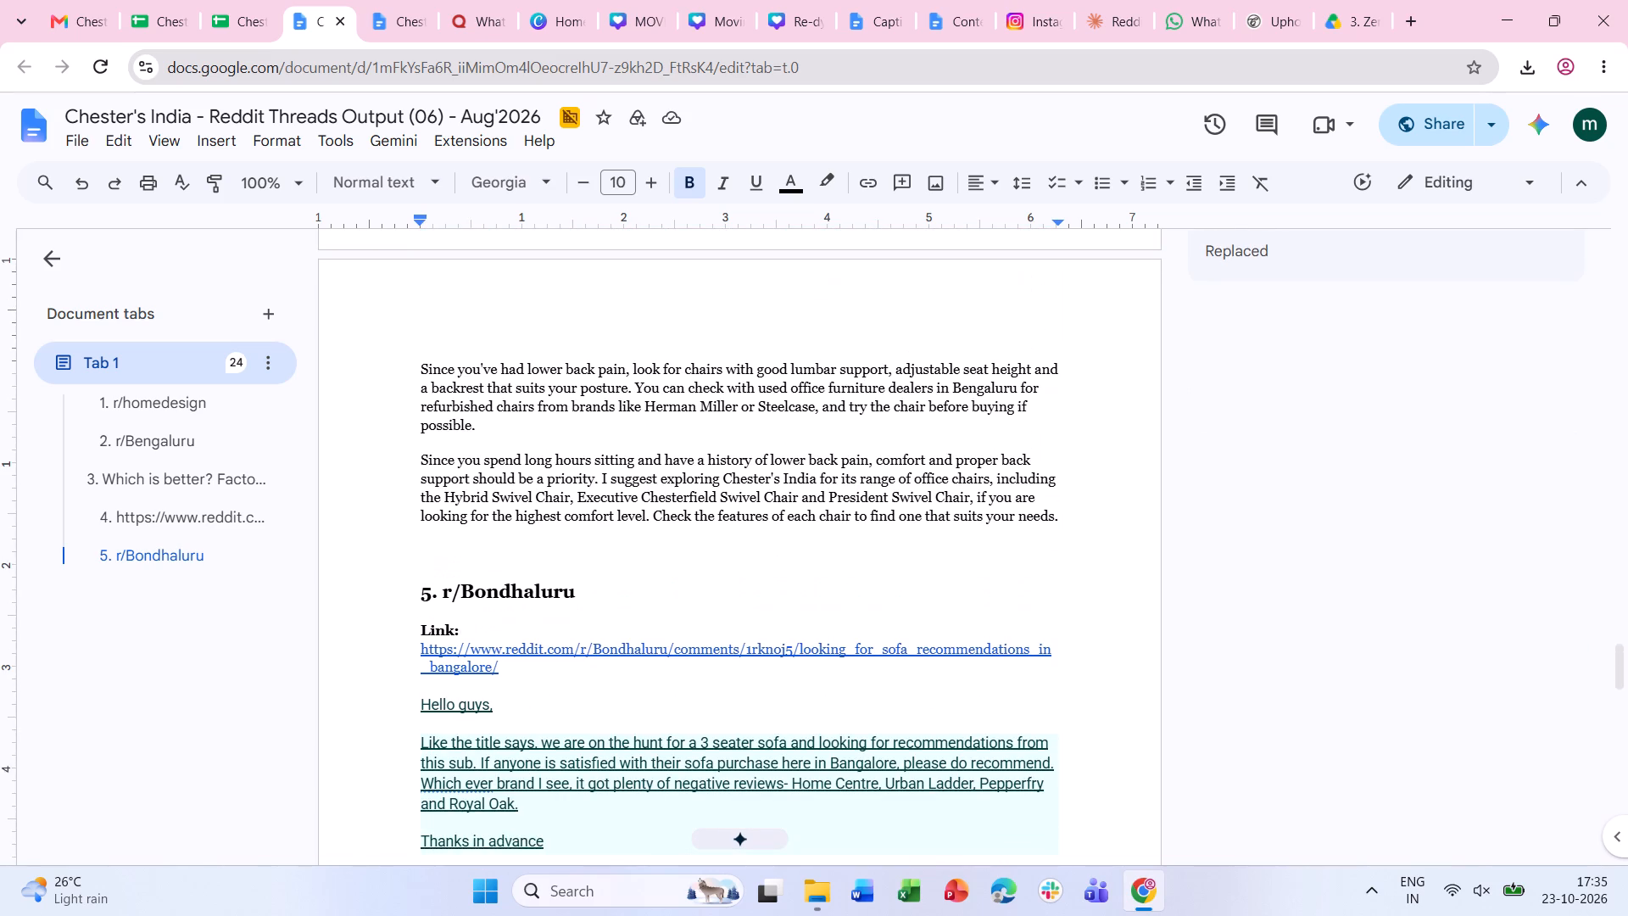
scroll(930, 584, down, 3)
scroll(930, 584, up, 6)
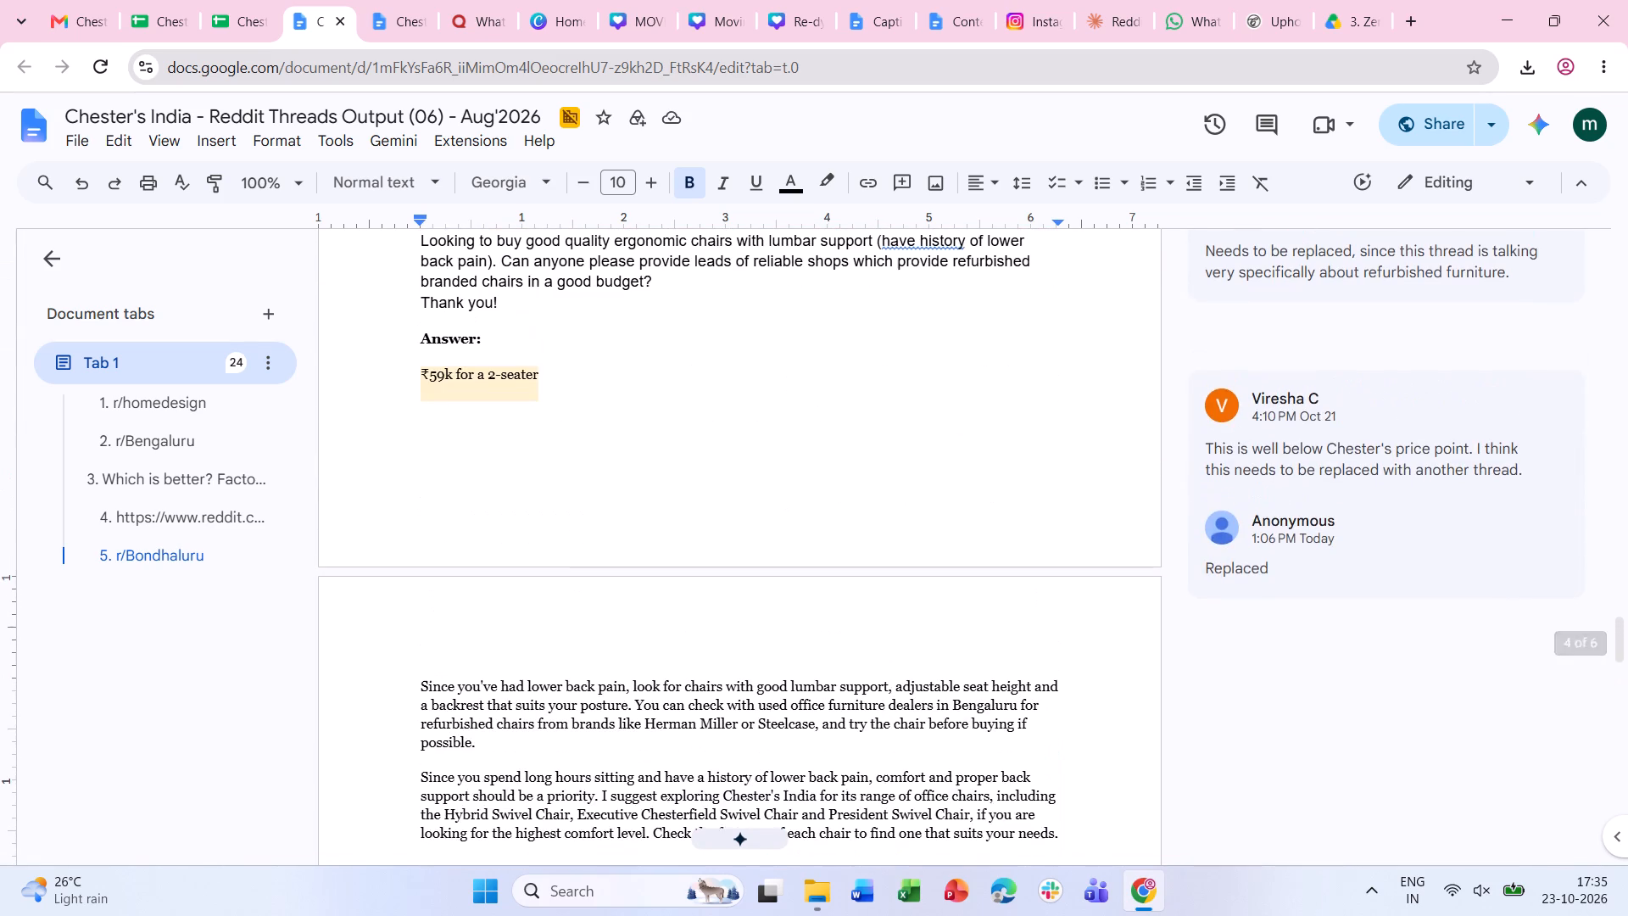
scroll(930, 584, up, 1)
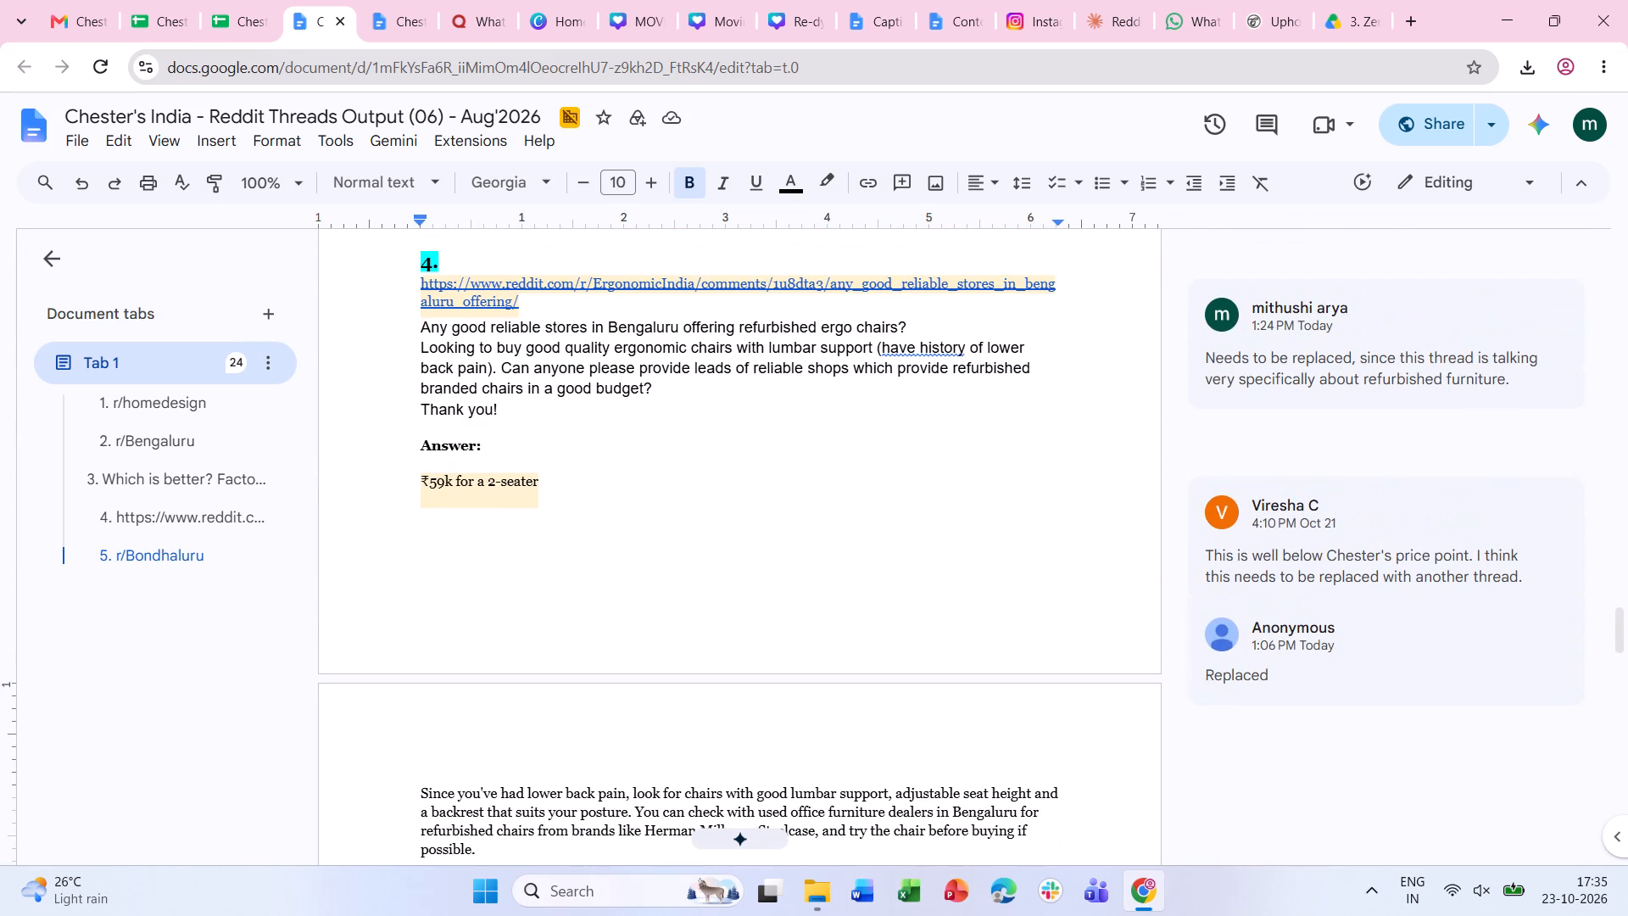
scroll(774, 604, up, 4)
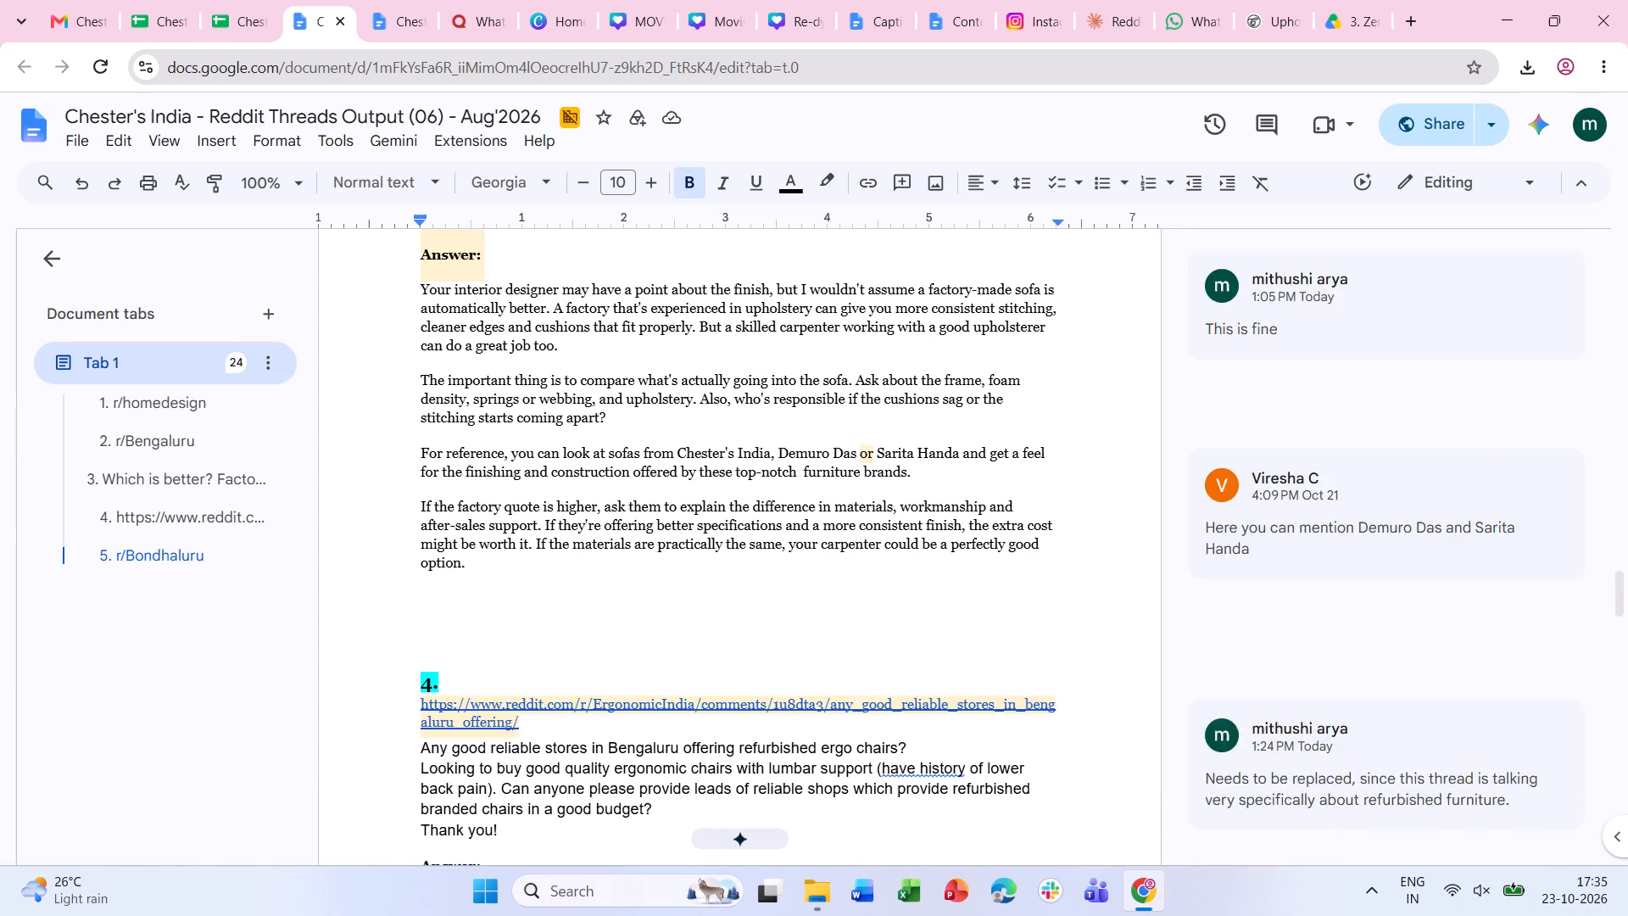
scroll(774, 604, up, 1)
click(459, 366)
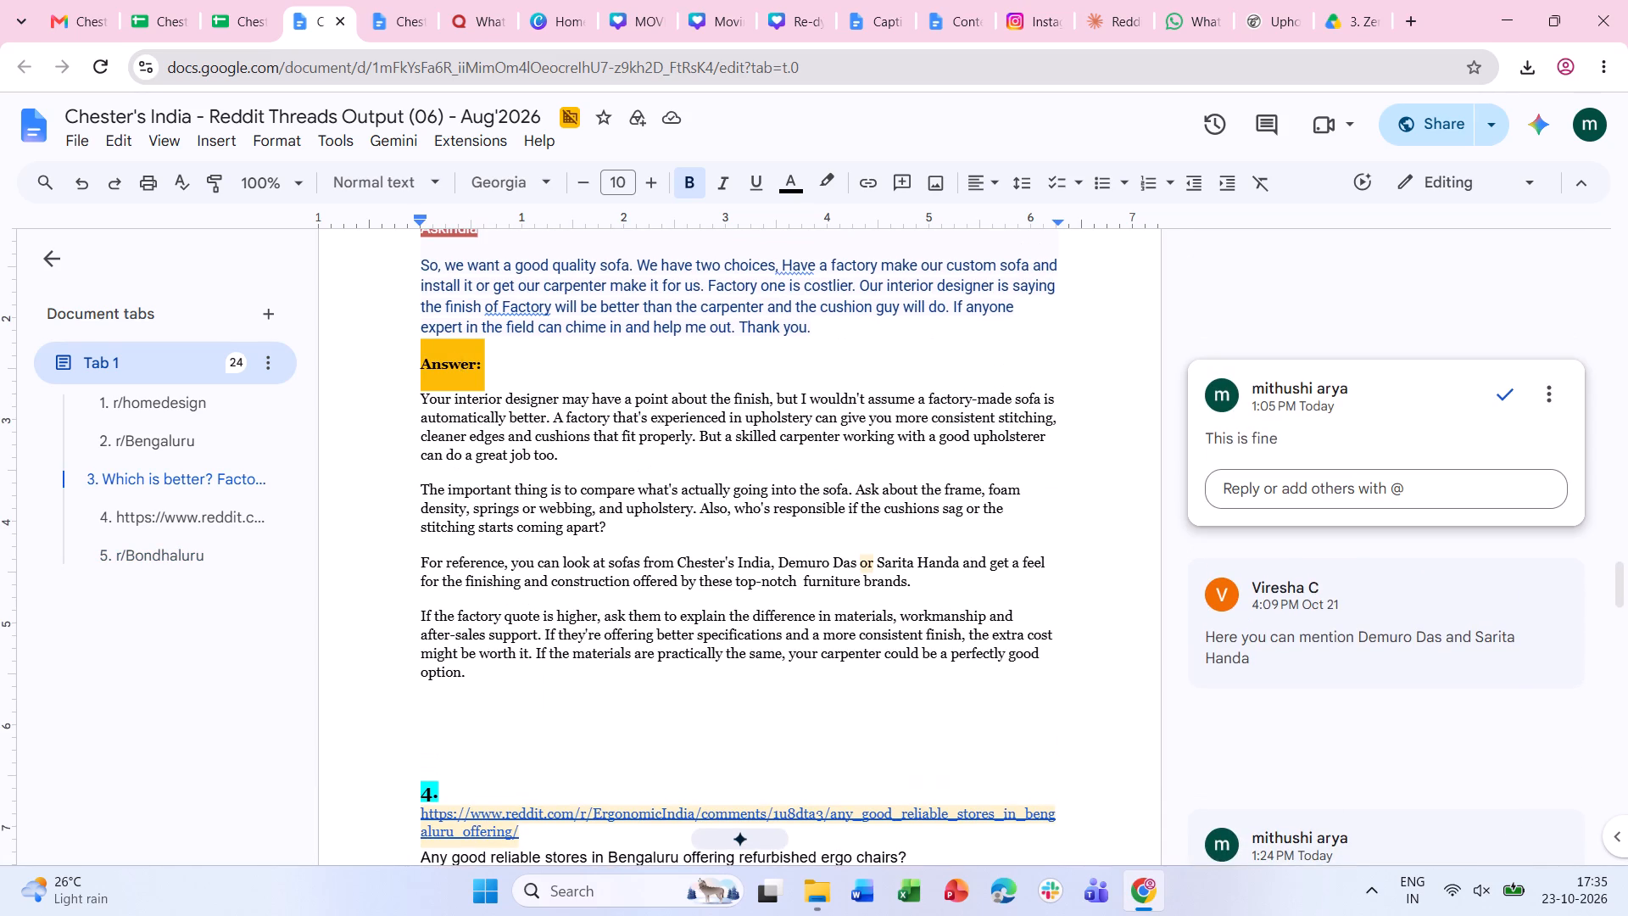
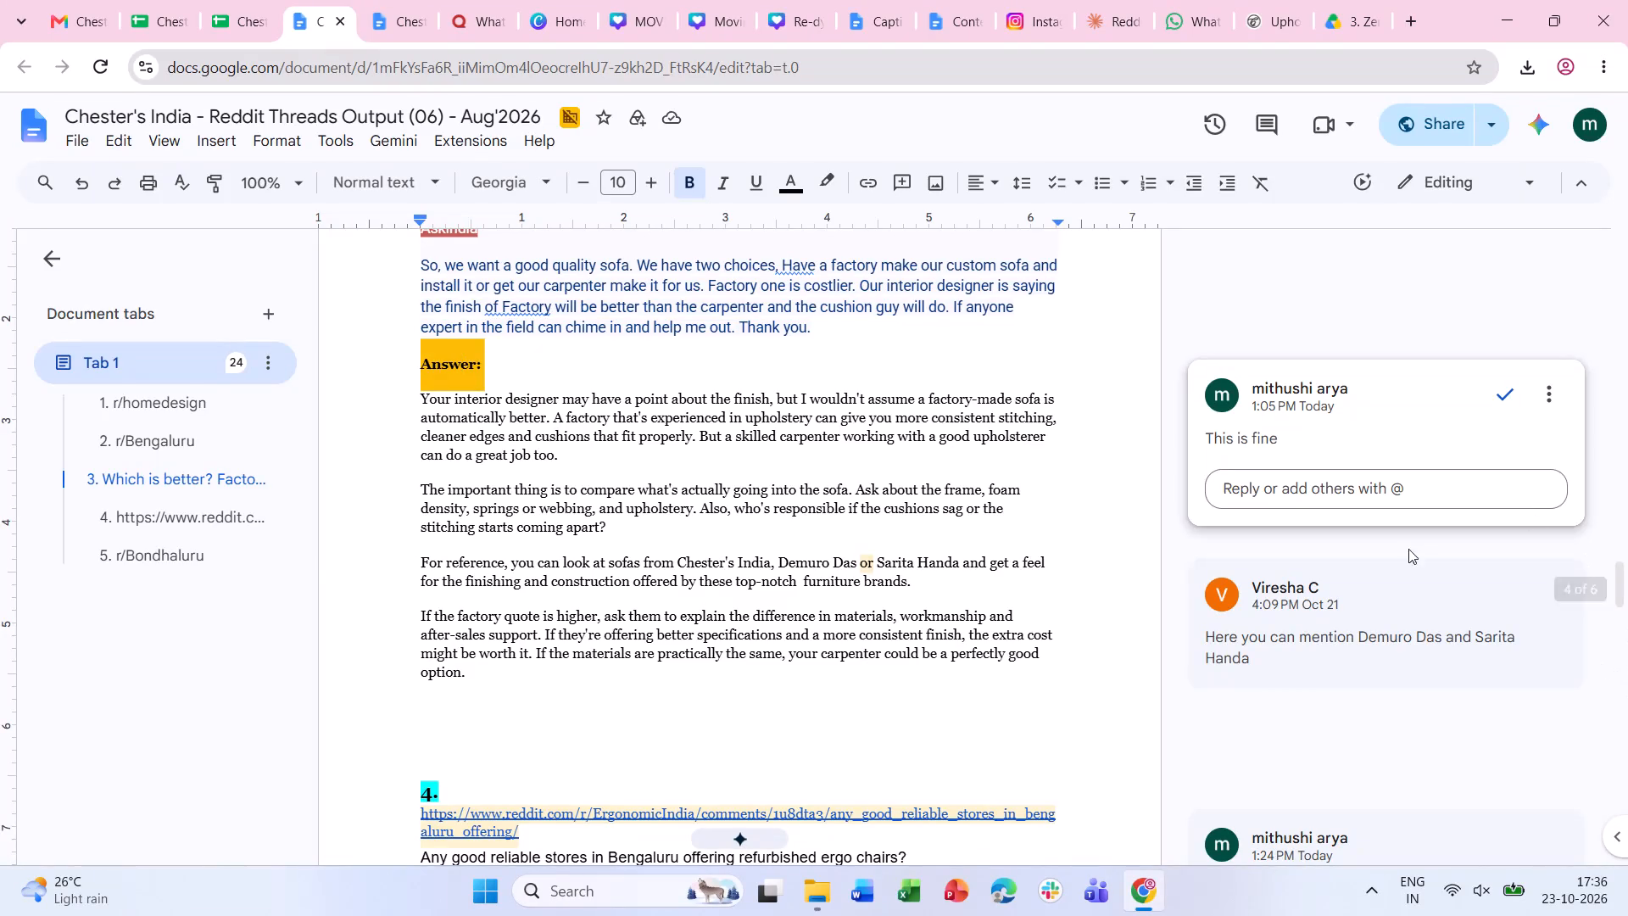
Look back through answers 3, 2 and 1 of the Reddit threads document and check the comments on their "Answer:" headings.
click(1056, 508)
scroll(1083, 561, up, 4)
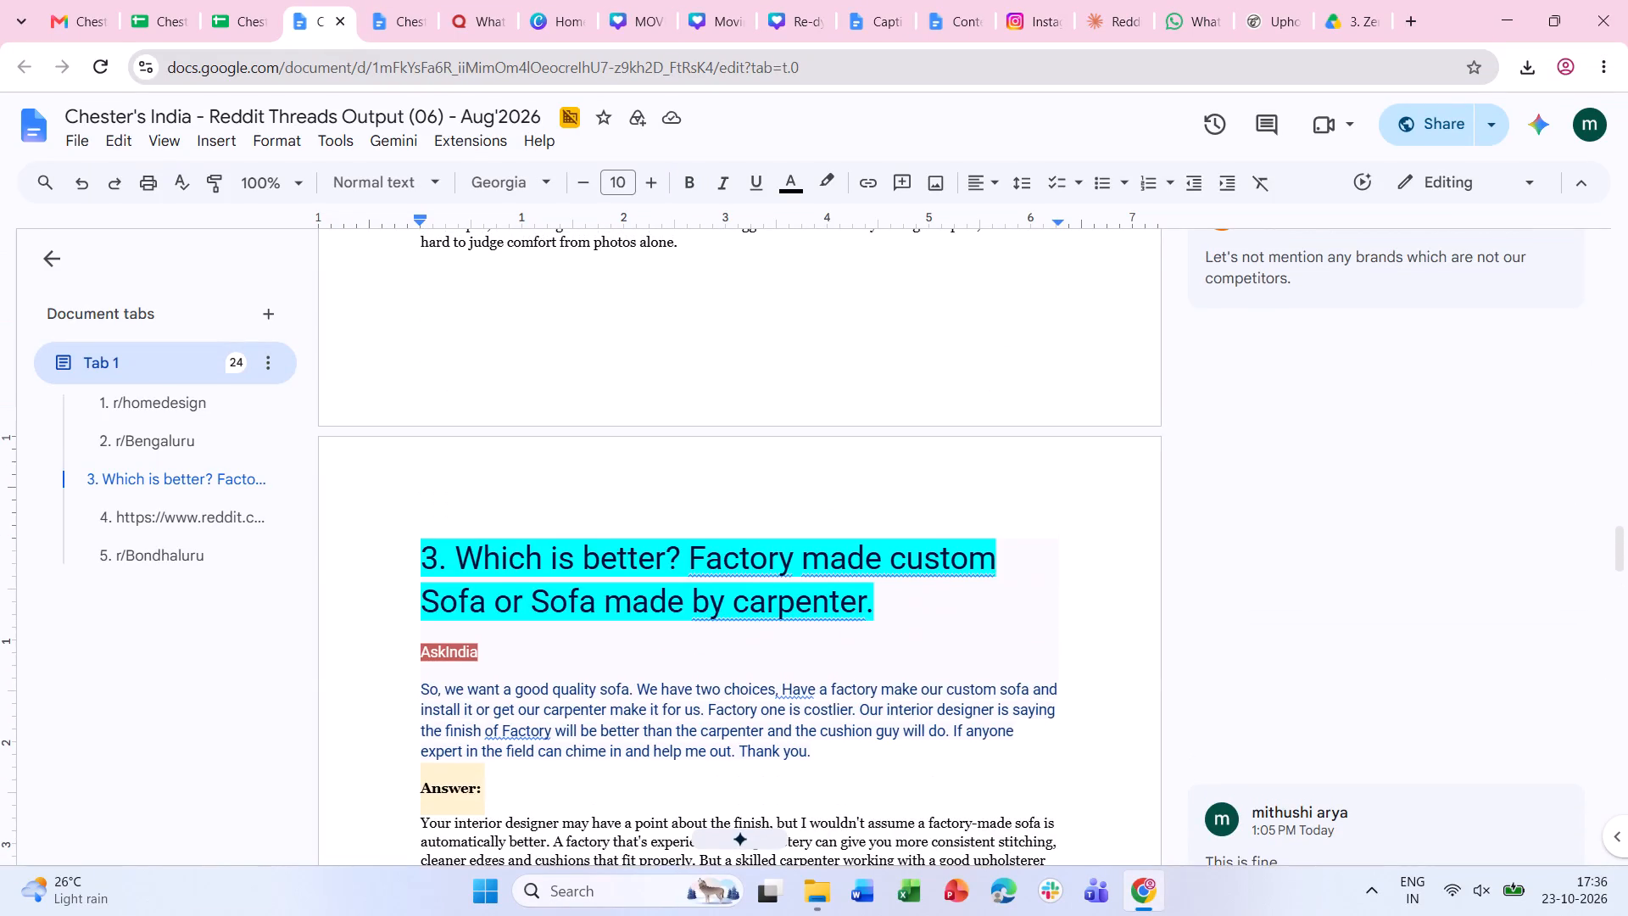
scroll(1083, 561, up, 5)
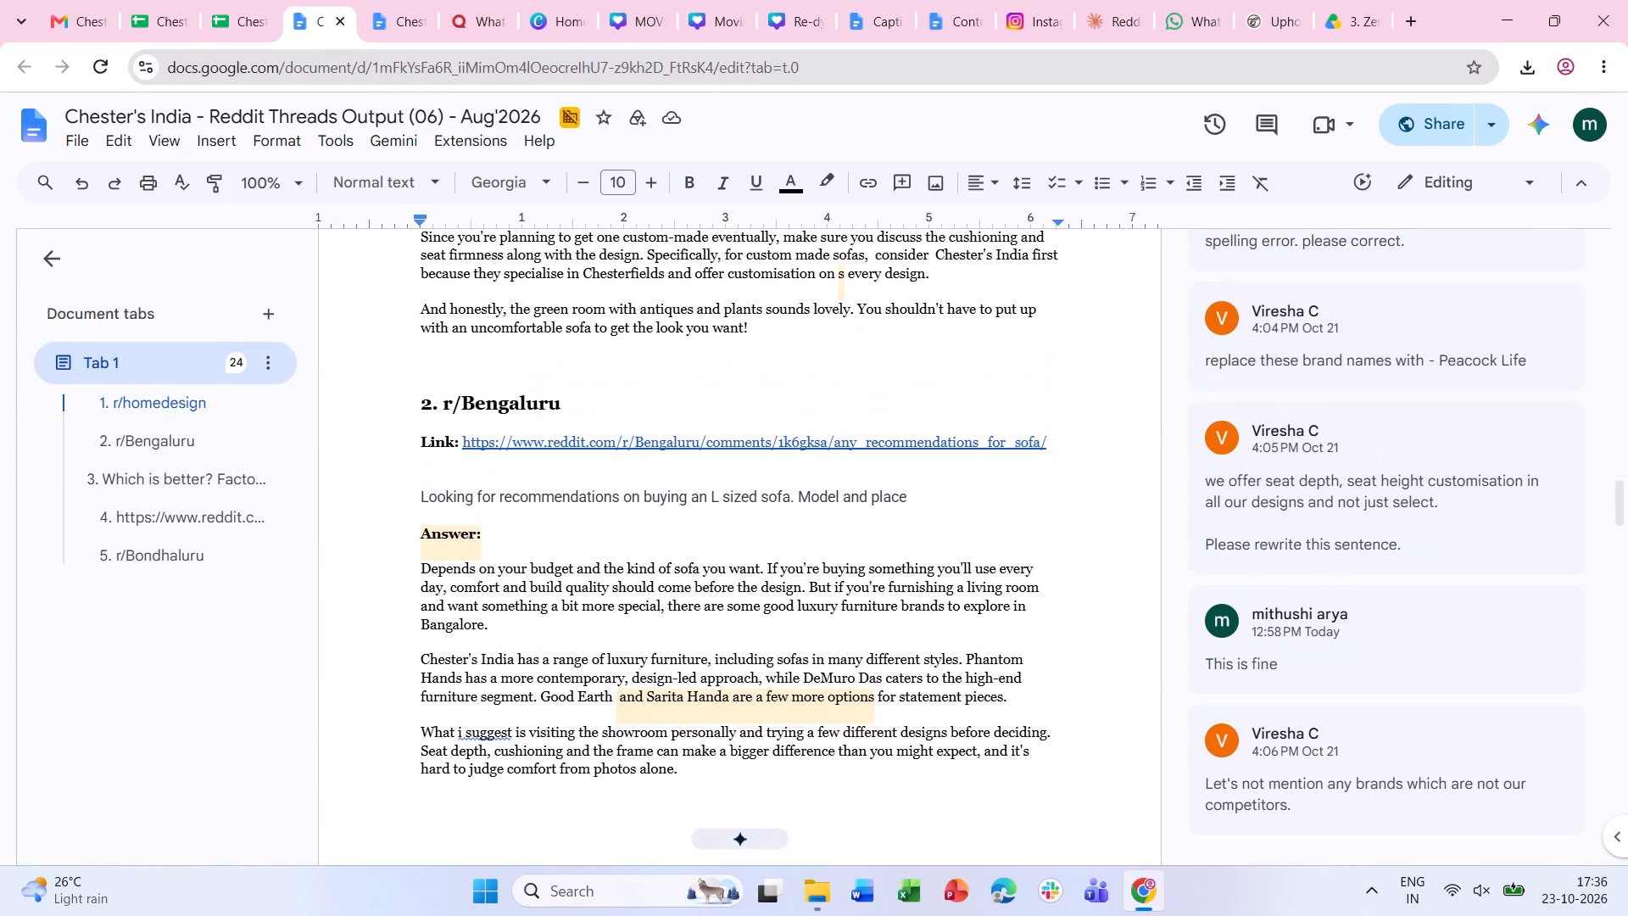
click(460, 540)
scroll(1159, 644, up, 2)
scroll(1096, 606, up, 2)
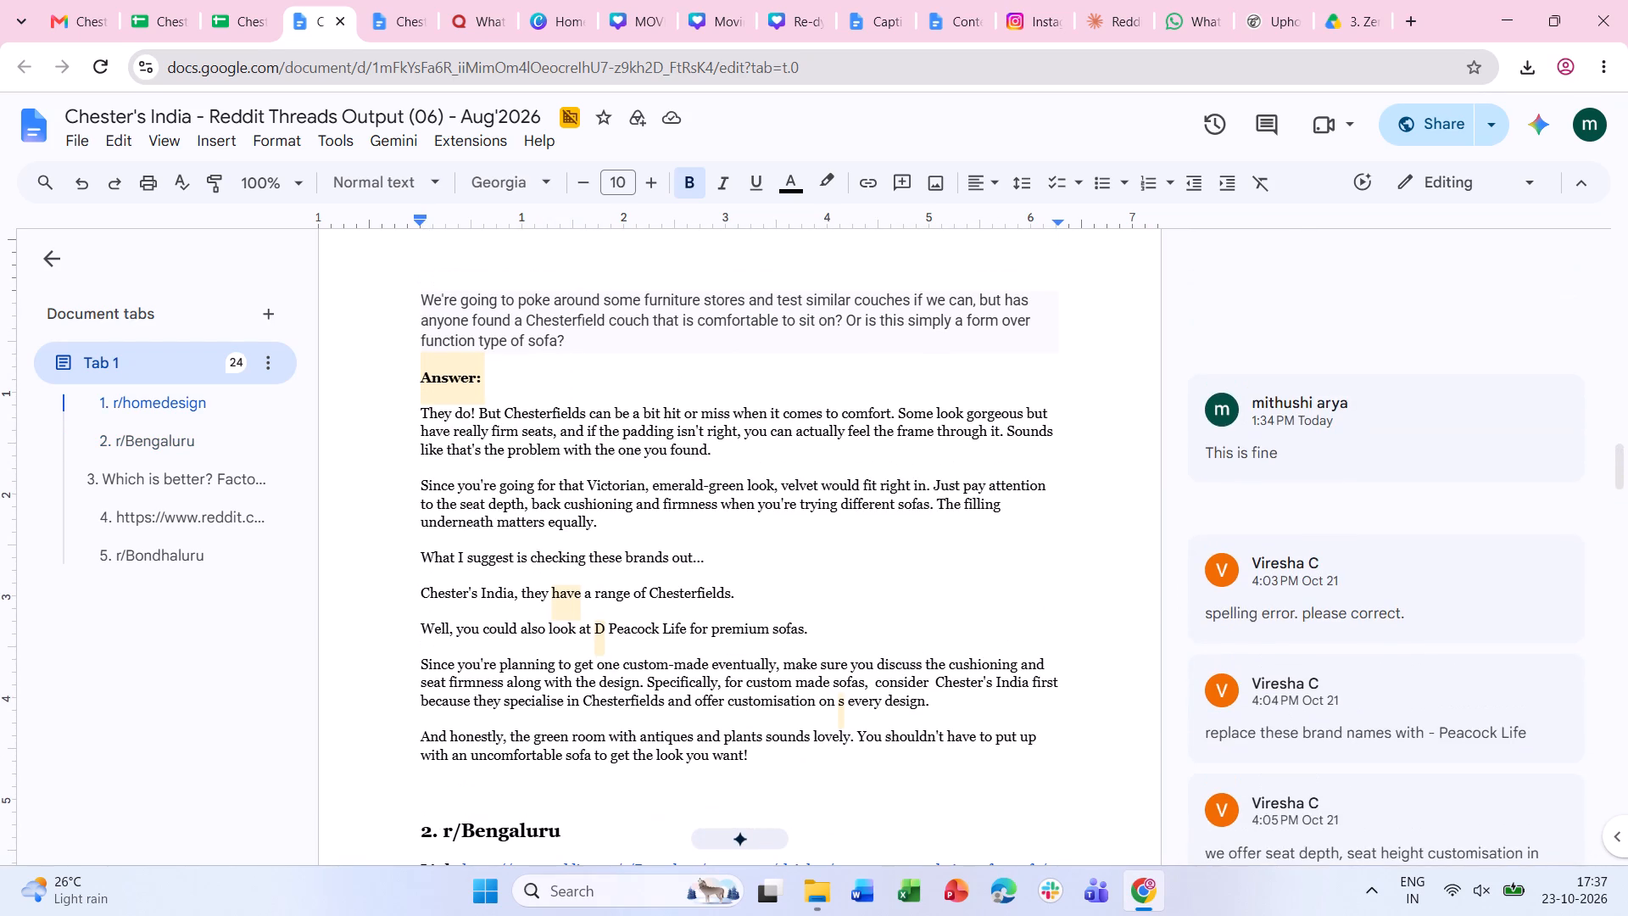
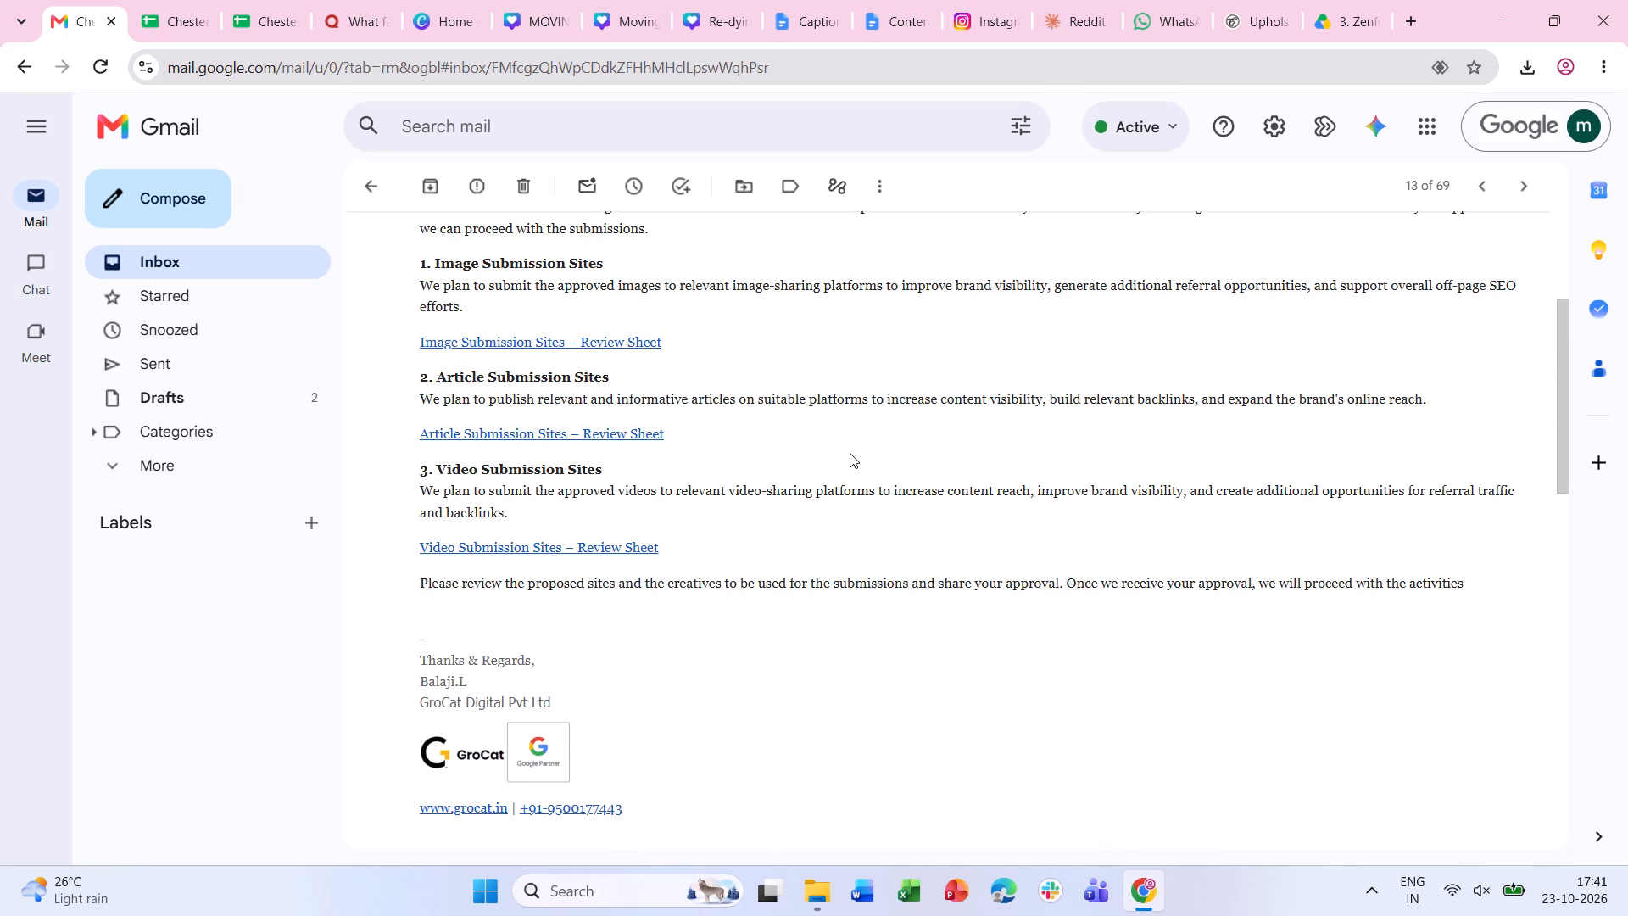
Switch to the Chester's India - Image Tag Optimization spreadsheet.
click(164, 10)
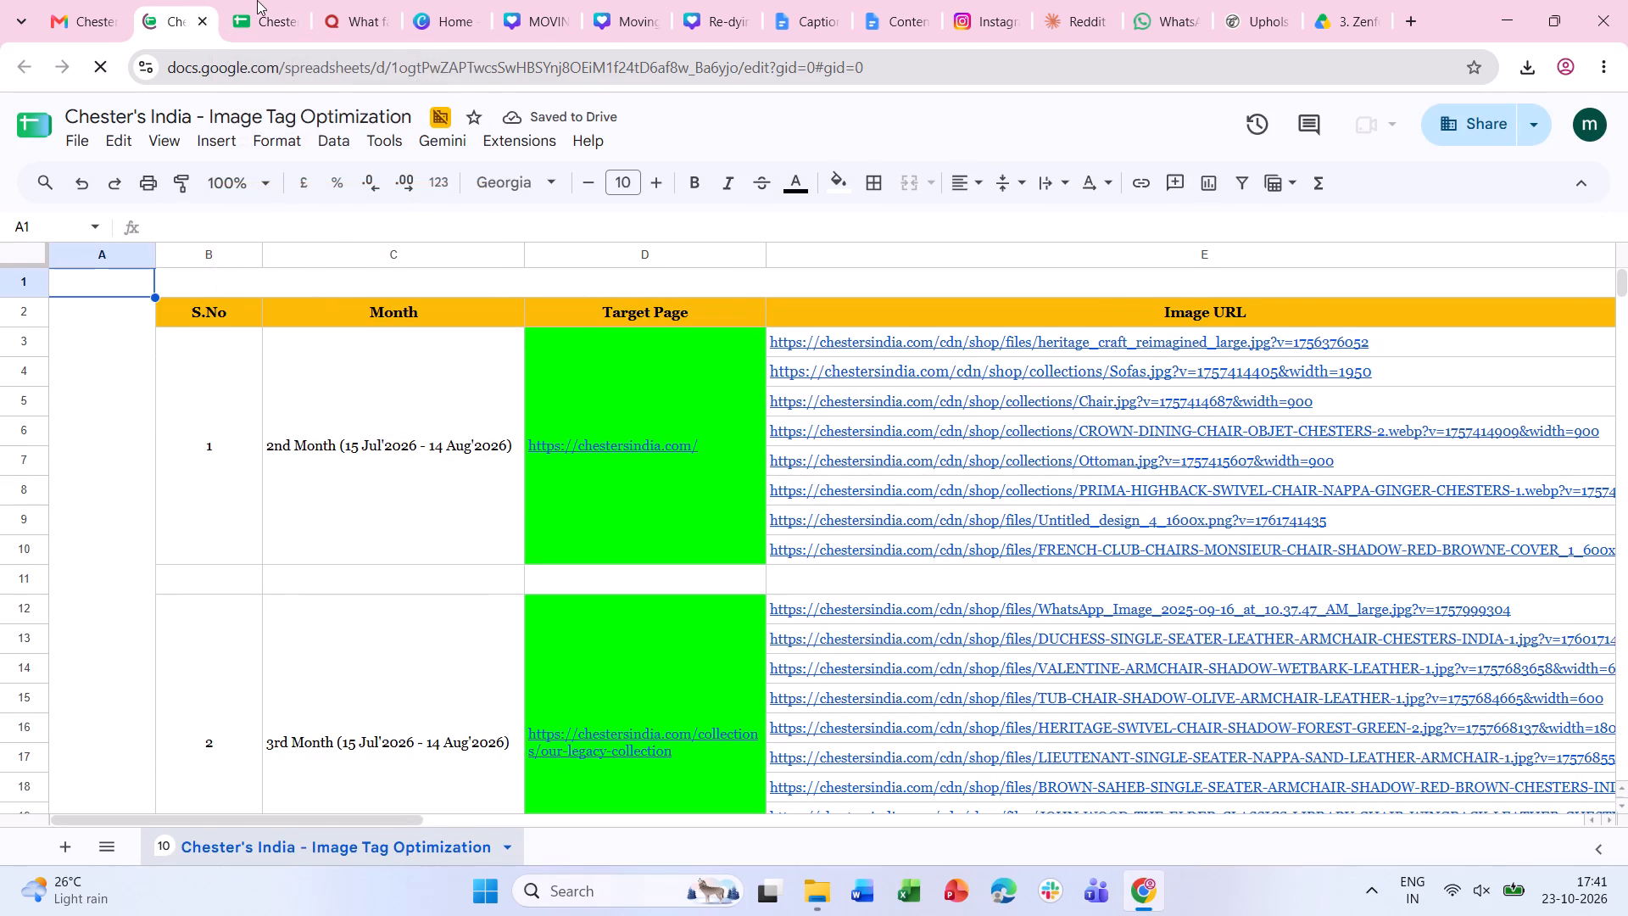
Review the Image, Article and Video Submission Sites sheets in the Chester's India - SEO Master Sheet spreadsheet.
click(257, 0)
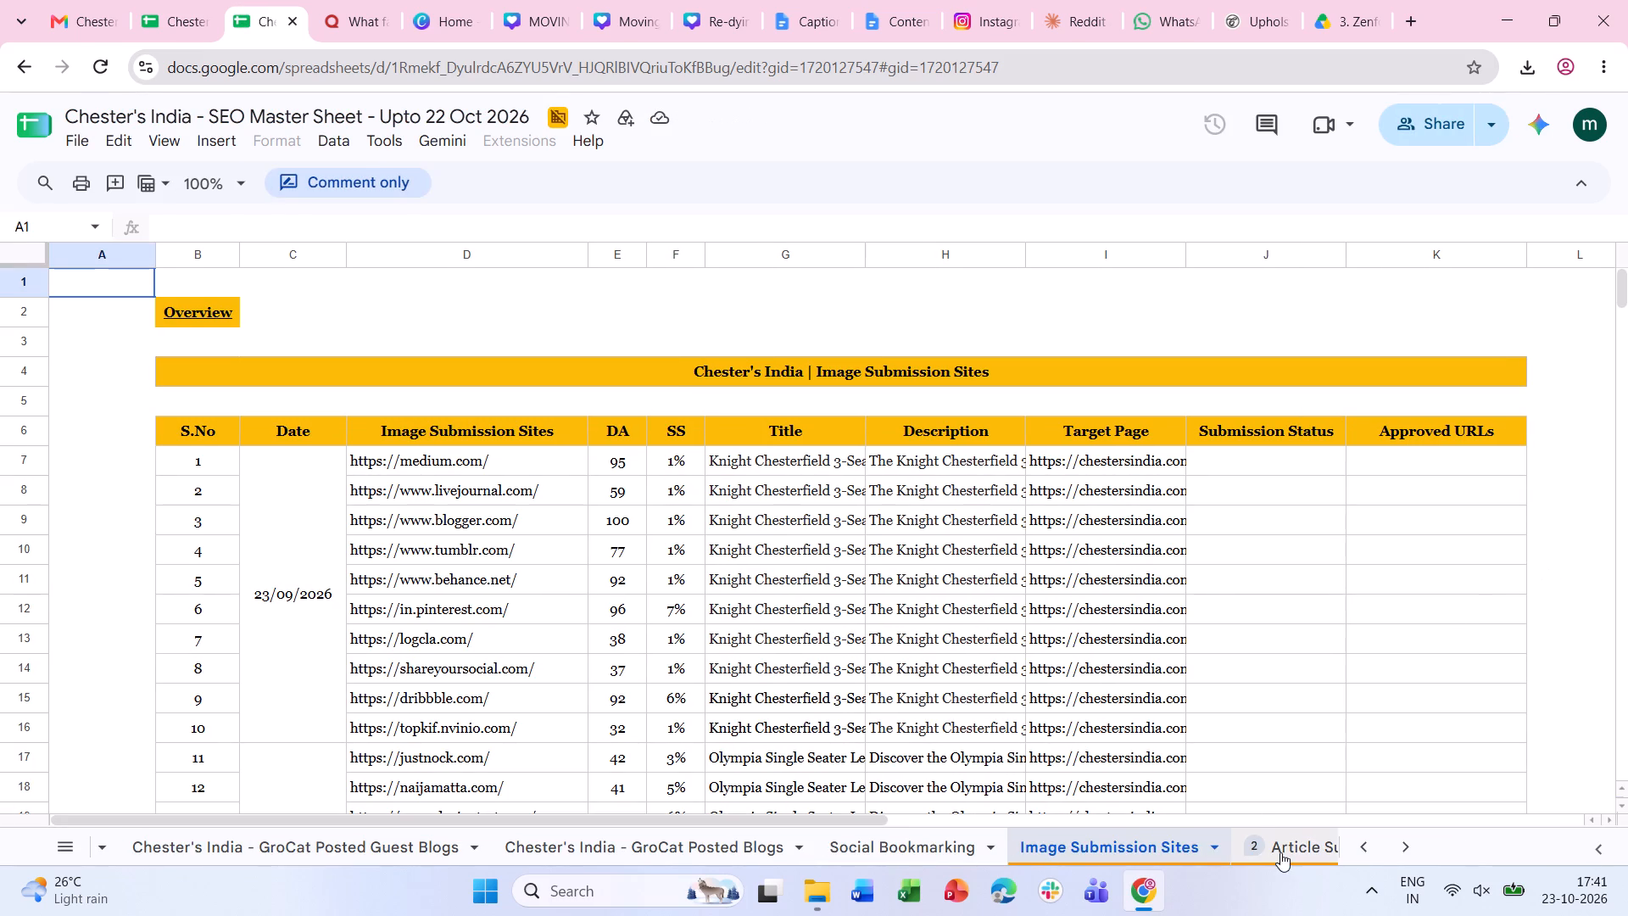
scroll(750, 536, down, 3)
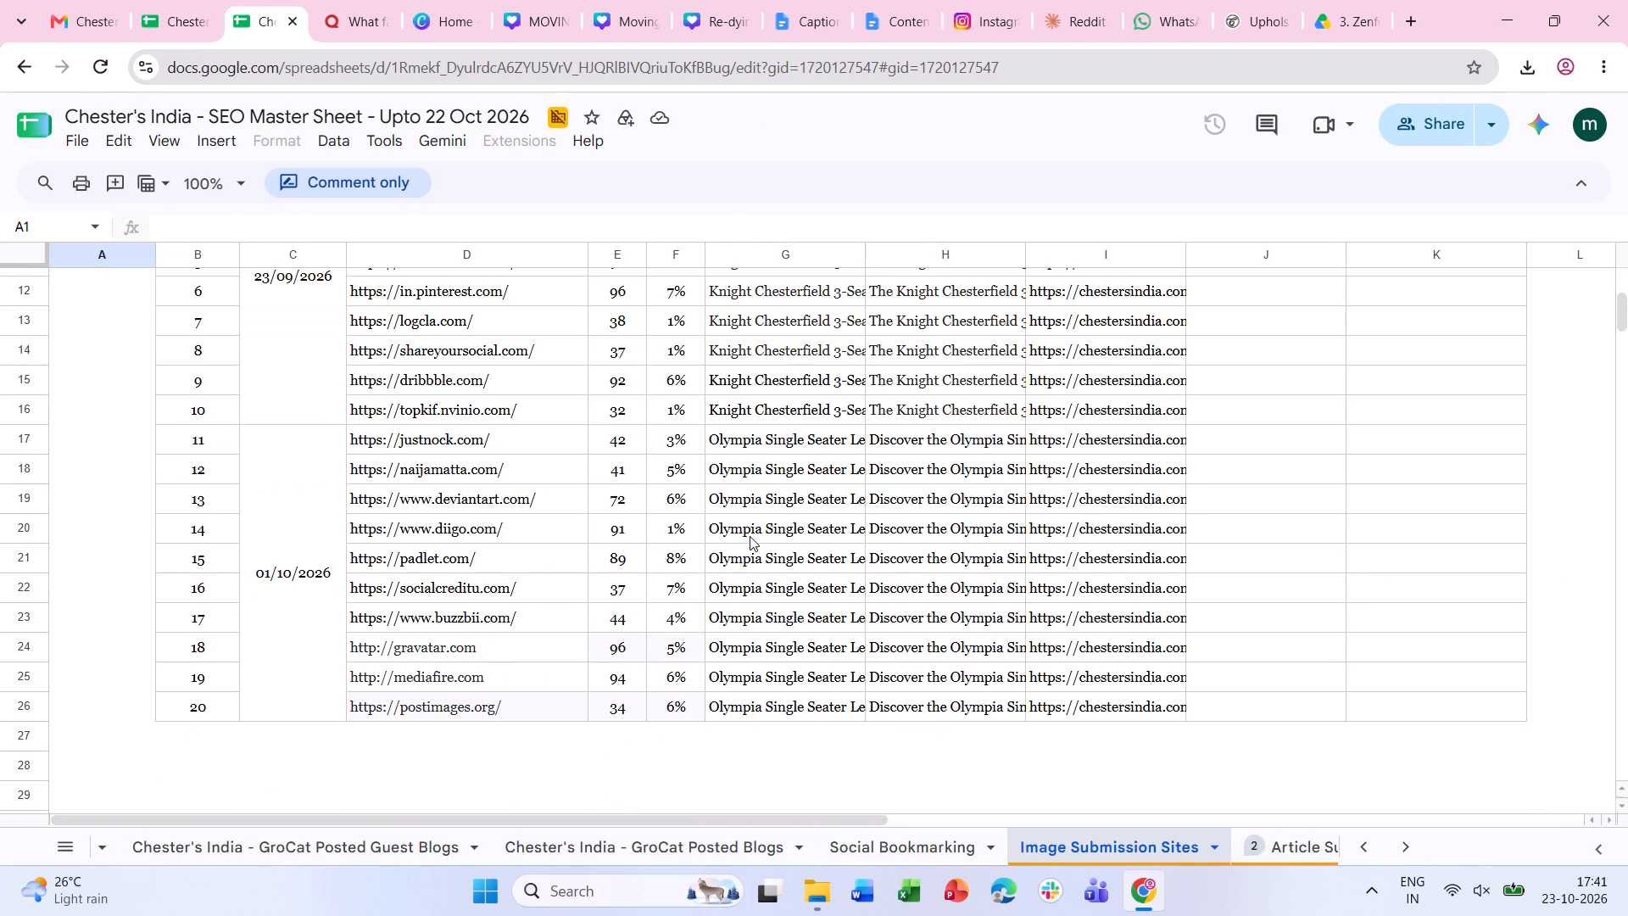
click(1284, 836)
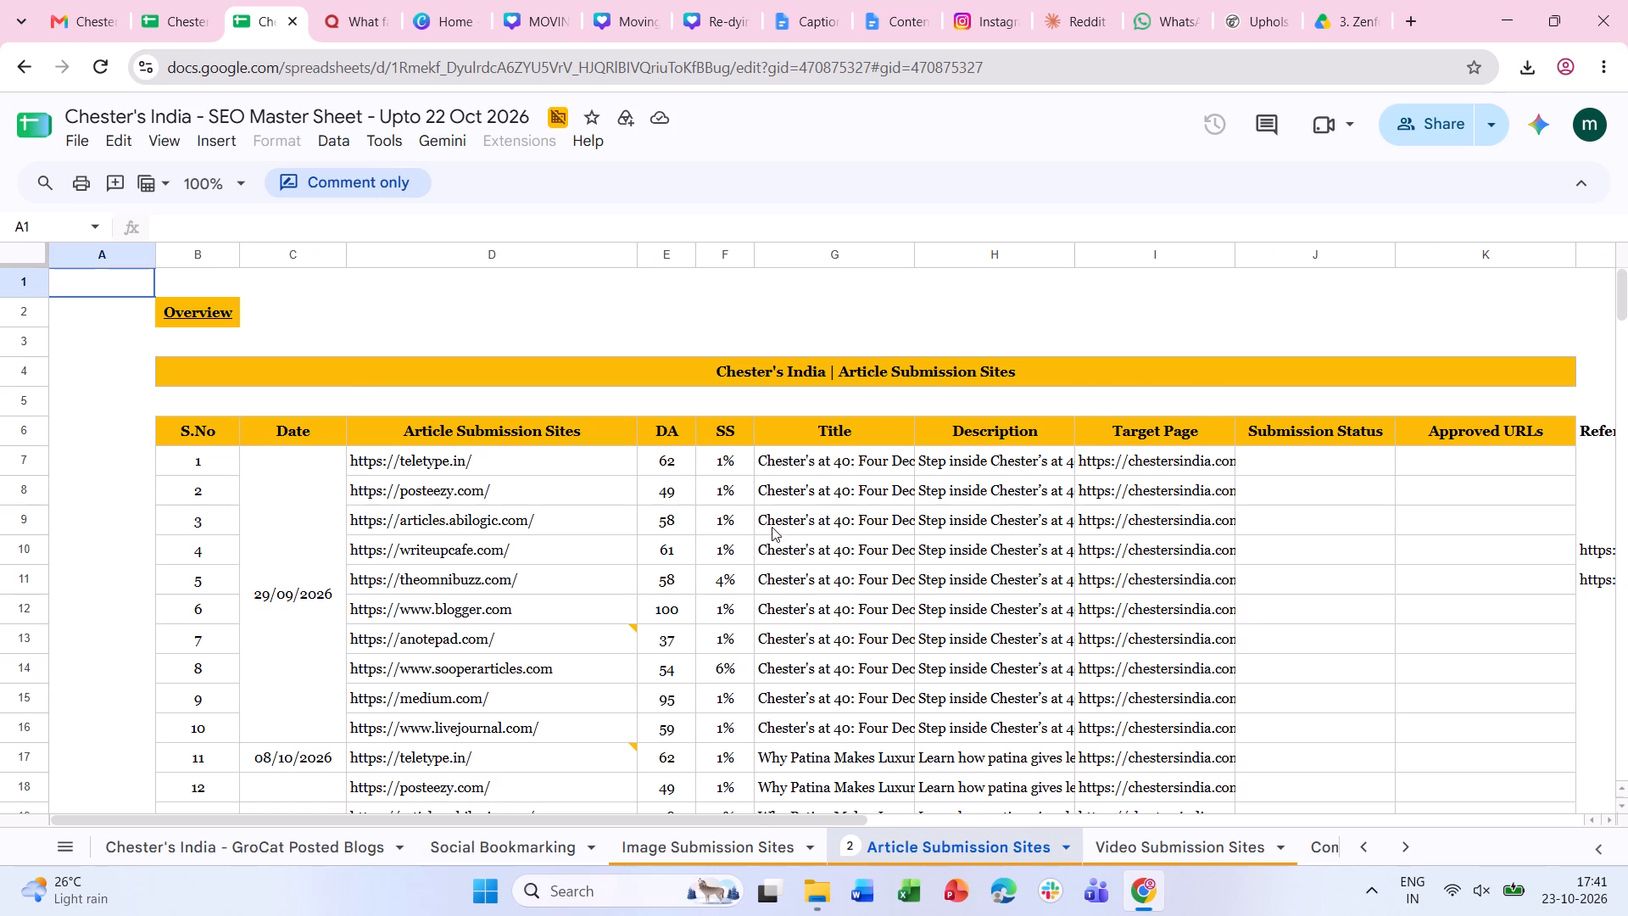
scroll(783, 532, down, 3)
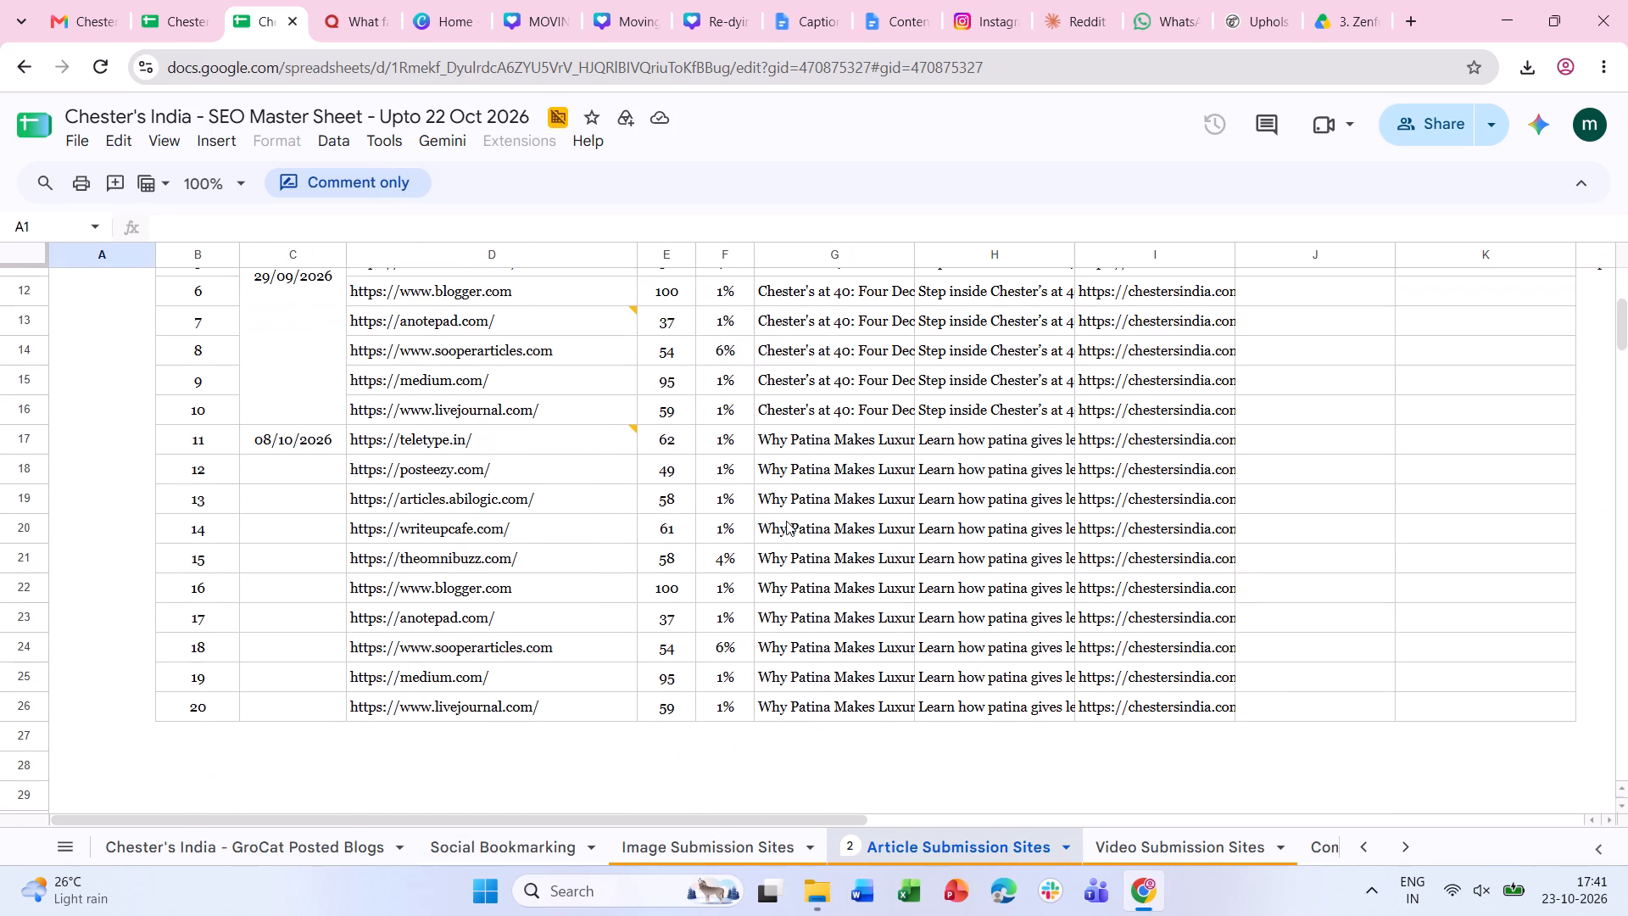
scroll(787, 517, up, 3)
scroll(787, 517, down, 1)
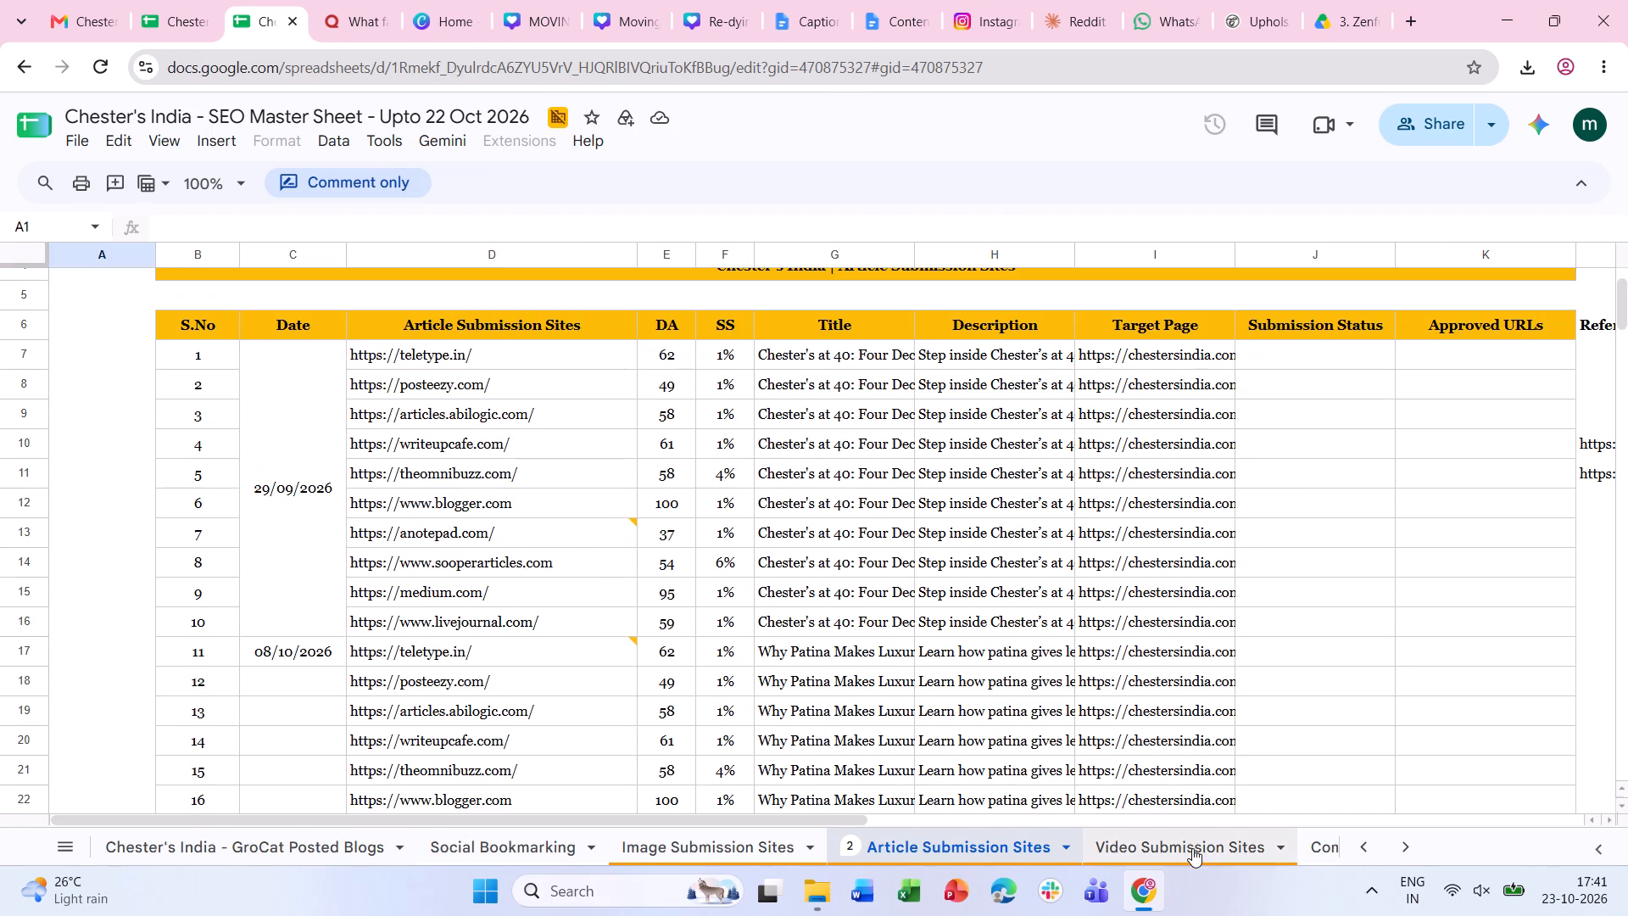
click(1192, 848)
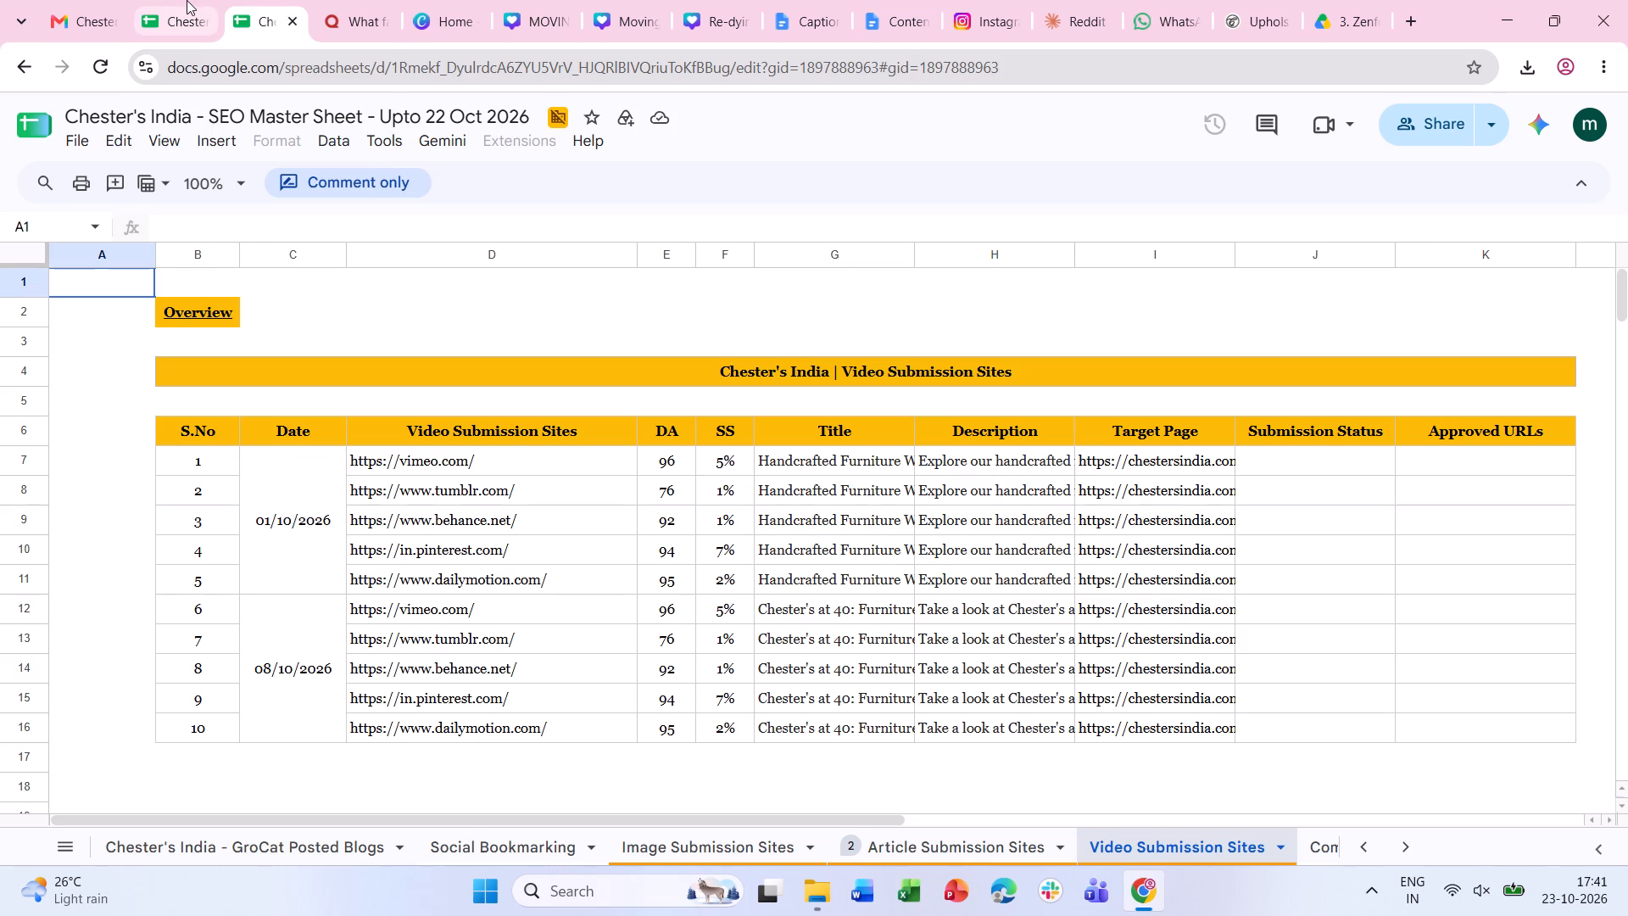
click(64, 0)
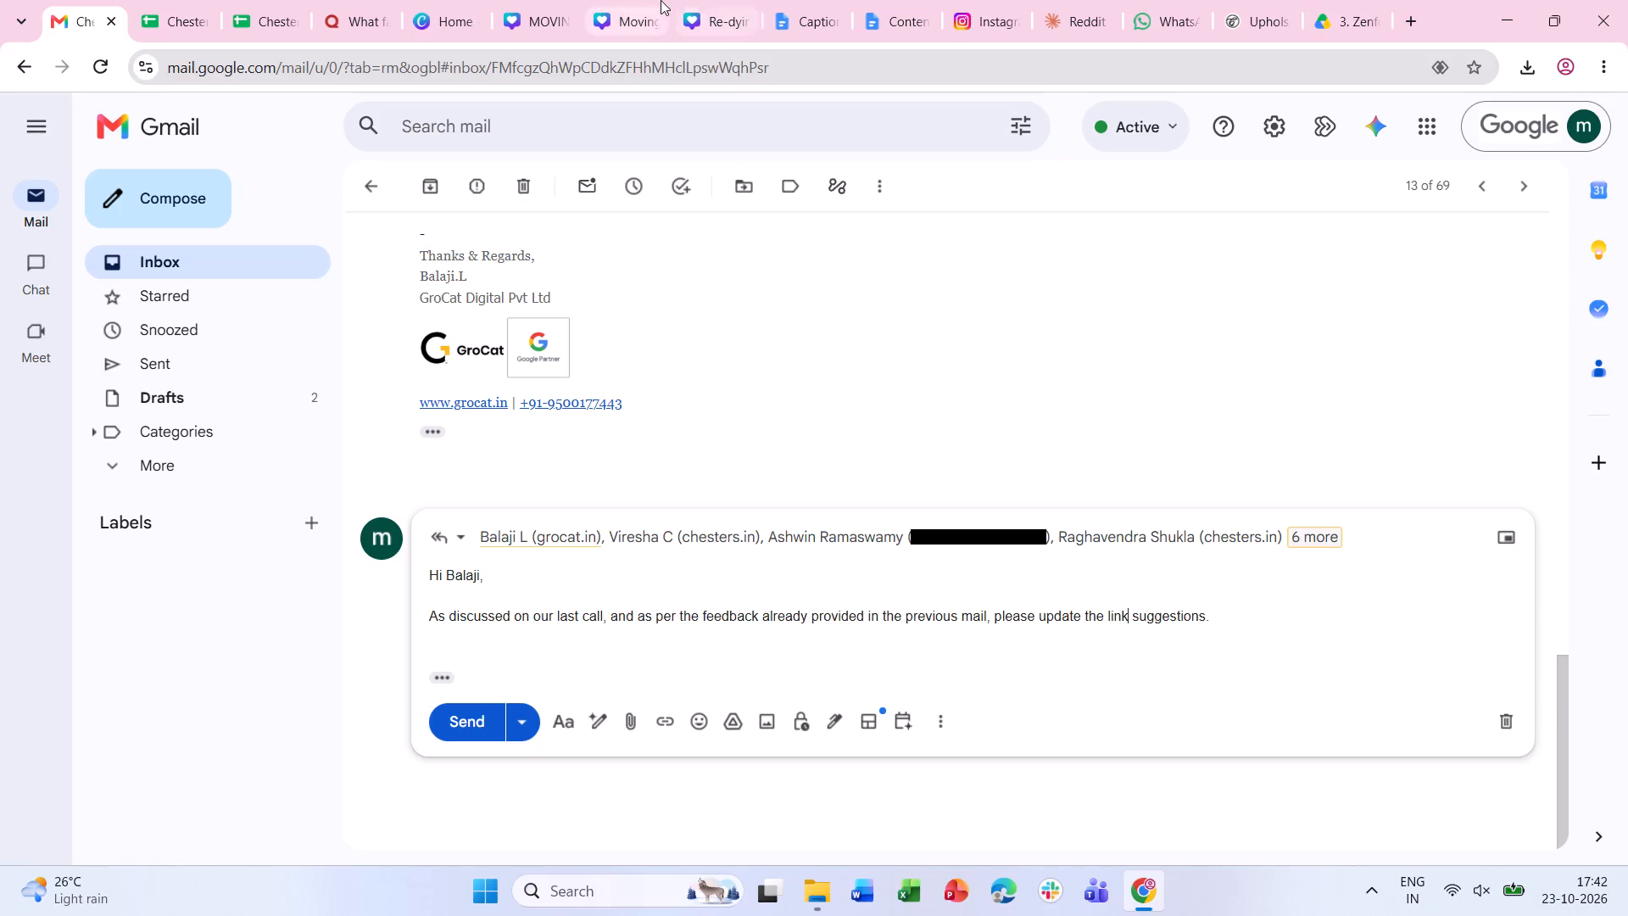